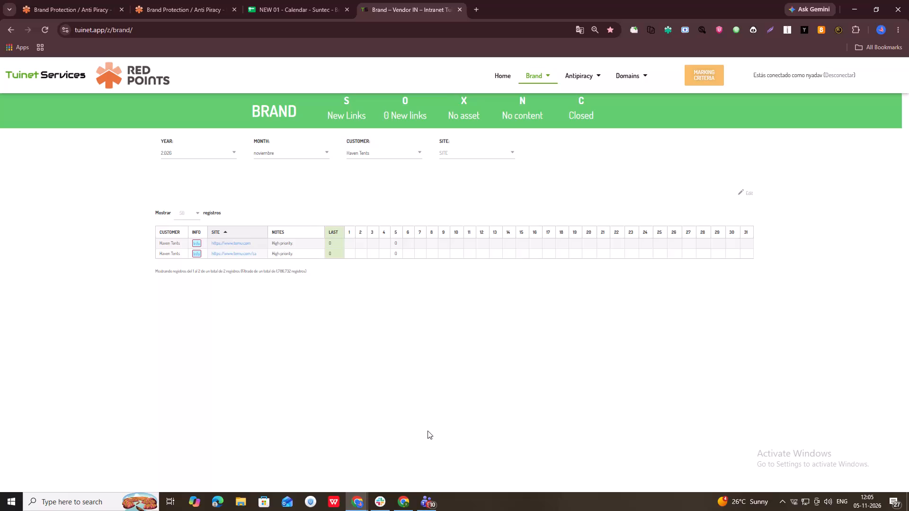
Copy the customer name Leder Games from the NEW 01 - Calendar - Suntec - Brand spreadsheet.
{"action": "left_click", "coordinate": [291, 0]}
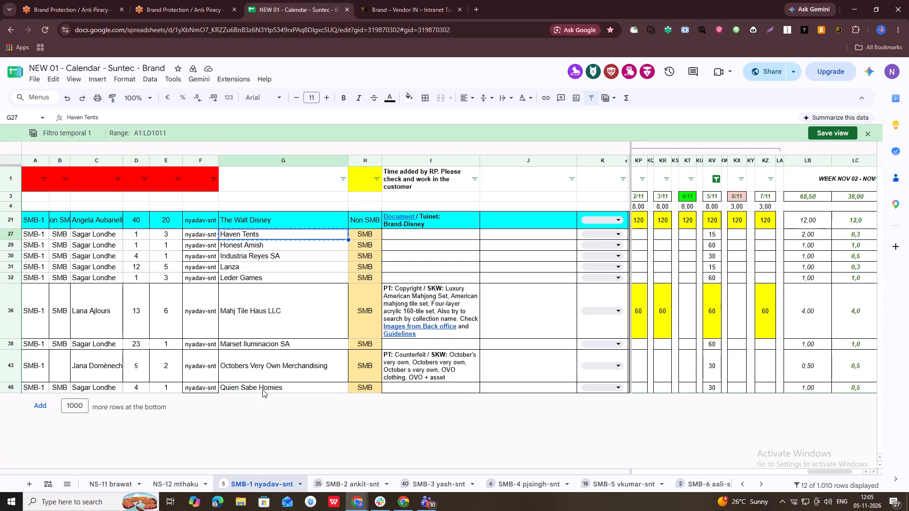
{"action": "left_click", "coordinate": [280, 277]}
{"action": "key", "text": "ctrl+c"}
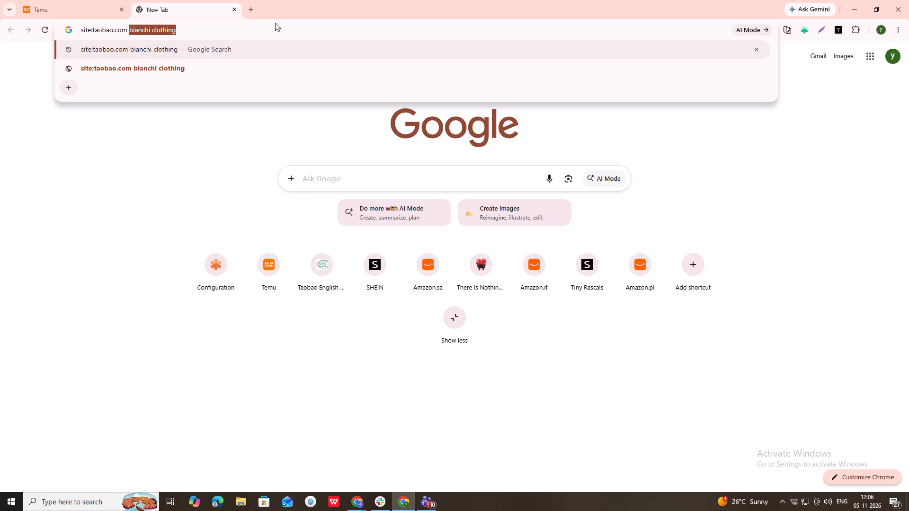
{"action": "type", "text": "roots"}
{"action": "key", "text": "space"}
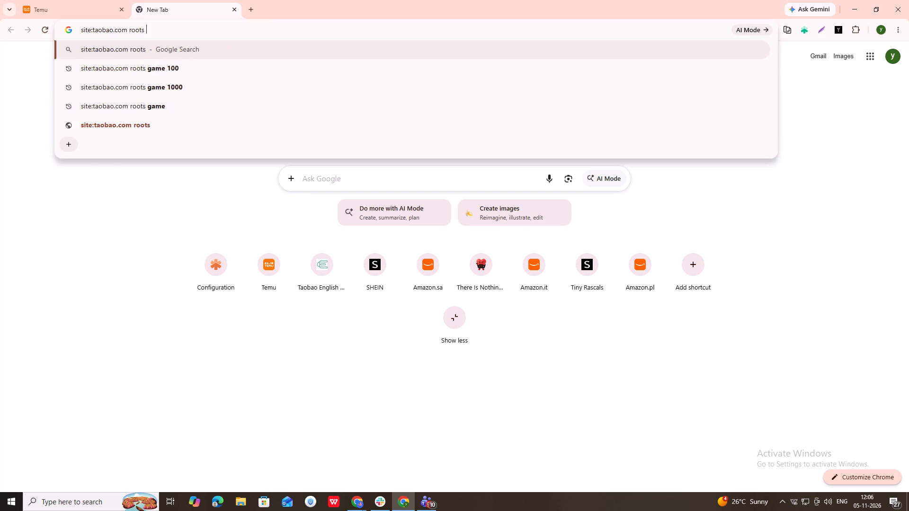
{"action": "type", "text": "board"}
{"action": "key", "text": "space"}
{"action": "type", "text": "game"}
{"action": "key", "text": "ctrl+Left"}
{"action": "key", "text": "ctrl+Left"}
{"action": "key", "text": "ctrl+Left"}
{"action": "key", "text": "ctrl+Left"}
{"action": "key", "text": "ctrl+Left"}
{"action": "key", "text": "ctrl+Left"}
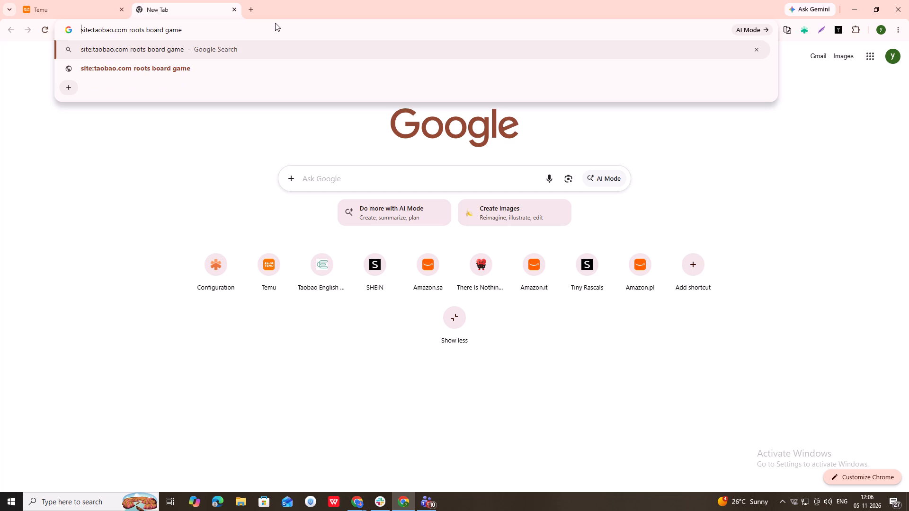
{"action": "type", "text": "canada"}
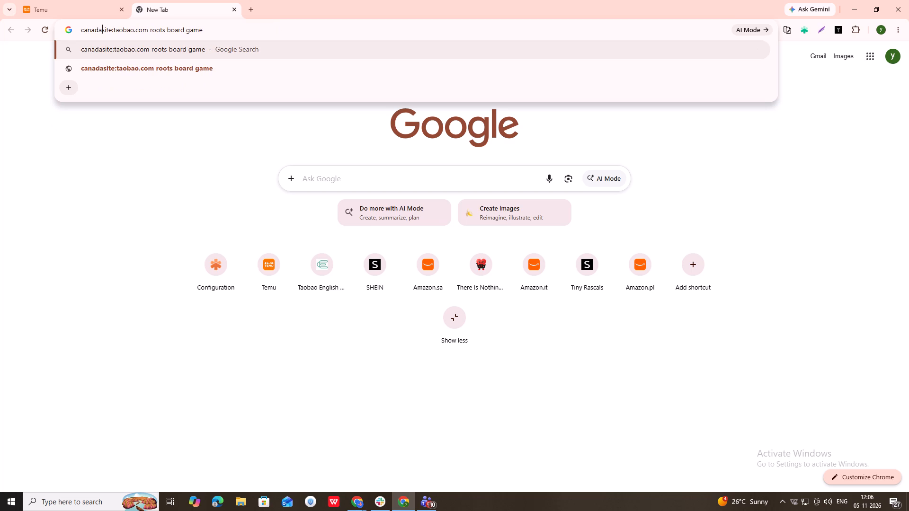
{"action": "key", "text": "space"}
{"action": "key", "text": "Return"}
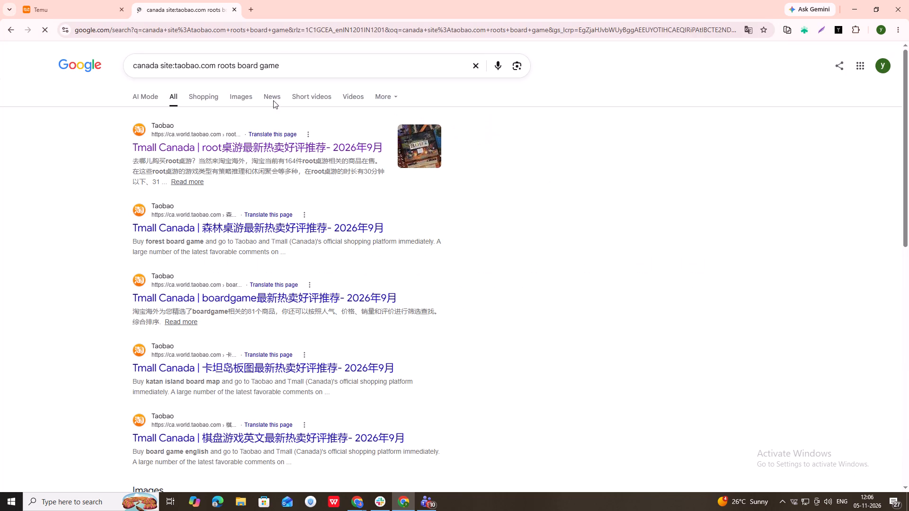
From the image results, open the Taobao root board game page in a separate tab.
{"action": "scroll", "coordinate": [314, 209], "scroll_direction": "up", "scroll_amount": 13}
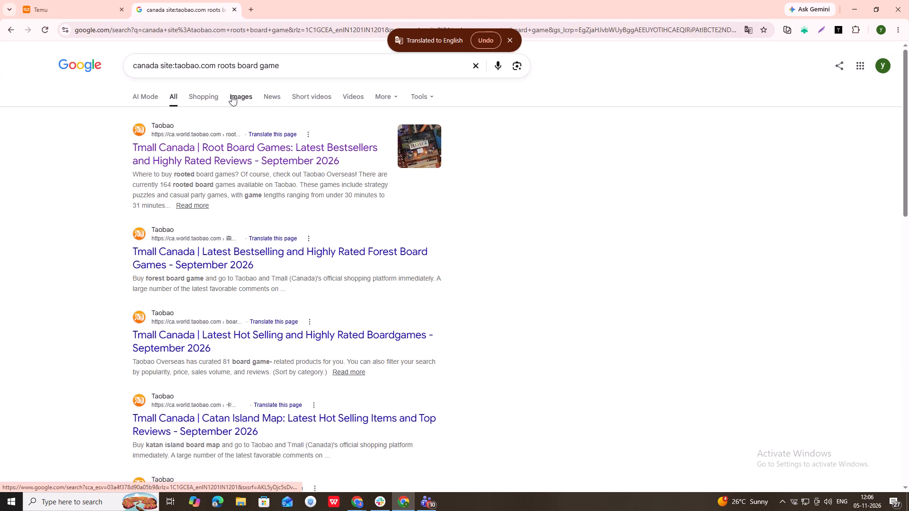
{"action": "left_click", "coordinate": [241, 94]}
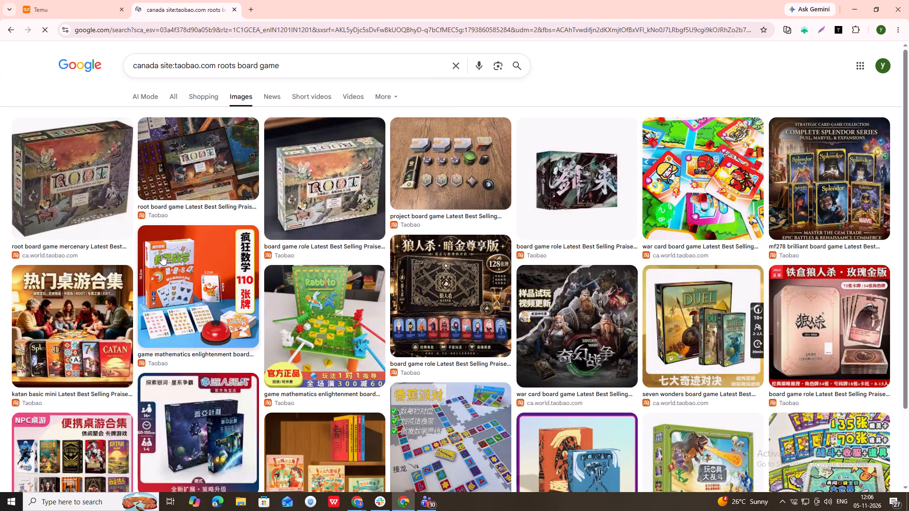
{"action": "middle_click", "coordinate": [188, 206]}
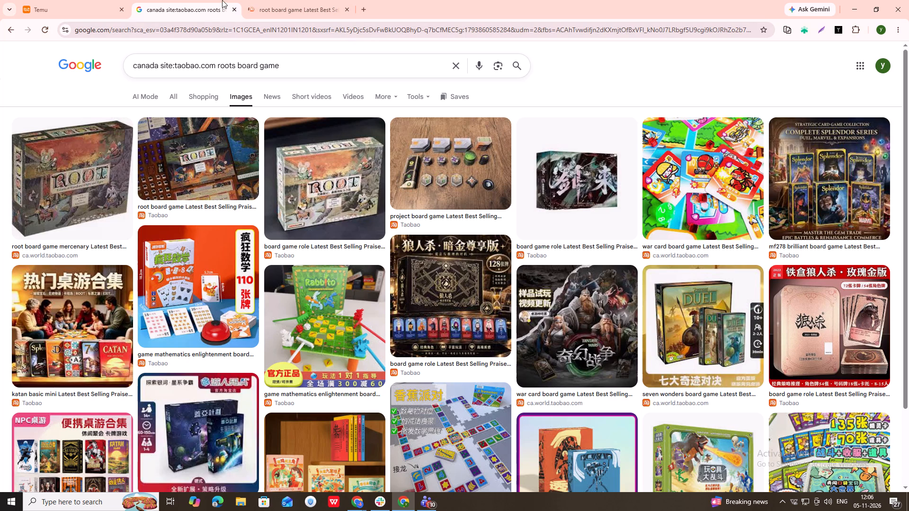
{"action": "left_click", "coordinate": [259, 0]}
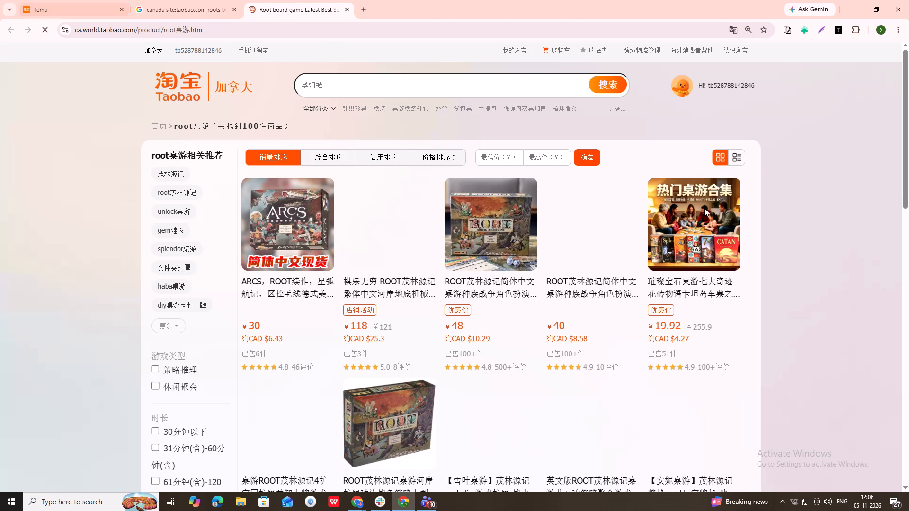
Show the Taobao results as a list and examine the listings for Root board games not yet highlighted as detected.
{"action": "left_click", "coordinate": [740, 179]}
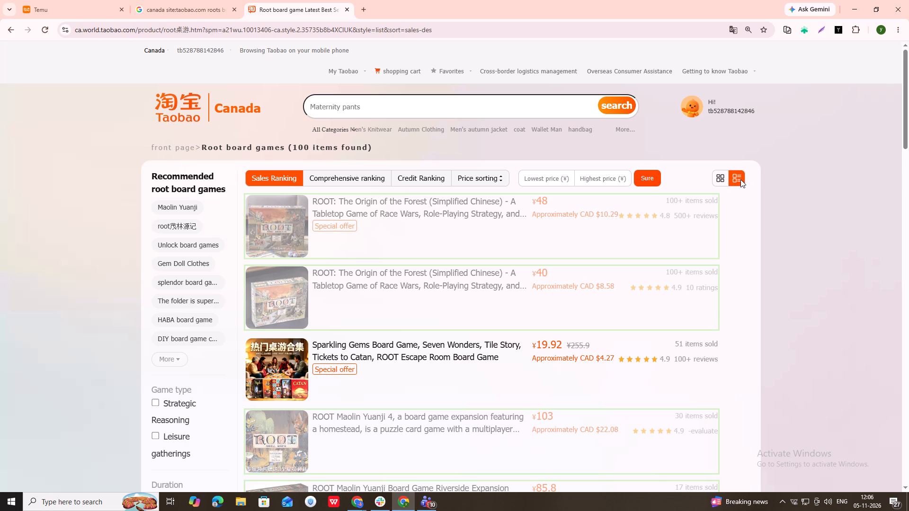
{"action": "scroll", "coordinate": [609, 325], "scroll_direction": "down", "scroll_amount": 5}
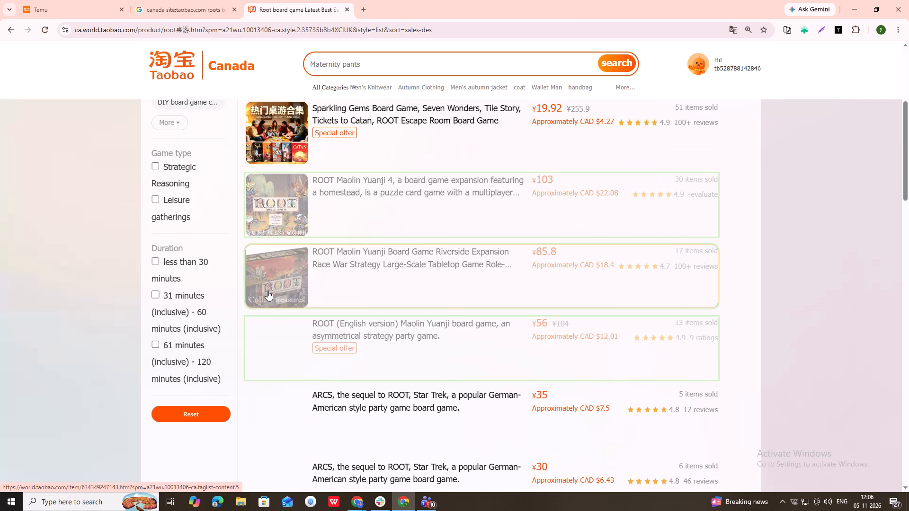
{"action": "scroll", "coordinate": [501, 320], "scroll_direction": "down", "scroll_amount": 4}
{"action": "scroll", "coordinate": [640, 289], "scroll_direction": "down", "scroll_amount": 7}
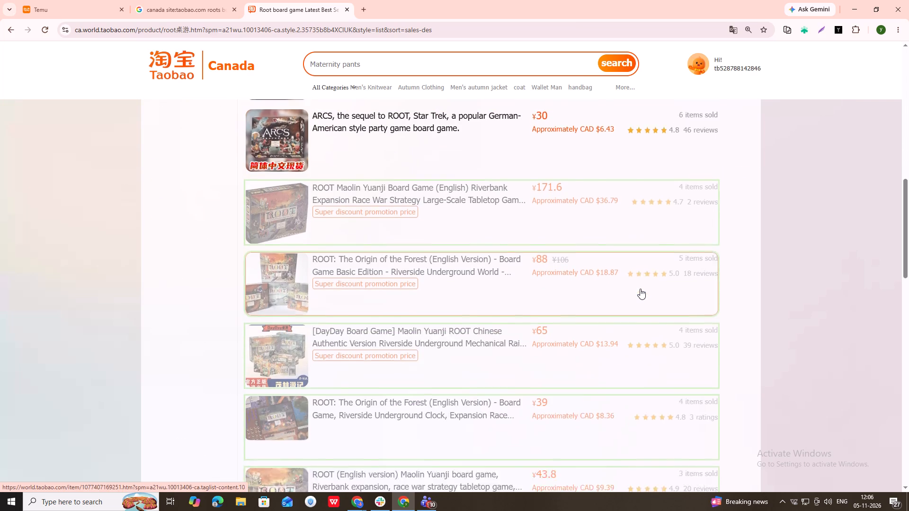
{"action": "scroll", "coordinate": [640, 289], "scroll_direction": "down", "scroll_amount": 8}
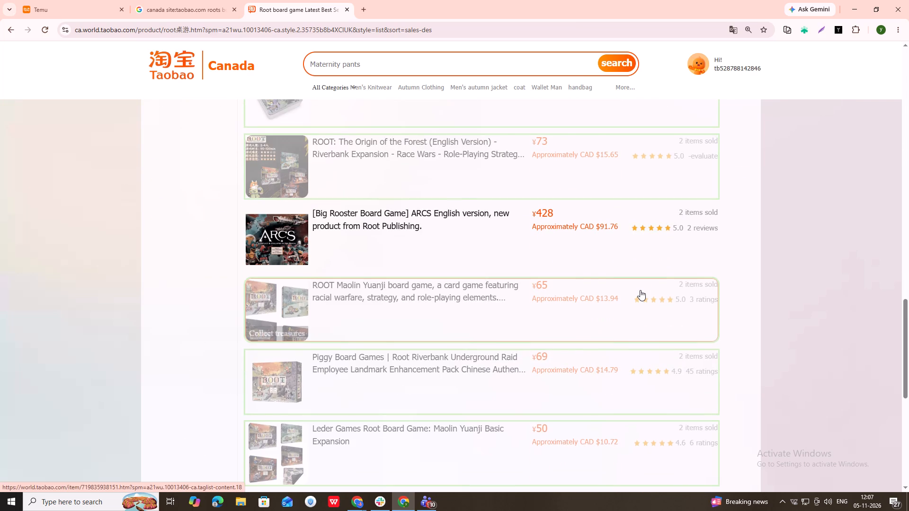
{"action": "scroll", "coordinate": [640, 290], "scroll_direction": "down", "scroll_amount": 4}
{"action": "scroll", "coordinate": [586, 328], "scroll_direction": "down", "scroll_amount": 5}
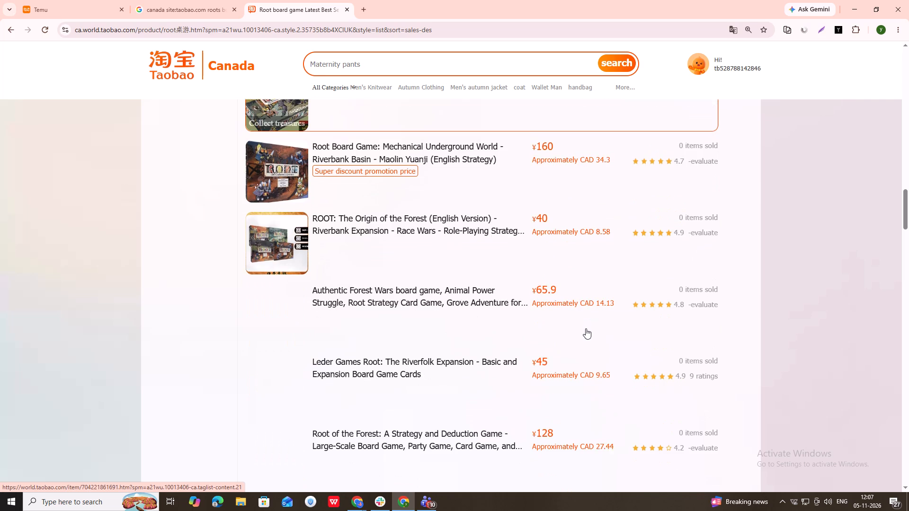
{"action": "scroll", "coordinate": [586, 328], "scroll_direction": "up", "scroll_amount": 3}
{"action": "scroll", "coordinate": [480, 341], "scroll_direction": "down", "scroll_amount": 2}
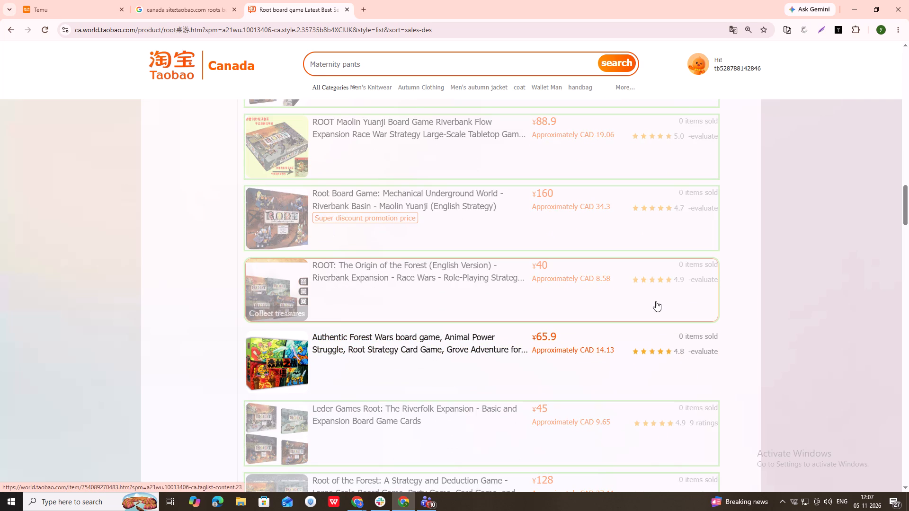
{"action": "scroll", "coordinate": [539, 355], "scroll_direction": "down", "scroll_amount": 3}
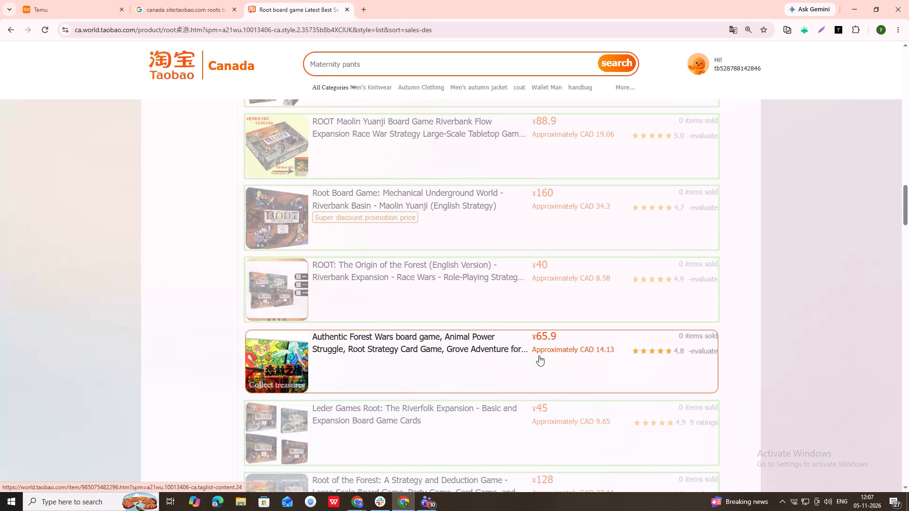
{"action": "scroll", "coordinate": [539, 355], "scroll_direction": "down", "scroll_amount": 6}
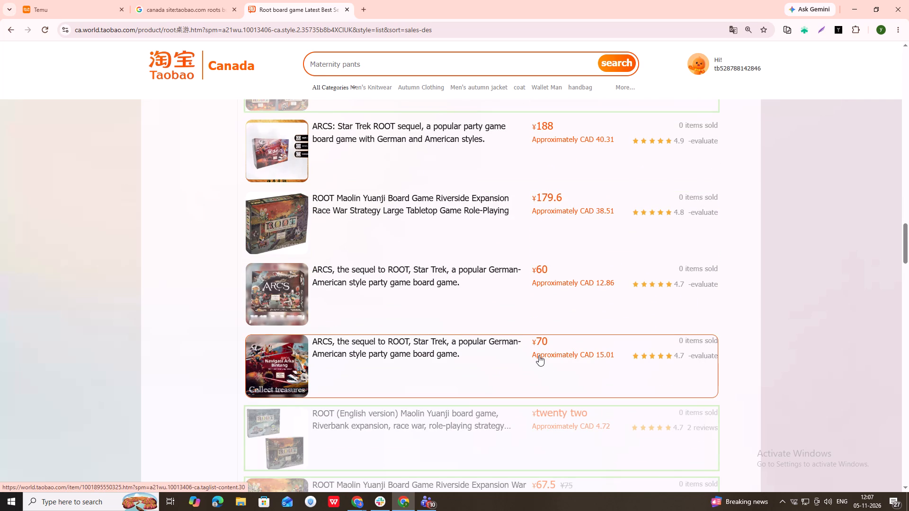
Copy the link of the ¥179.6 ROOT Maolin Yuanji Riverside Expansion listing into the Leder Games row's Links cell in the Manual Detection Records sheet.
{"action": "right_click", "coordinate": [402, 228]}
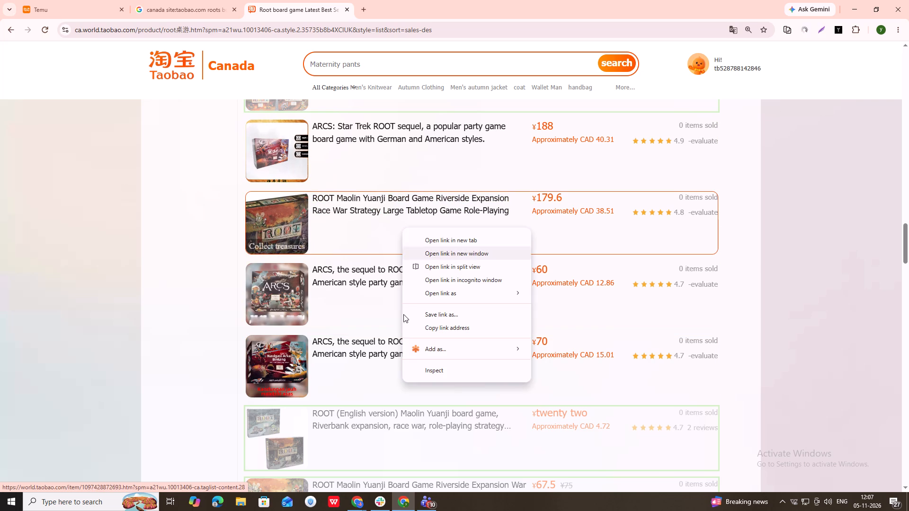
{"action": "left_click", "coordinate": [411, 330]}
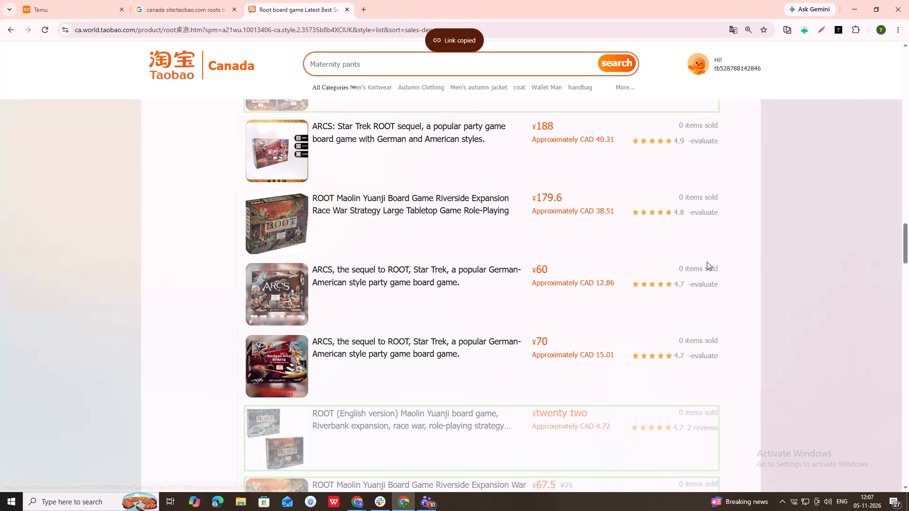
{"action": "key", "text": "alt+Tab"}
{"action": "key", "text": "Right"}
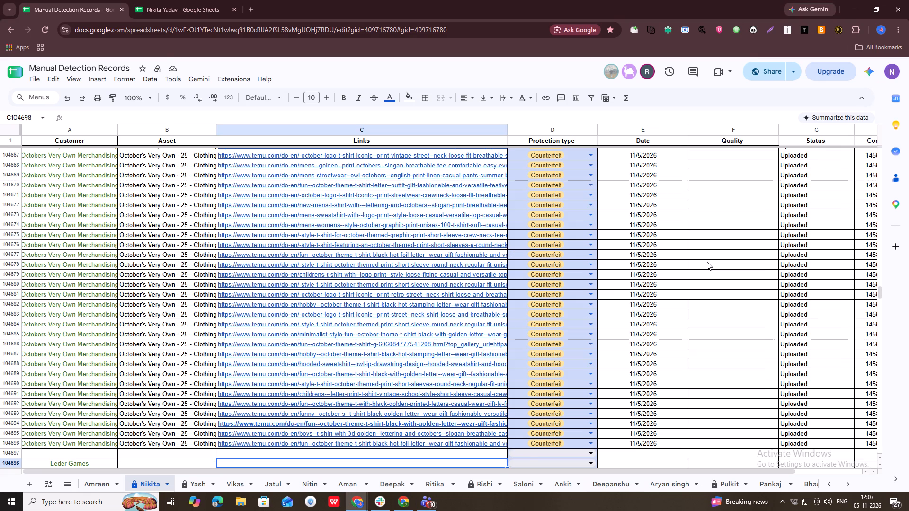
{"action": "key", "text": "ctrl+v"}
{"action": "key", "text": "Down"}
Switch to the Tuinet Brand page in the other browser window and filter the table by customer Leder Games.
{"action": "key", "text": "alt+Tab"}
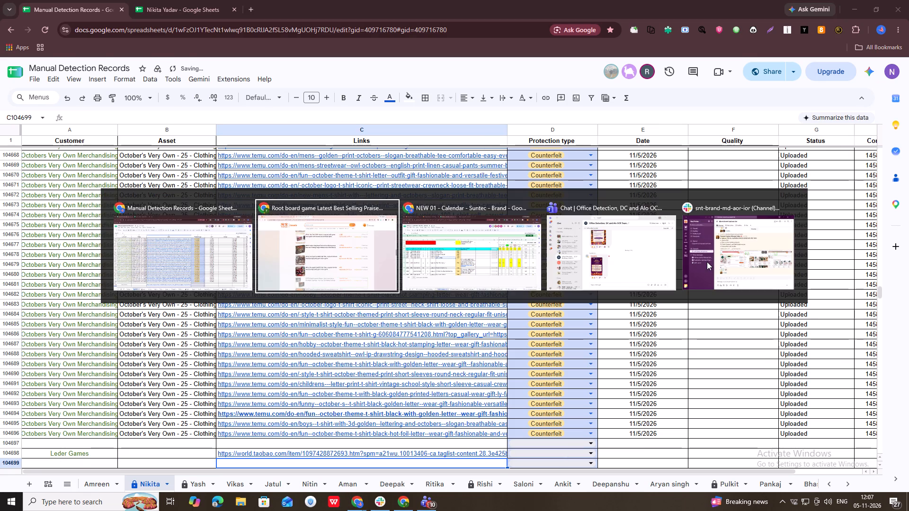
{"action": "key", "text": "alt+Tab"}
{"action": "left_click", "coordinate": [403, 0]}
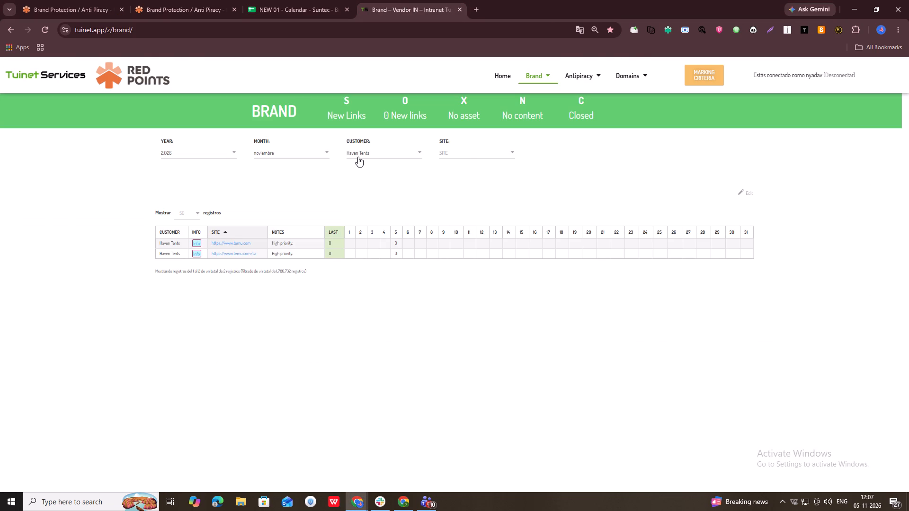
{"action": "left_click", "coordinate": [358, 157]}
{"action": "type", "text": "leder"}
{"action": "left_click", "coordinate": [378, 178]}
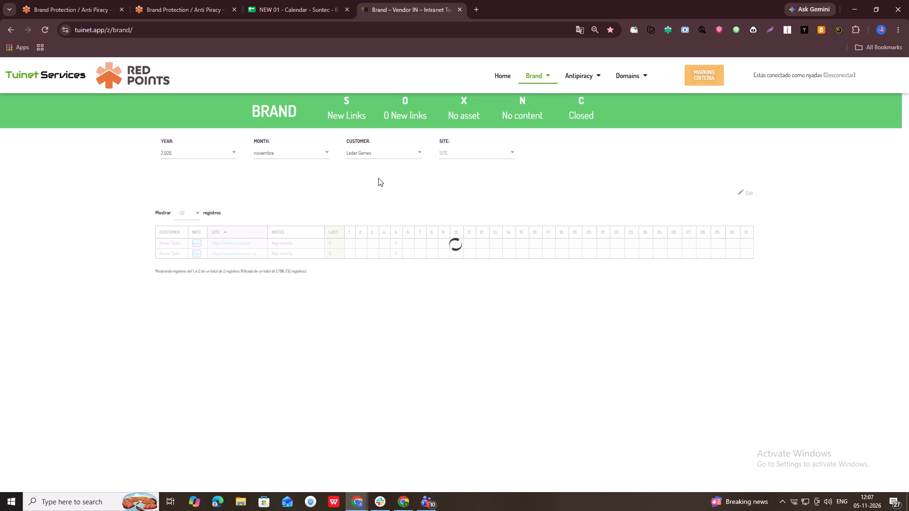
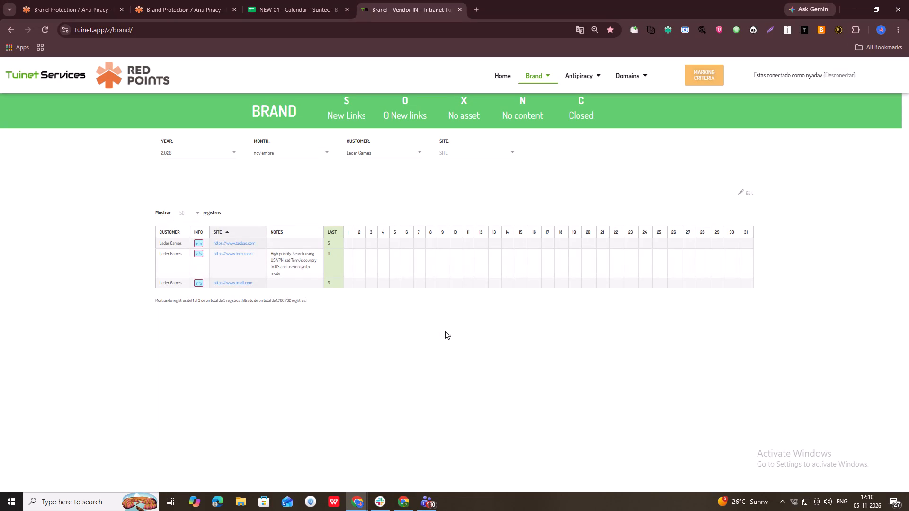
From the image results, open the Taobao root board game mercenary page in a separate tab and show its results as a list.
{"action": "key", "text": "alt+Tab"}
{"action": "key", "text": "alt+Tab"}
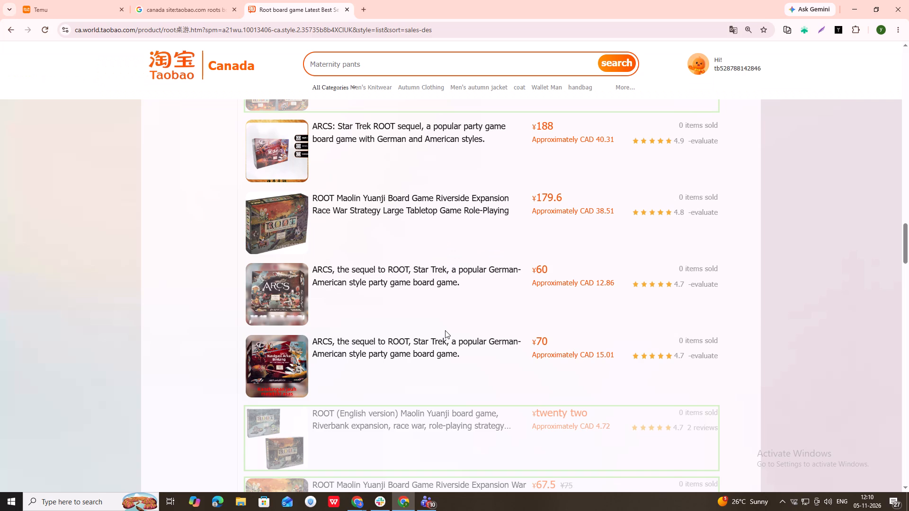
{"action": "left_click", "coordinate": [209, 0]}
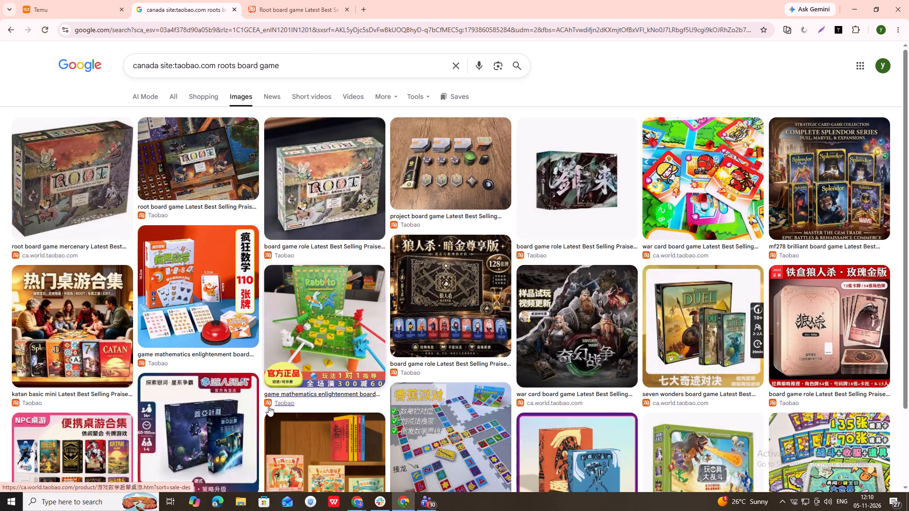
{"action": "middle_click", "coordinate": [47, 250]}
{"action": "left_click", "coordinate": [401, 0]}
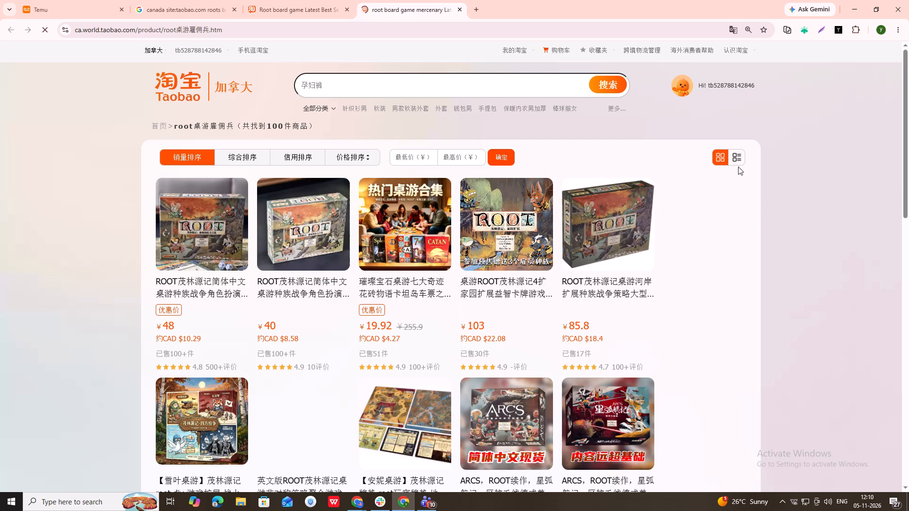
{"action": "left_click", "coordinate": [736, 178]}
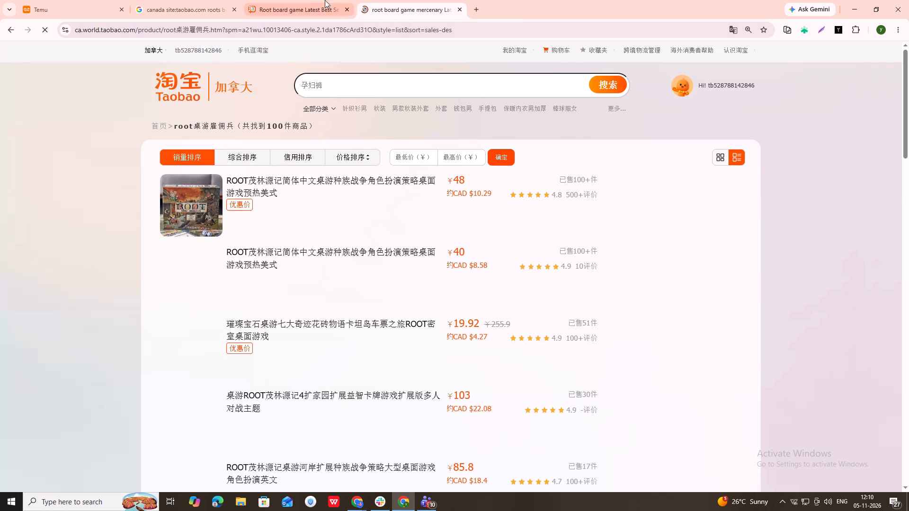
{"action": "left_click", "coordinate": [313, 0]}
{"action": "left_click", "coordinate": [401, 0]}
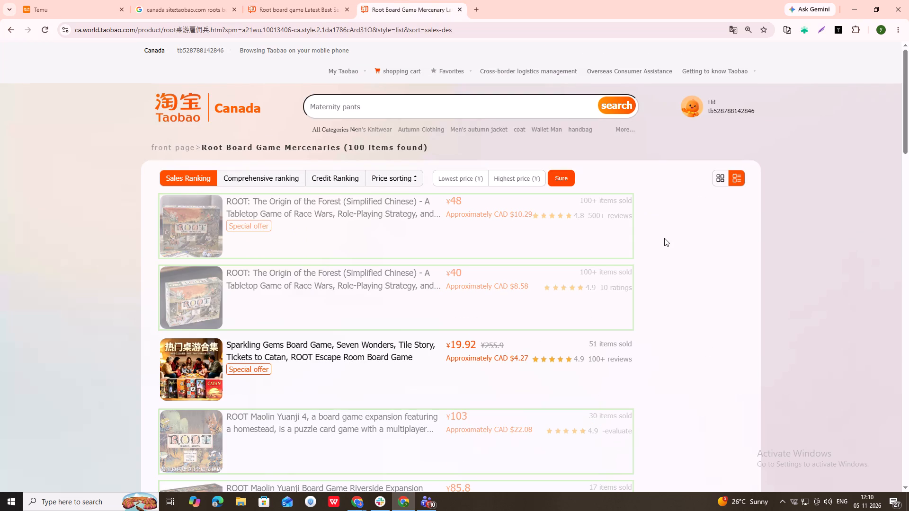
{"action": "scroll", "coordinate": [661, 242], "scroll_direction": "down", "scroll_amount": 5}
{"action": "scroll", "coordinate": [259, 333], "scroll_direction": "up", "scroll_amount": 5}
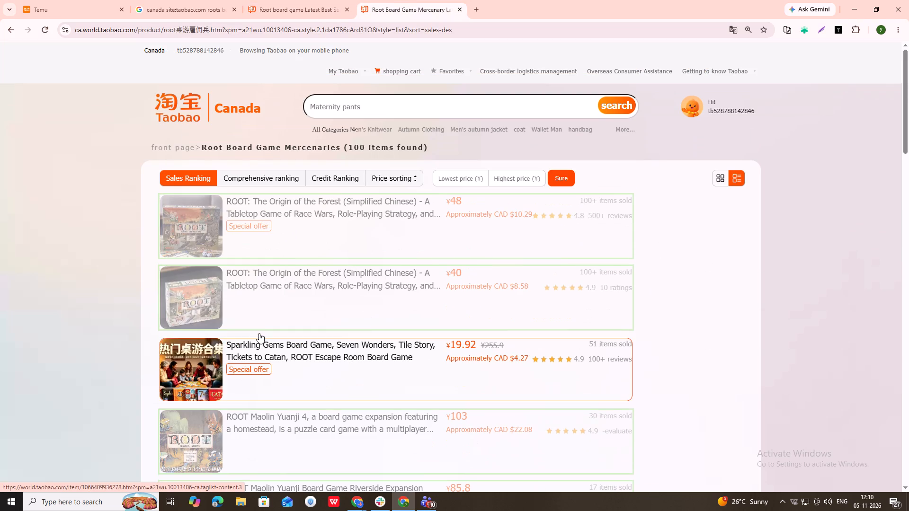
Copy the link of the ¥48 ROOT: The Origin of the Forest listing and switch to the Google Sheets window.
{"action": "right_click", "coordinate": [348, 239]}
{"action": "left_click", "coordinate": [374, 338]}
{"action": "key", "text": "alt+Tab"}
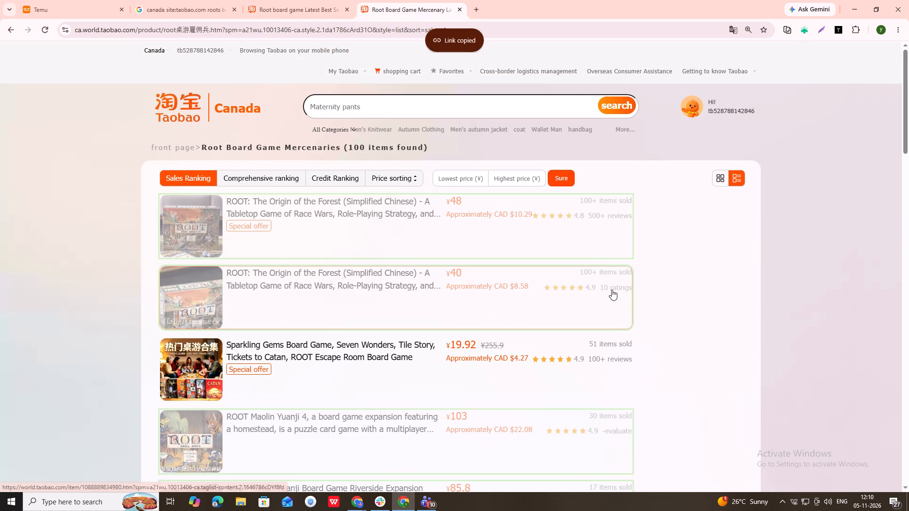
{"action": "key", "text": "alt+Tab"}
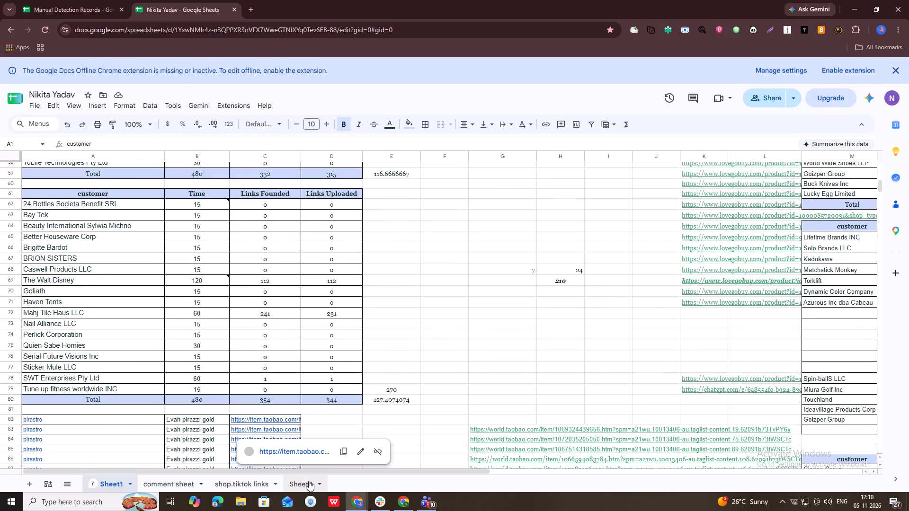
{"action": "left_click", "coordinate": [223, 485]}
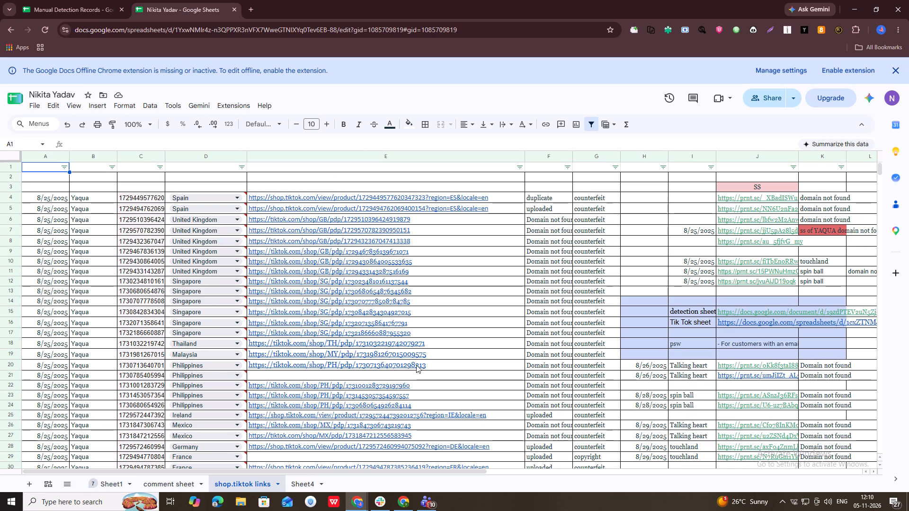
Clear the old records in the shop.tiktok links sheet from A2 through N955.
{"action": "key", "text": "ctrl+Delete"}
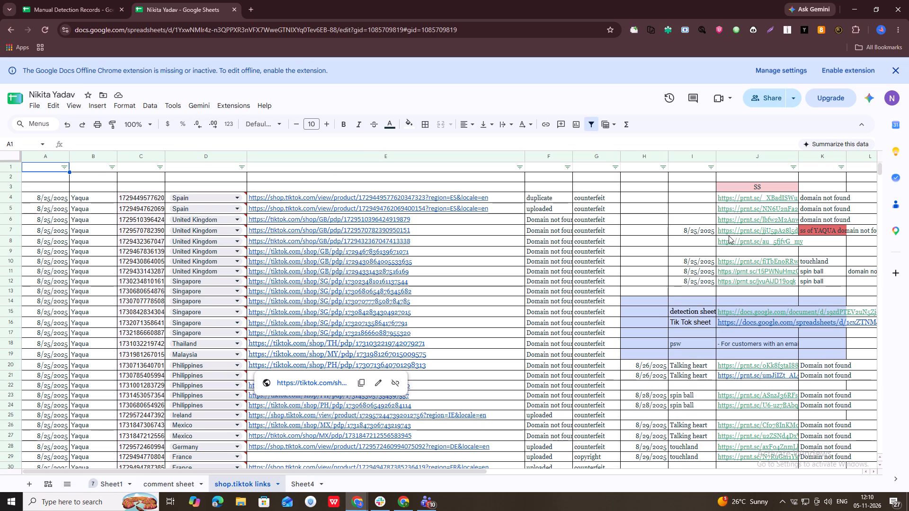
{"action": "left_click", "coordinate": [45, 180]}
{"action": "scroll", "coordinate": [501, 357], "scroll_direction": "down", "scroll_amount": 3}
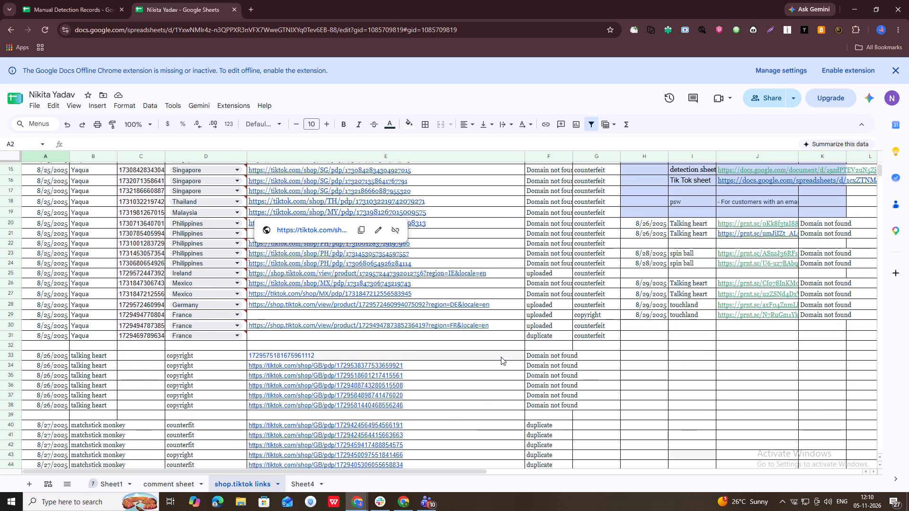
{"action": "scroll", "coordinate": [501, 357], "scroll_direction": "down", "scroll_amount": 15}
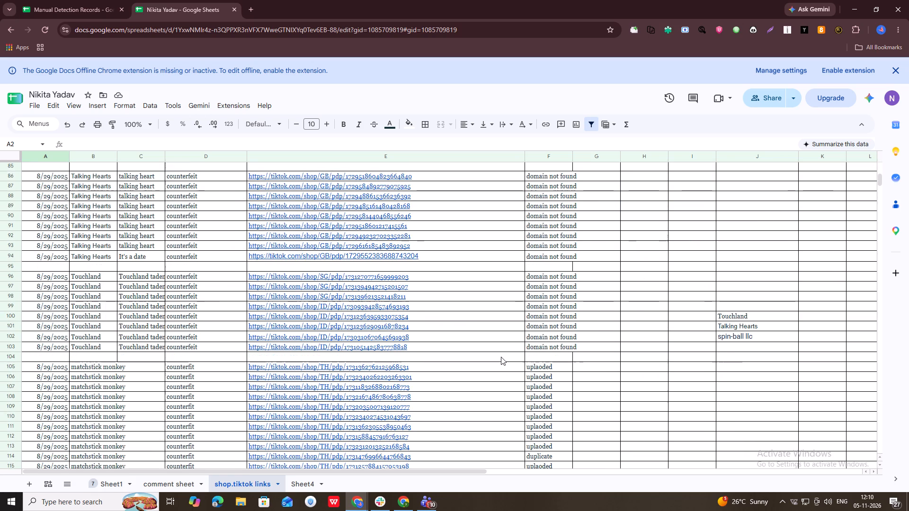
{"action": "scroll", "coordinate": [501, 357], "scroll_direction": "down", "scroll_amount": 15}
{"action": "scroll", "coordinate": [501, 357], "scroll_direction": "down", "scroll_amount": 7}
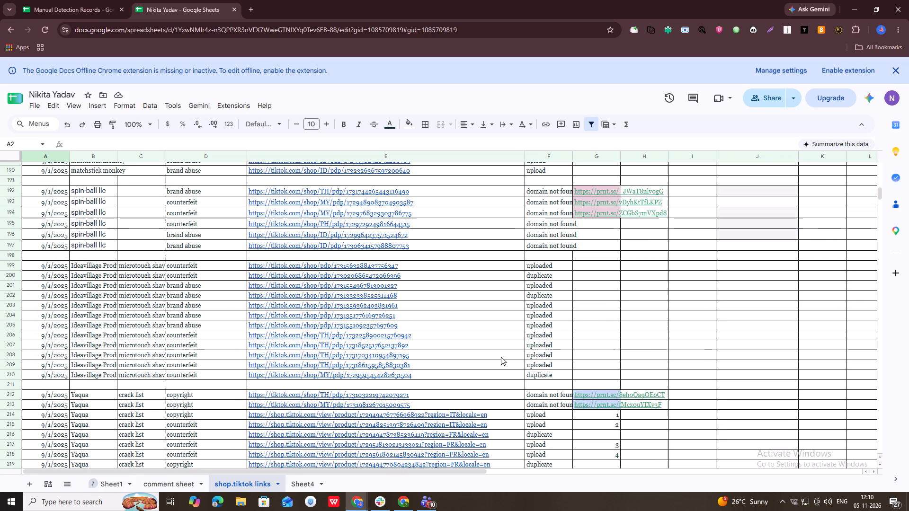
{"action": "scroll", "coordinate": [501, 357], "scroll_direction": "down", "scroll_amount": 13}
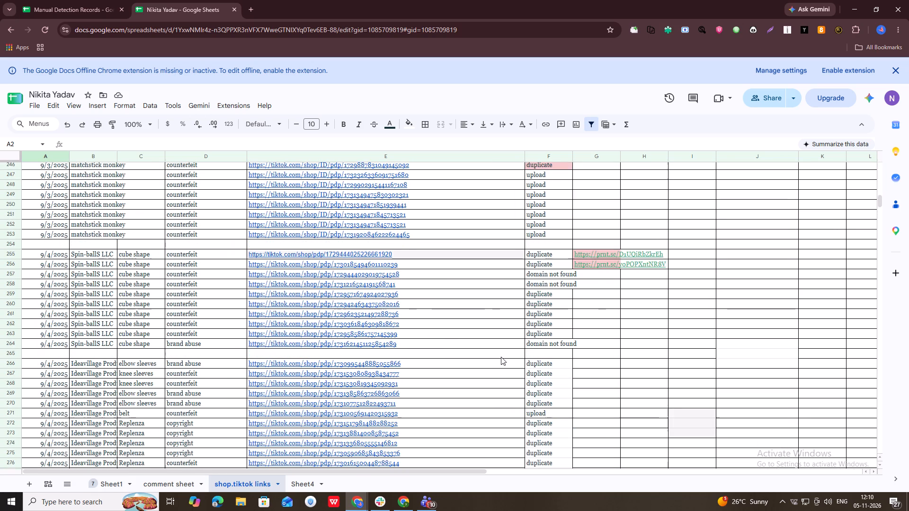
{"action": "scroll", "coordinate": [501, 357], "scroll_direction": "down", "scroll_amount": 13}
{"action": "scroll", "coordinate": [501, 356], "scroll_direction": "down", "scroll_amount": 10}
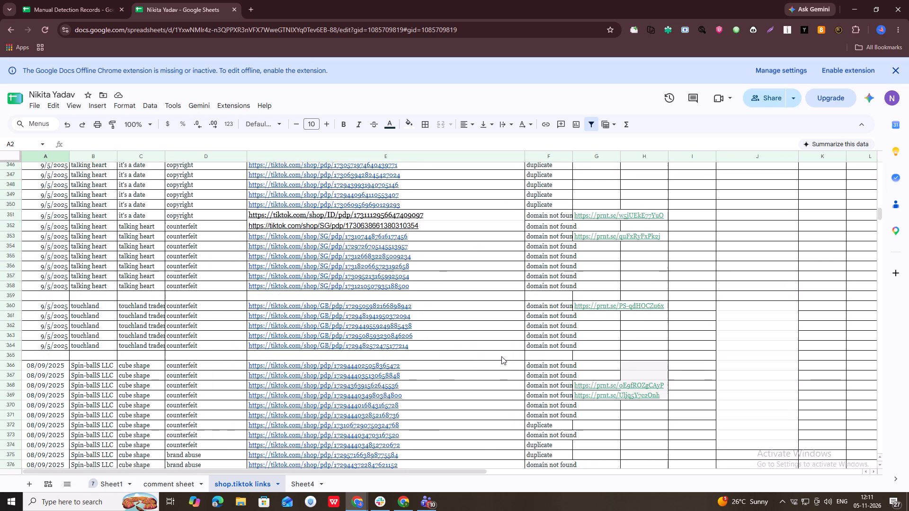
{"action": "scroll", "coordinate": [501, 356], "scroll_direction": "down", "scroll_amount": 14}
{"action": "scroll", "coordinate": [501, 356], "scroll_direction": "down", "scroll_amount": 17}
{"action": "scroll", "coordinate": [502, 356], "scroll_direction": "down", "scroll_amount": 18}
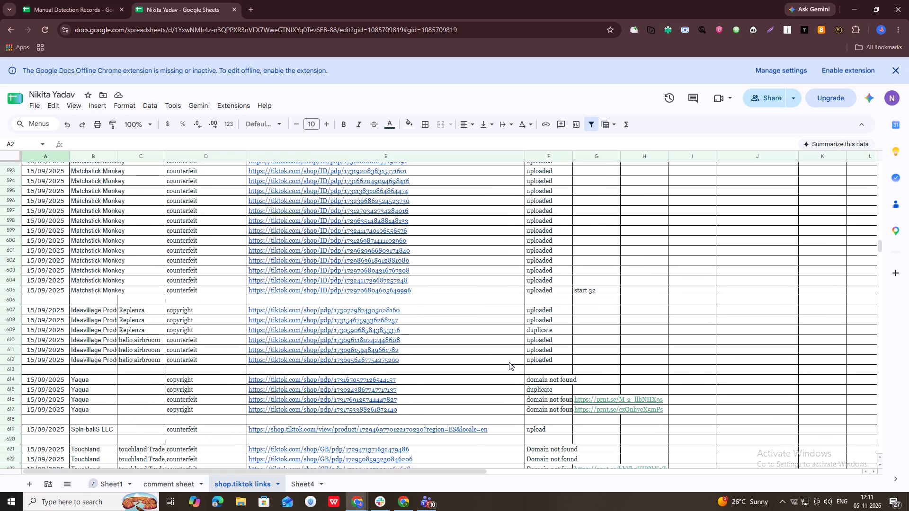
{"action": "scroll", "coordinate": [509, 362], "scroll_direction": "down", "scroll_amount": 20}
{"action": "scroll", "coordinate": [517, 367], "scroll_direction": "down", "scroll_amount": 11}
{"action": "scroll", "coordinate": [517, 367], "scroll_direction": "down", "scroll_amount": 10}
{"action": "scroll", "coordinate": [517, 367], "scroll_direction": "down", "scroll_amount": 11}
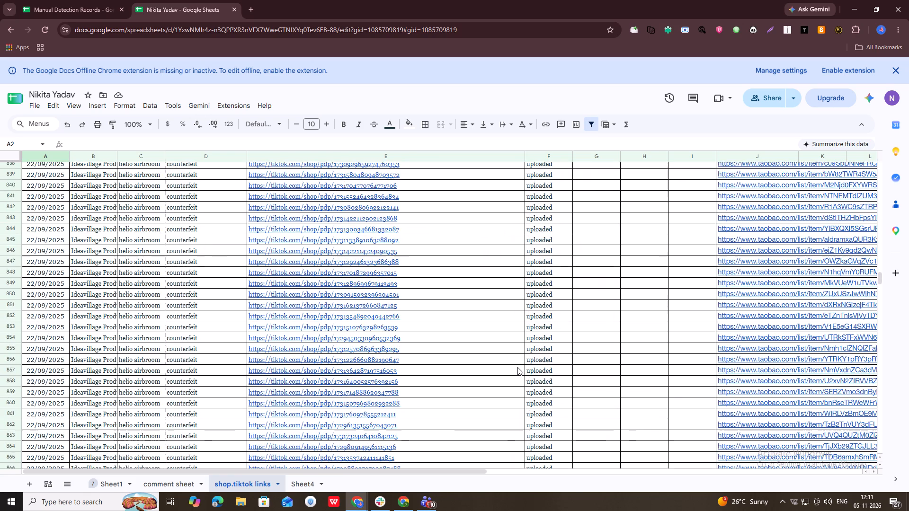
{"action": "scroll", "coordinate": [517, 367], "scroll_direction": "down", "scroll_amount": 5}
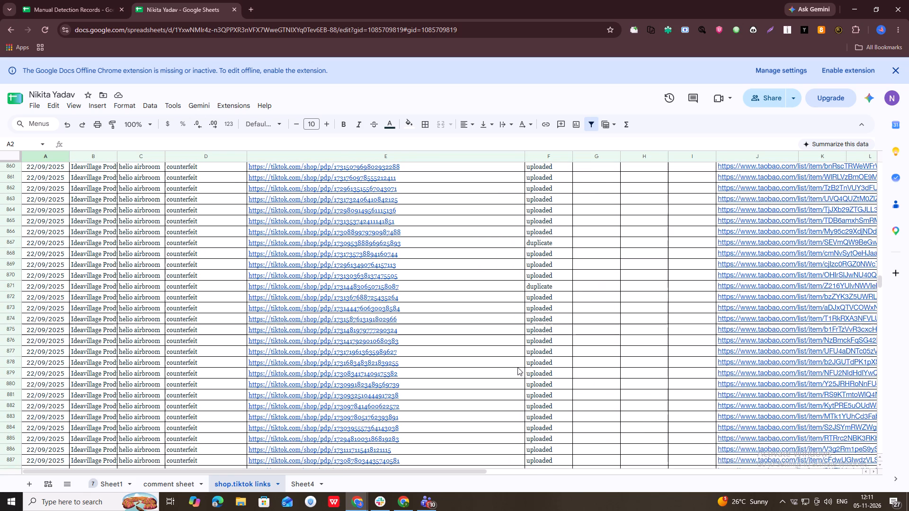
{"action": "scroll", "coordinate": [517, 367], "scroll_direction": "down", "scroll_amount": 7}
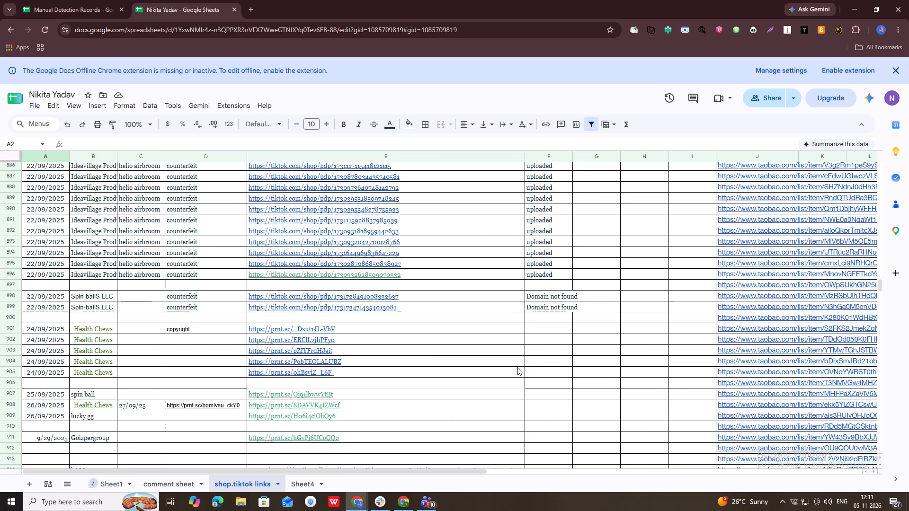
{"action": "scroll", "coordinate": [517, 367], "scroll_direction": "down", "scroll_amount": 4}
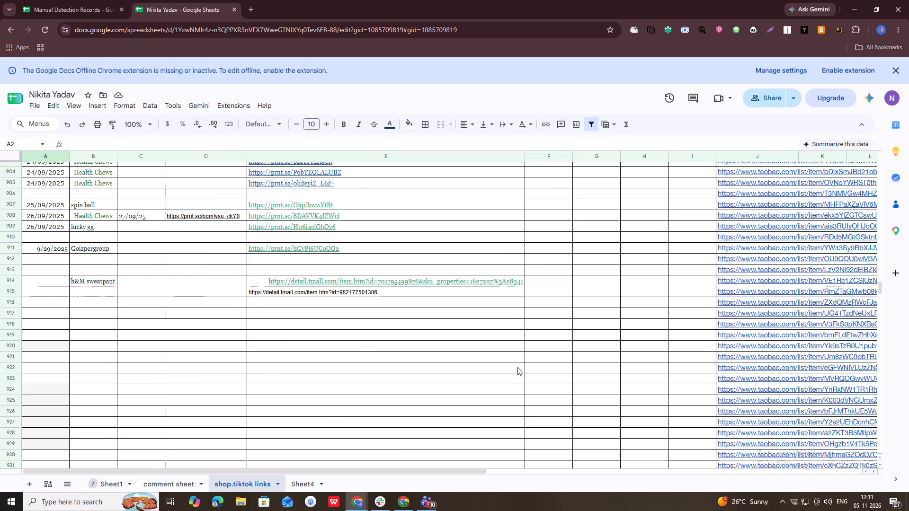
{"action": "scroll", "coordinate": [517, 367], "scroll_direction": "down", "scroll_amount": 6}
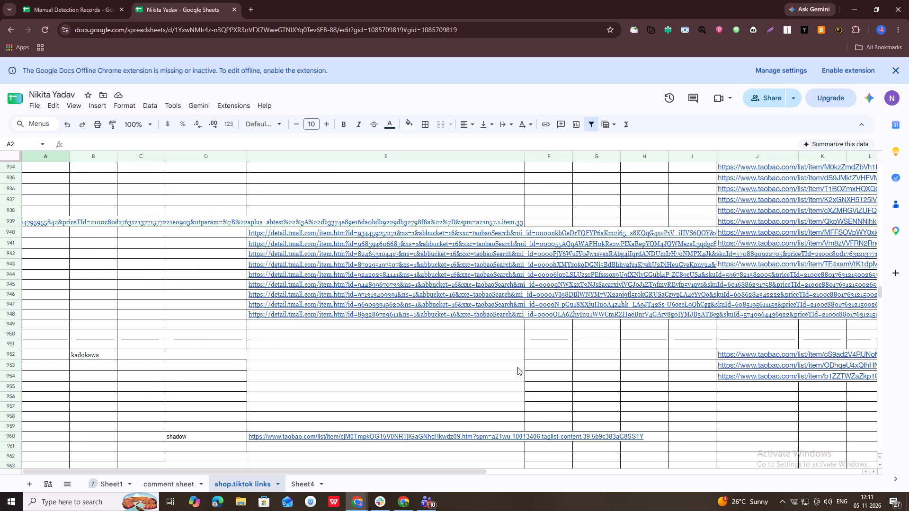
{"action": "left_click", "coordinate": [815, 389], "text": "shift"}
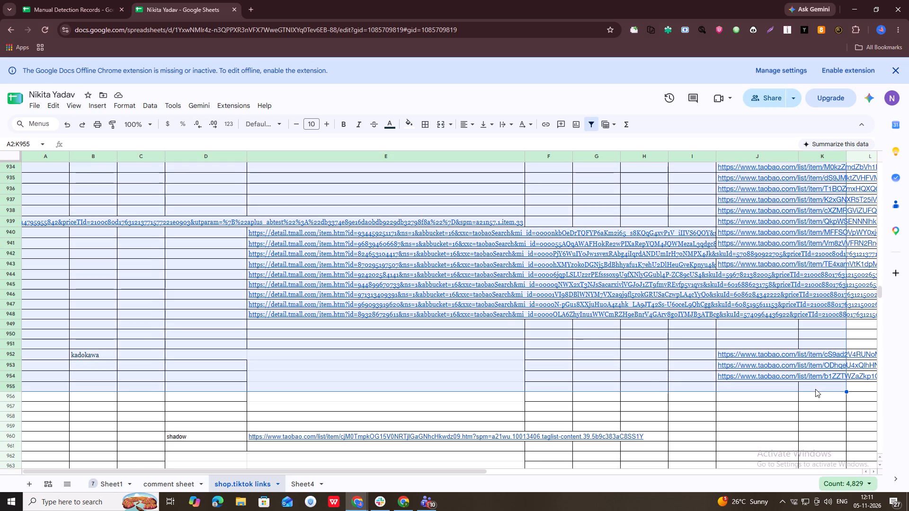
{"action": "key", "text": "shift+Right"}
{"action": "key", "text": "shift+Right"}
{"action": "key", "text": "shift+Right"}
{"action": "key", "text": "Delete"}
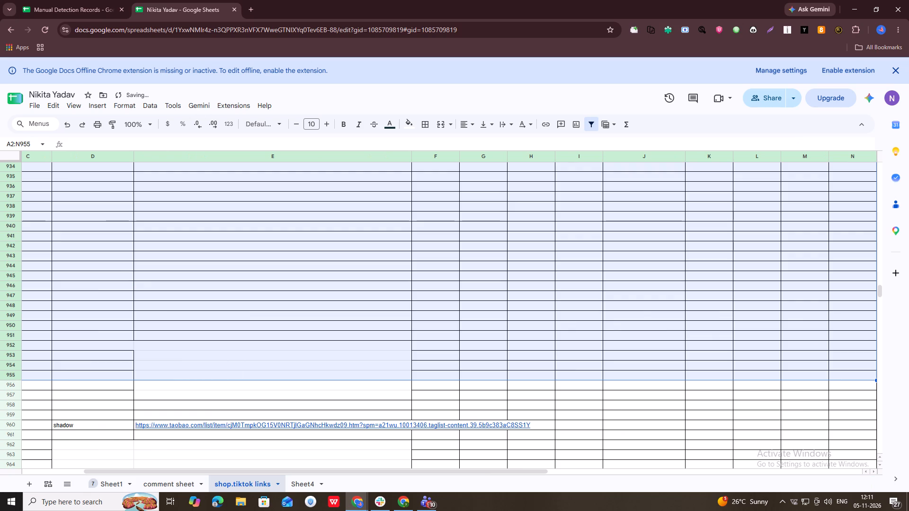
Extend the selected range down to row 960 and clear the remaining shadow entry and its Taobao link.
{"action": "key", "text": "shift+Down"}
{"action": "key", "text": "shift+Down"}
{"action": "key", "text": "shift+Down"}
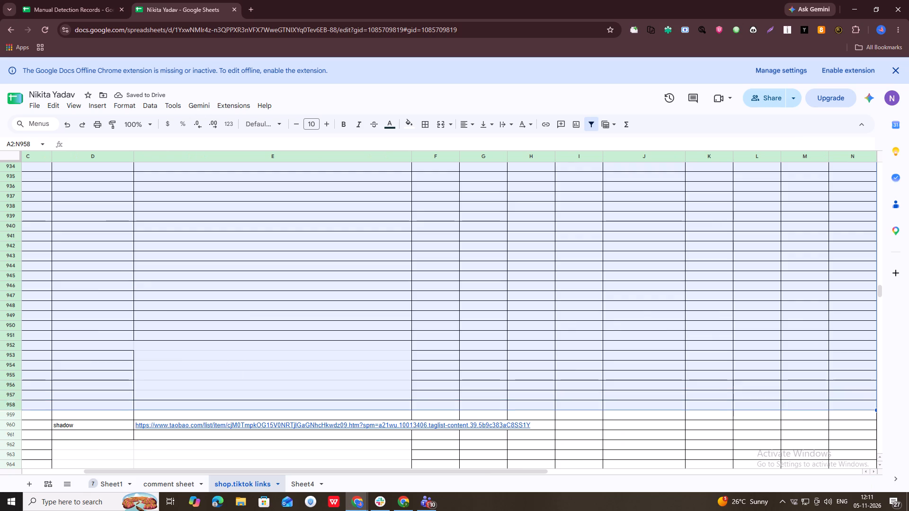
{"action": "key", "text": "shift+Down"}
{"action": "key", "text": "shift+Down"}
{"action": "key", "text": "Delete"}
{"action": "key", "text": "Left"}
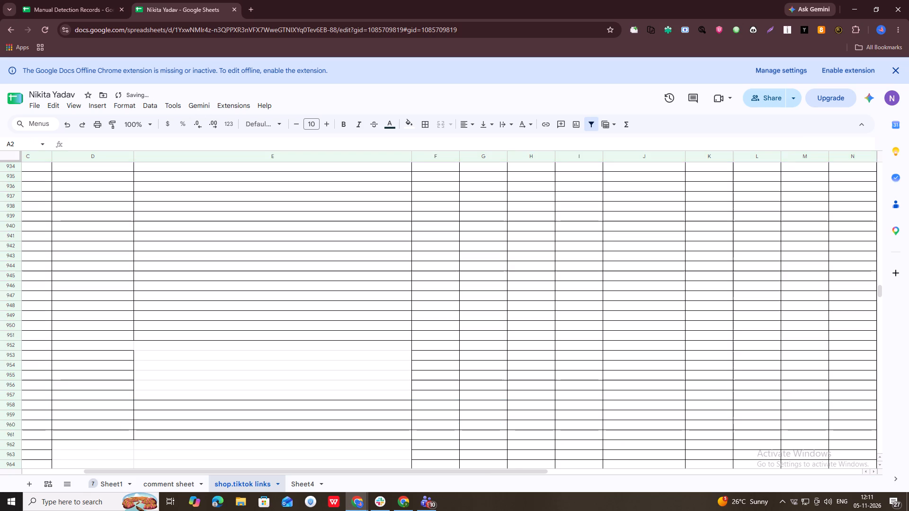
{"action": "key", "text": "Left"}
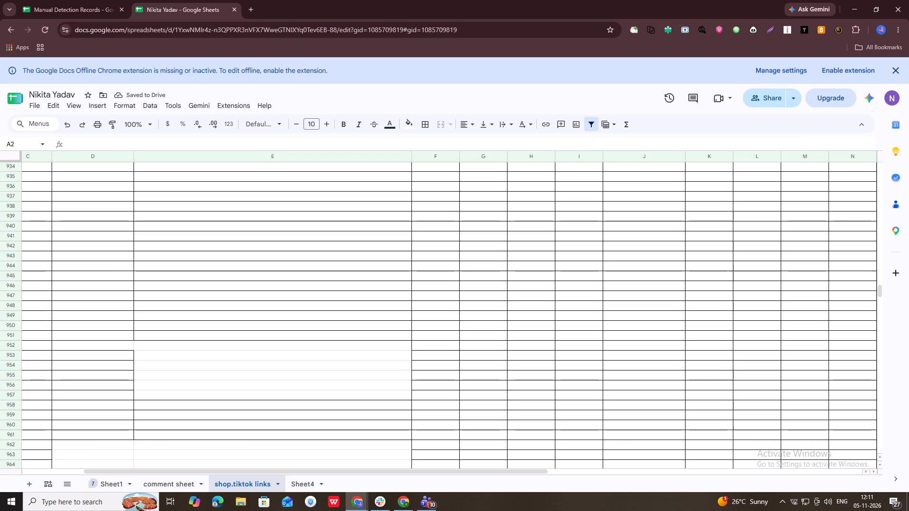
Paste the copied ¥48 ROOT listing link into cell E2 of the emptied shop.tiktok links sheet.
{"action": "left_click", "coordinate": [73, 278]}
{"action": "key", "text": "ctrl+Up"}
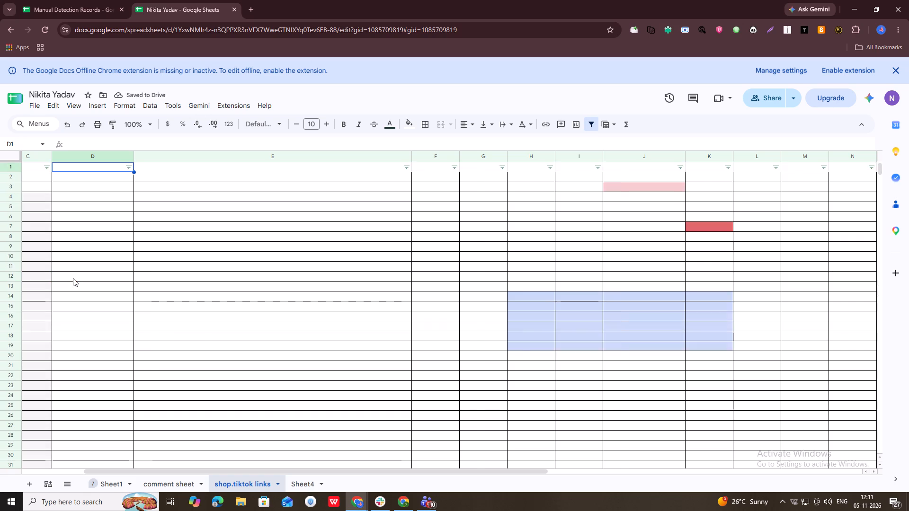
{"action": "key", "text": "Left"}
{"action": "key", "text": "Left"}
{"action": "key", "text": "Down"}
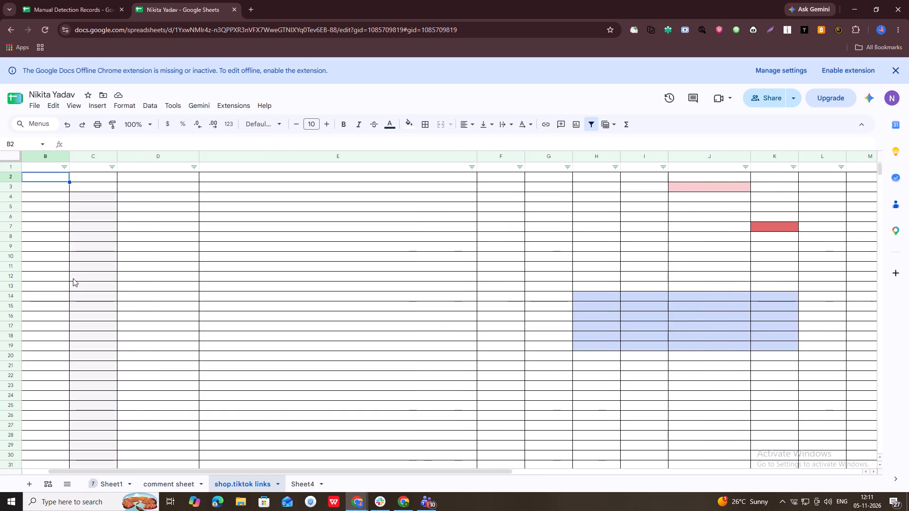
{"action": "key", "text": "Right"}
{"action": "key", "text": "Right"}
{"action": "key", "text": "Right"}
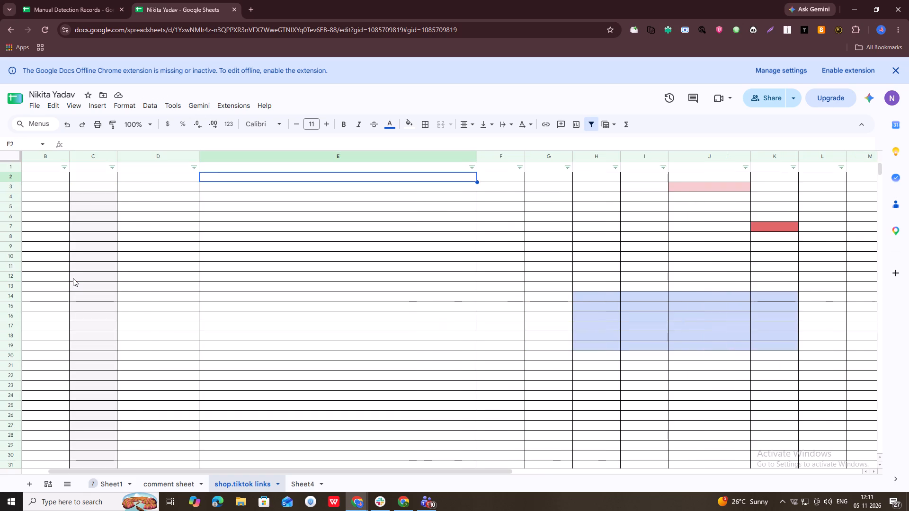
{"action": "key", "text": "ctrl+v"}
{"action": "key", "text": "Down"}
Copy the link of the ¥40 ROOT: The Origin of the Forest listing on Taobao into cell E3 of the shop.tiktok links sheet.
{"action": "key", "text": "alt+Tab"}
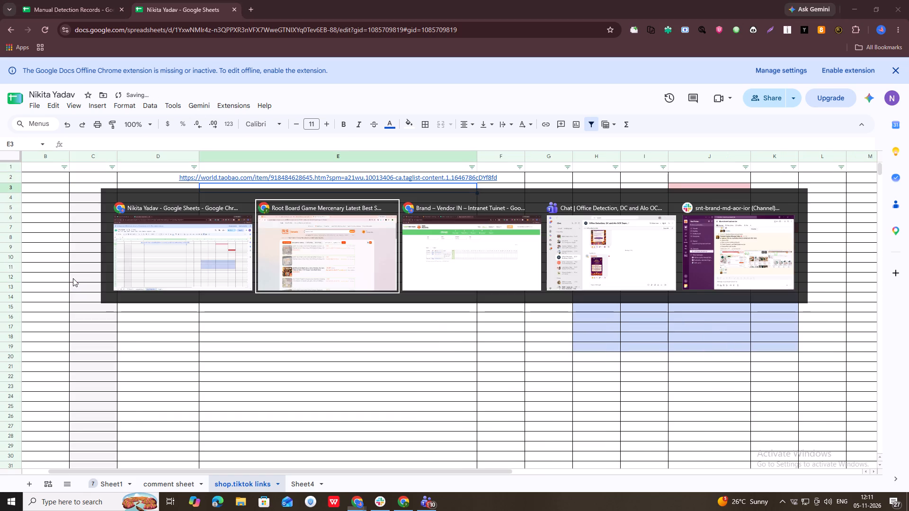
{"action": "right_click", "coordinate": [368, 303]}
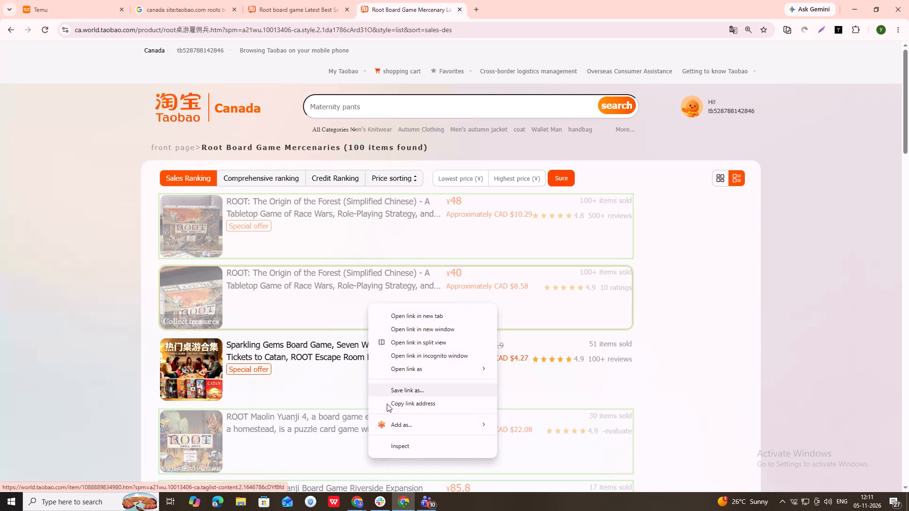
{"action": "left_click", "coordinate": [387, 404]}
{"action": "key", "text": "alt+Tab"}
{"action": "key", "text": "ctrl+v"}
{"action": "key", "text": "Down"}
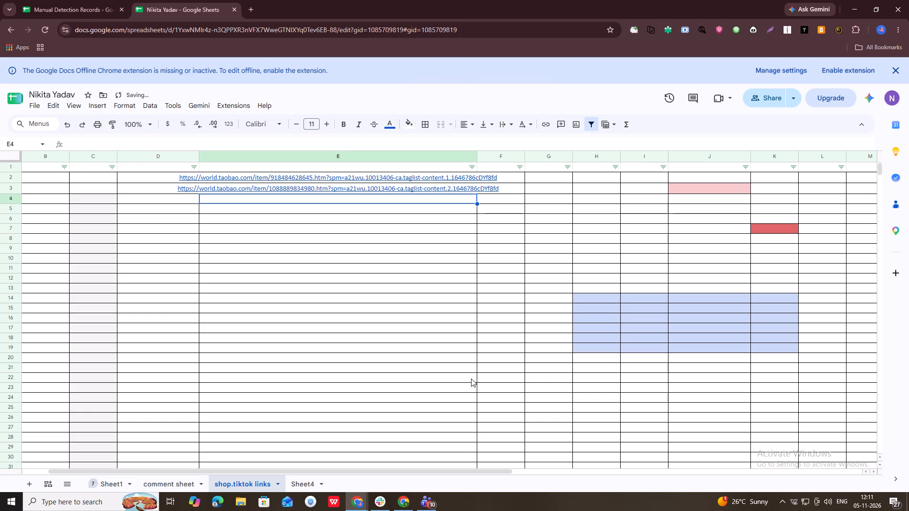
Copy the link of the ¥103 ROOT Maolin Yuanji 4 expansion listing on Taobao into cell E4 of the shop.tiktok links sheet.
{"action": "key", "text": "alt+Tab"}
{"action": "key", "text": "Down"}
{"action": "scroll", "coordinate": [471, 379], "scroll_direction": "down", "scroll_amount": 3}
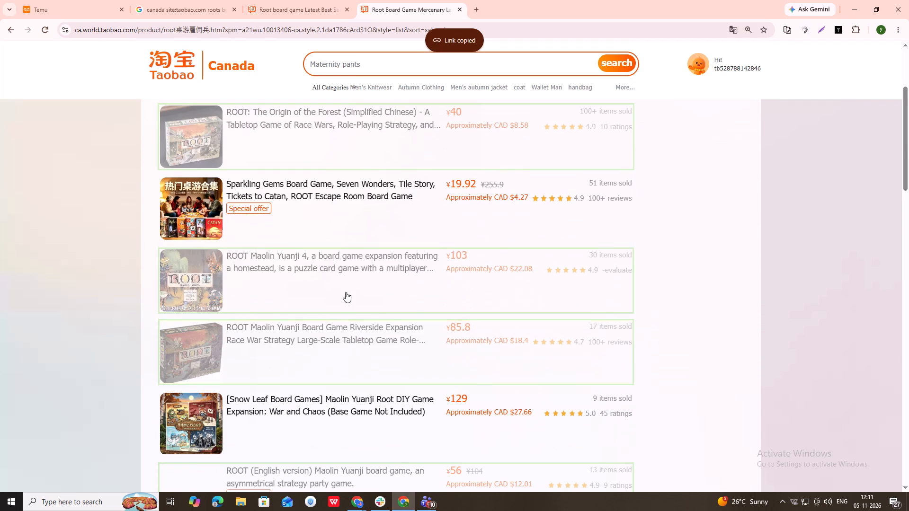
{"action": "right_click", "coordinate": [346, 282]}
{"action": "left_click", "coordinate": [378, 380]}
{"action": "key", "text": "alt+Tab"}
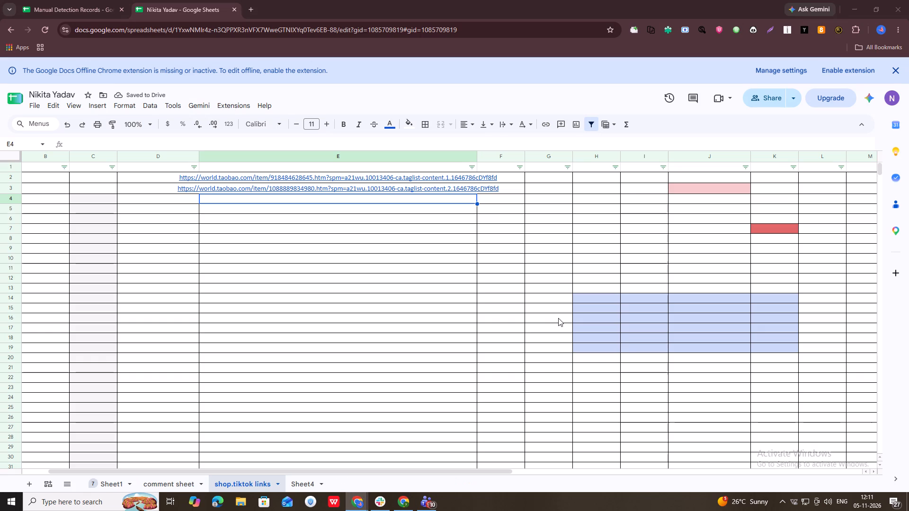
{"action": "key", "text": "ctrl+v"}
{"action": "key", "text": "Down"}
Copy the link of the ¥85.8 ROOT Maolin Yuanji Riverside Expansion listing into cell E5 of the shop.tiktok links sheet.
{"action": "key", "text": "alt+Tab"}
{"action": "key", "text": "Down"}
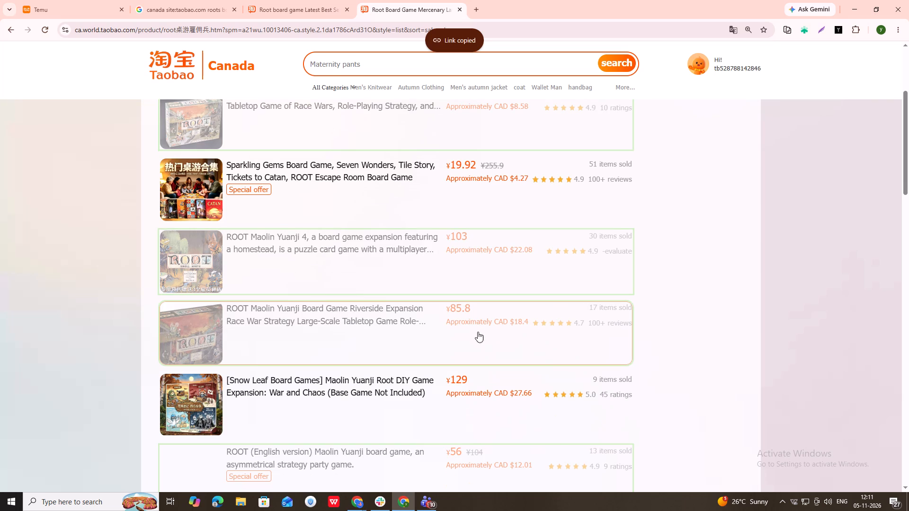
{"action": "right_click", "coordinate": [339, 338]}
{"action": "left_click", "coordinate": [378, 279]}
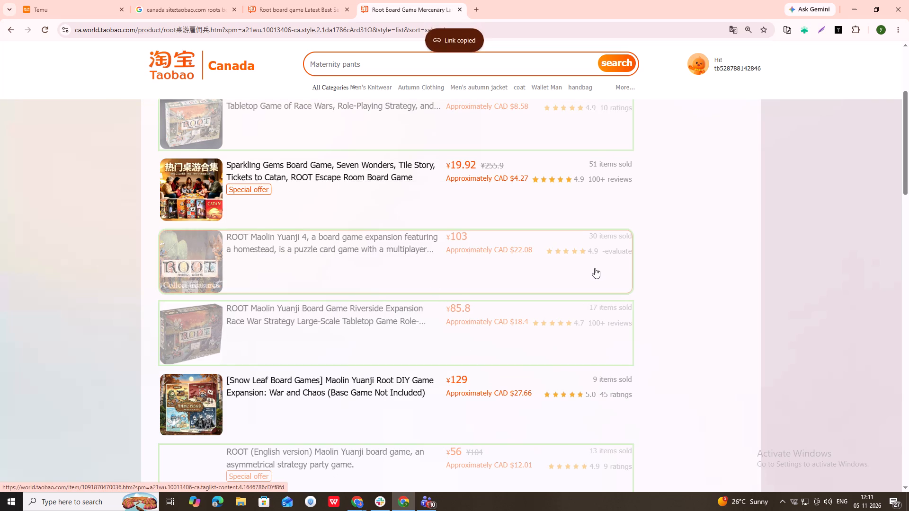
{"action": "key", "text": "alt+Tab"}
{"action": "key", "text": "ctrl+v"}
{"action": "key", "text": "Down"}
Copy the link of the ¥56 ROOT (English version) asymmetrical strategy party game listing into cell E6 of the links sheet.
{"action": "key", "text": "alt+Tab"}
{"action": "key", "text": "Down"}
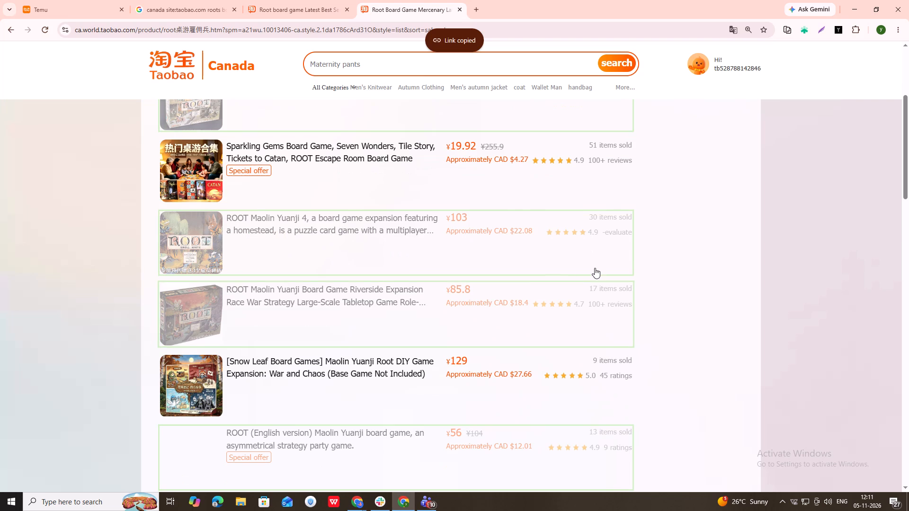
{"action": "scroll", "coordinate": [527, 282], "scroll_direction": "down", "scroll_amount": 5}
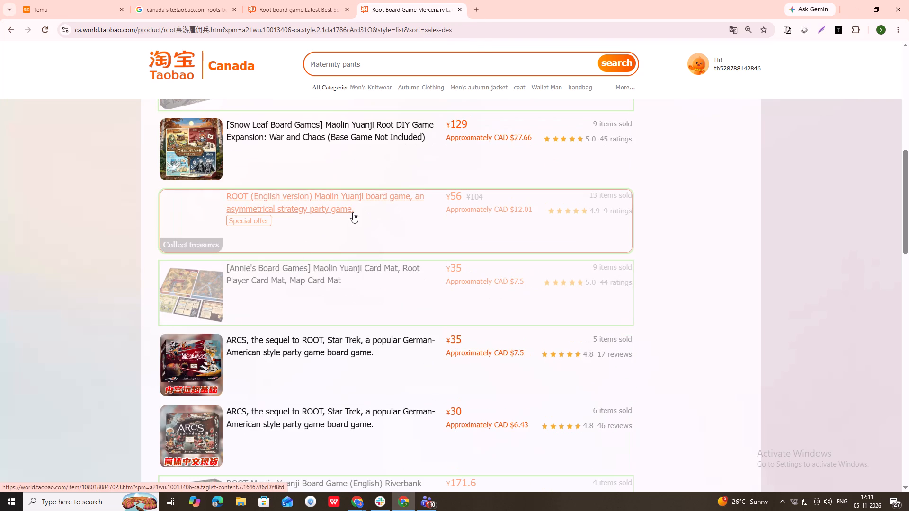
{"action": "right_click", "coordinate": [373, 228]}
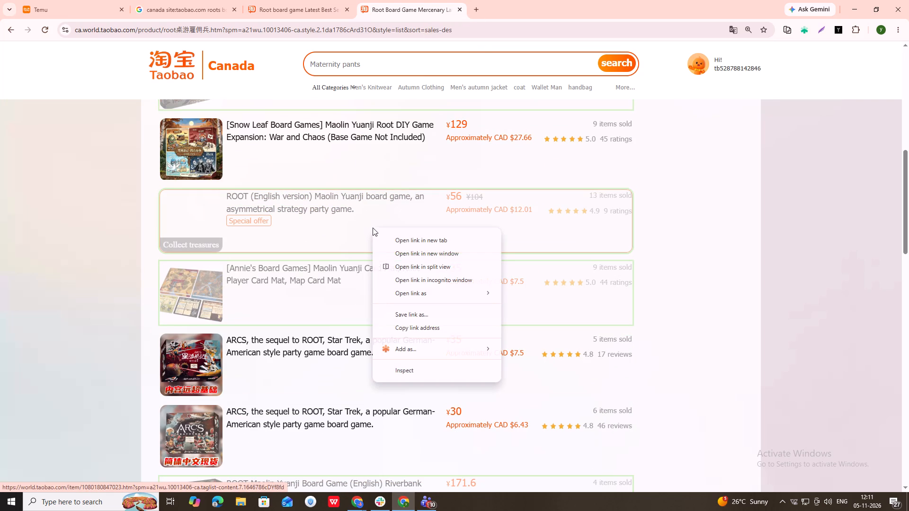
{"action": "left_click", "coordinate": [406, 326]}
{"action": "key", "text": "alt+Tab"}
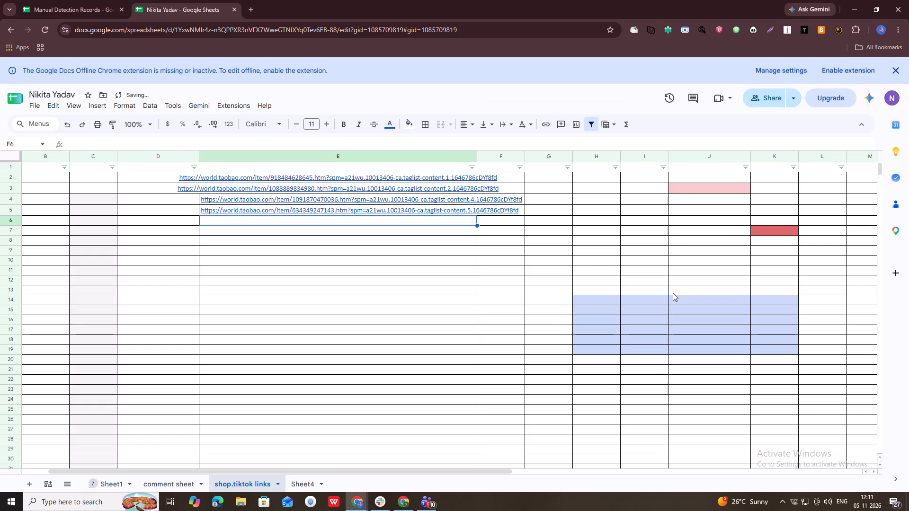
{"action": "key", "text": "ctrl+v"}
{"action": "key", "text": "Down"}
Copy the link of the ¥171.6 ROOT Maolin Yuanji (English) Riverbank Expansion listing into cell E7 of the links sheet.
{"action": "key", "text": "alt+Tab"}
{"action": "key", "text": "Down"}
{"action": "scroll", "coordinate": [673, 293], "scroll_direction": "down", "scroll_amount": 6}
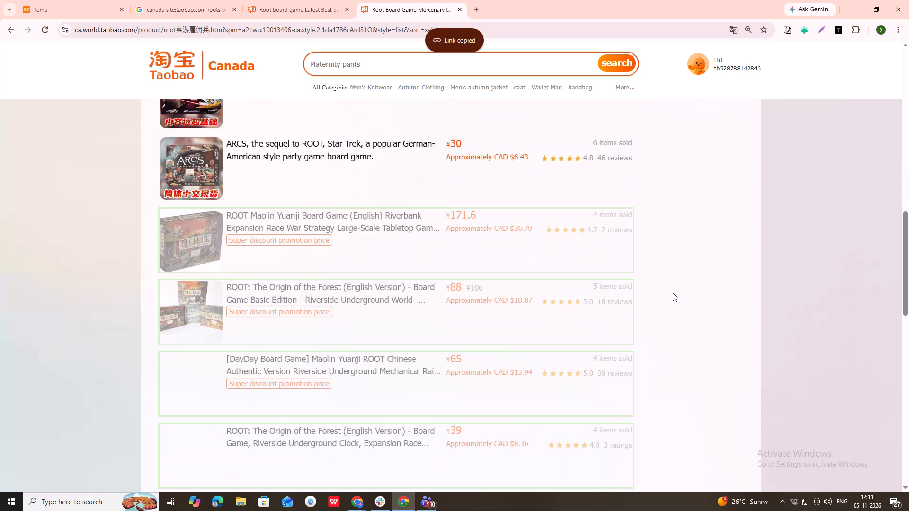
{"action": "right_click", "coordinate": [362, 211]}
{"action": "left_click", "coordinate": [391, 317]}
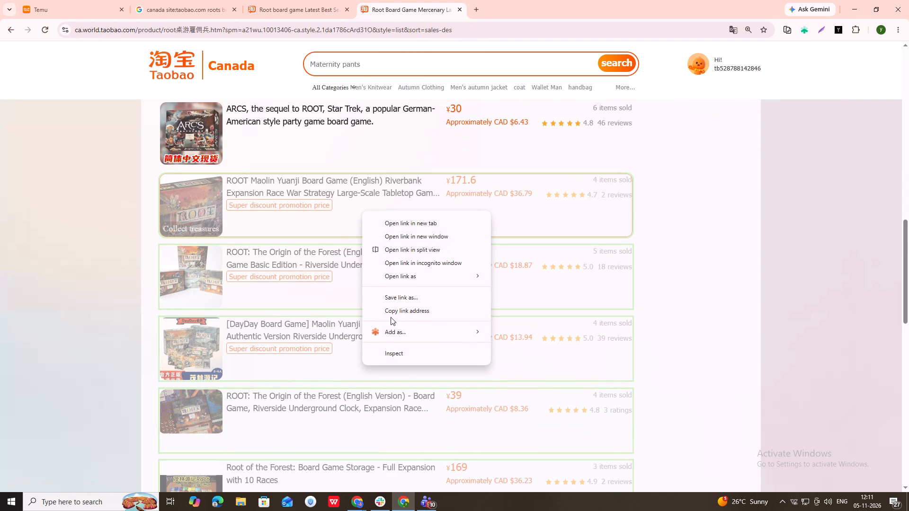
{"action": "left_click", "coordinate": [392, 311]}
{"action": "key", "text": "alt+Tab"}
{"action": "key", "text": "ctrl+v"}
{"action": "key", "text": "Down"}
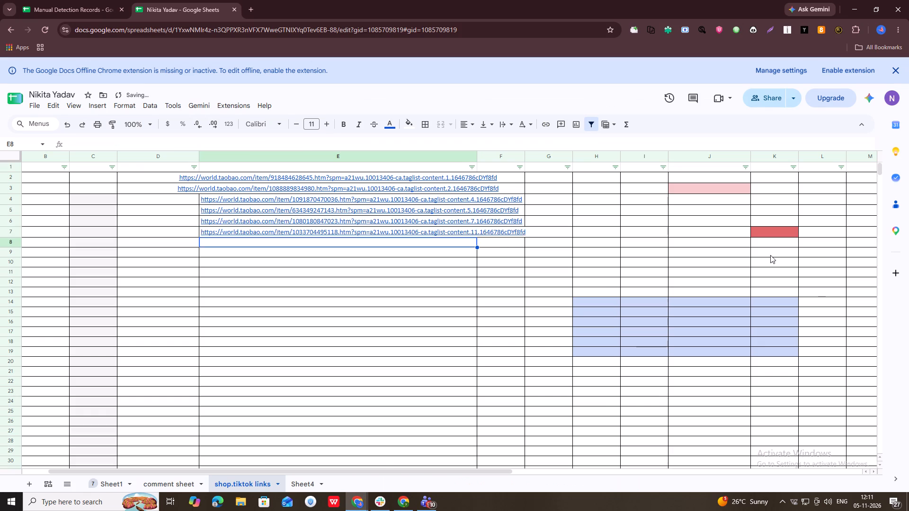
Copy the link of the ¥88 ROOT: The Origin of the Forest (English Version) Basic Edition listing into cell E8.
{"action": "key", "text": "alt+Tab"}
{"action": "key", "text": "Down"}
{"action": "right_click", "coordinate": [389, 238]}
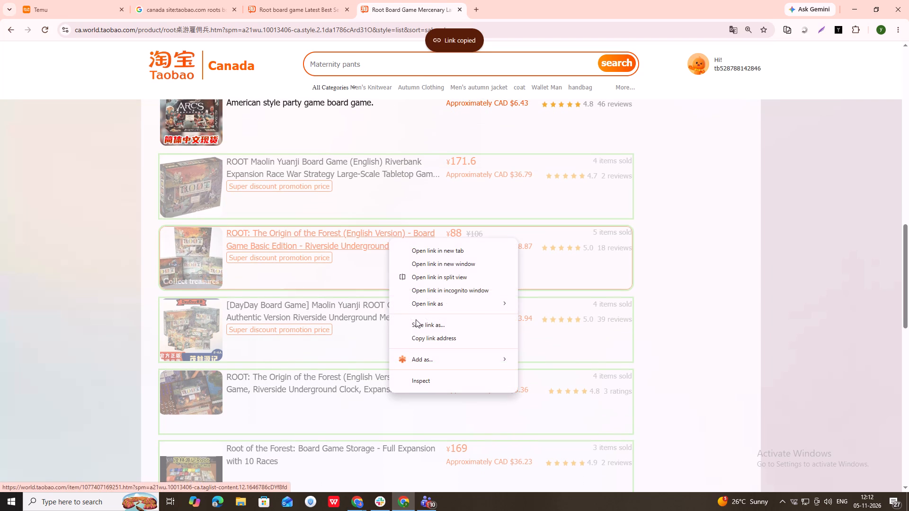
{"action": "left_click", "coordinate": [416, 337]}
{"action": "key", "text": "alt+Tab"}
{"action": "key", "text": "ctrl+v"}
{"action": "key", "text": "Down"}
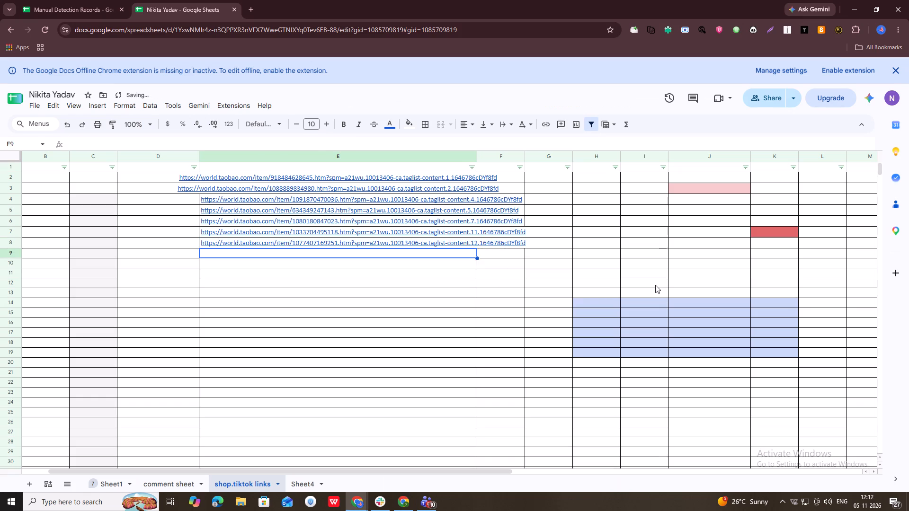
Copy the link of the ¥65 DayDay Board Game Maolin Yuanji ROOT Chinese version listing into cell E9 of the links sheet.
{"action": "key", "text": "alt+Tab"}
{"action": "key", "text": "Down"}
{"action": "right_click", "coordinate": [430, 322]}
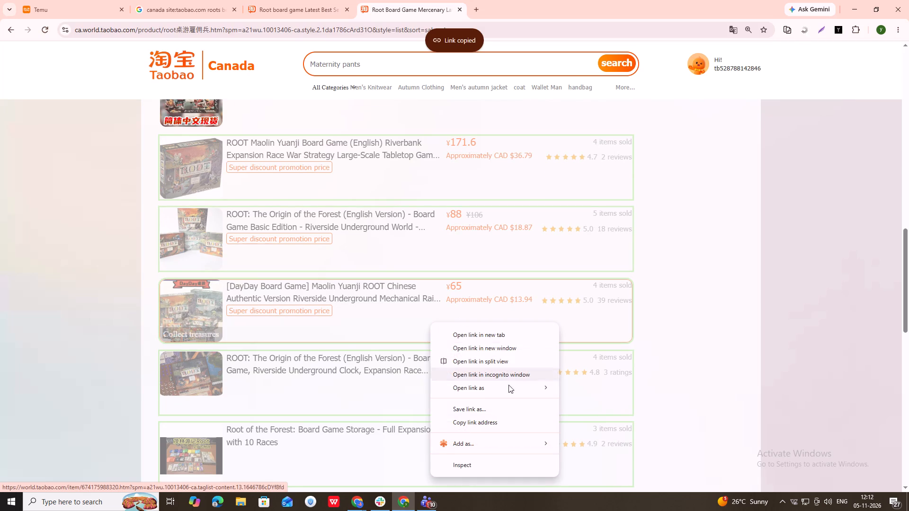
{"action": "left_click", "coordinate": [481, 423]}
{"action": "key", "text": "alt+Tab"}
{"action": "key", "text": "ctrl+v"}
{"action": "key", "text": "Down"}
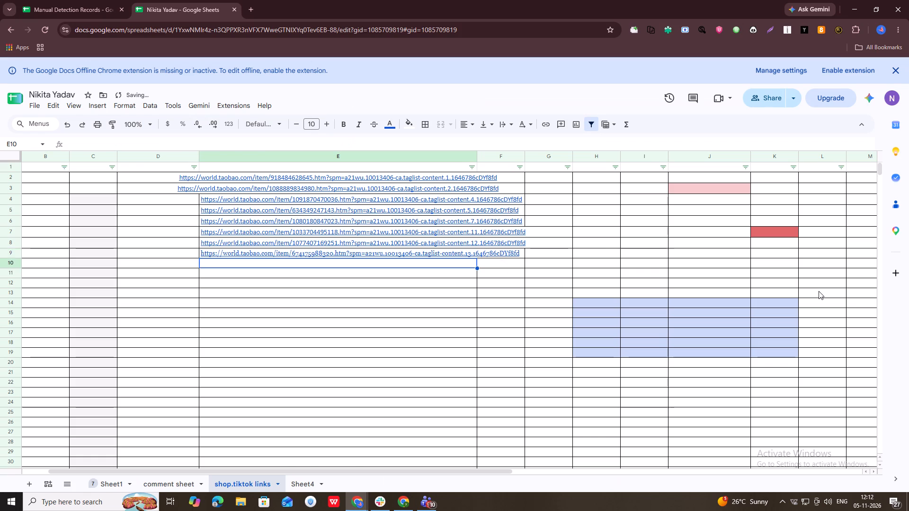
Copy the link of the ¥39 ROOT: The Origin of the Forest (English Version) listing into cell E10 of the links sheet.
{"action": "key", "text": "alt+Tab"}
{"action": "key", "text": "Down"}
{"action": "right_click", "coordinate": [349, 361]}
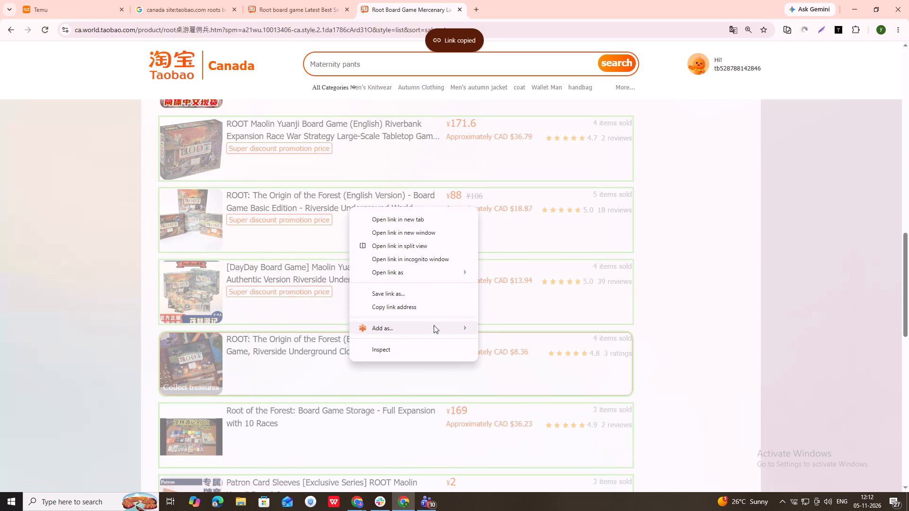
{"action": "left_click", "coordinate": [420, 306]}
{"action": "key", "text": "alt+Tab"}
{"action": "key", "text": "ctrl+v"}
{"action": "key", "text": "Down"}
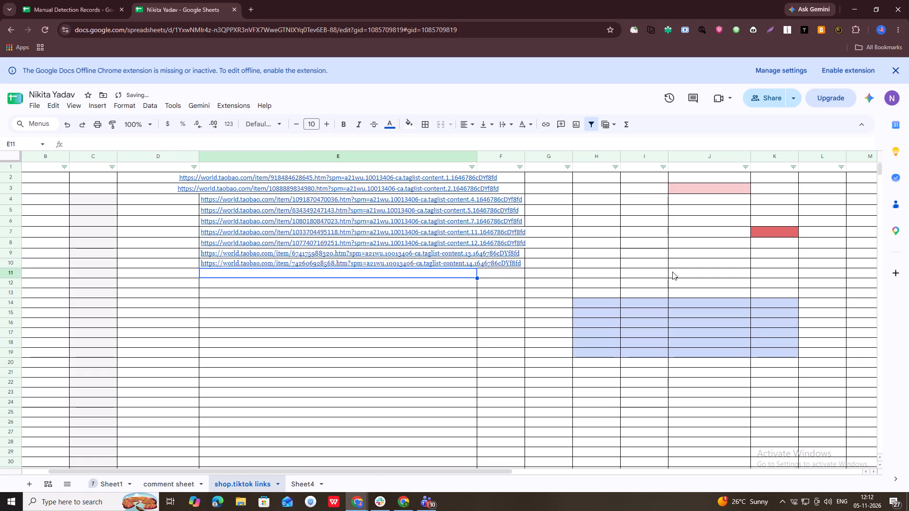
Skip the ¥169 storage listing and copy the link of the ¥2 Patron Card Sleeves ROOT listing into cell E11.
{"action": "key", "text": "alt+Tab"}
{"action": "key", "text": "Down"}
{"action": "scroll", "coordinate": [670, 273], "scroll_direction": "down", "scroll_amount": 4}
{"action": "right_click", "coordinate": [351, 291]}
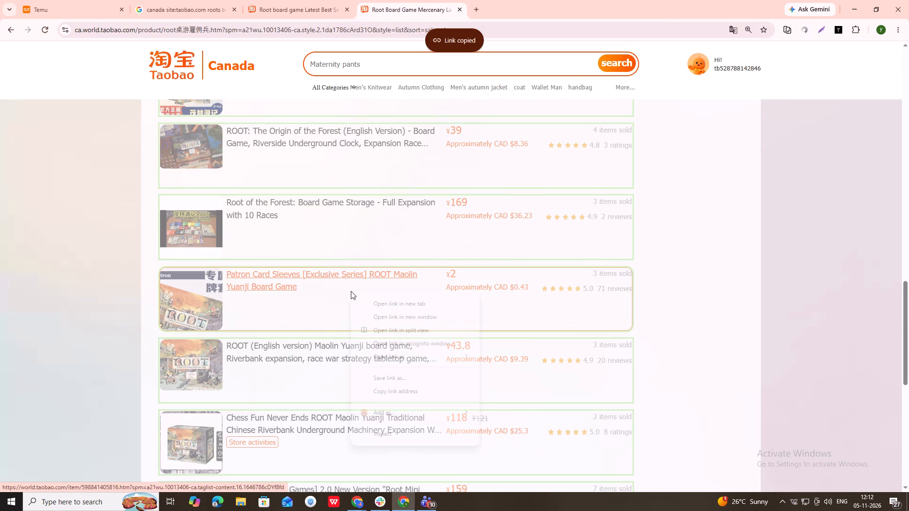
{"action": "left_click", "coordinate": [373, 392]}
{"action": "key", "text": "alt+Tab"}
{"action": "key", "text": "ctrl+v"}
{"action": "key", "text": "Down"}
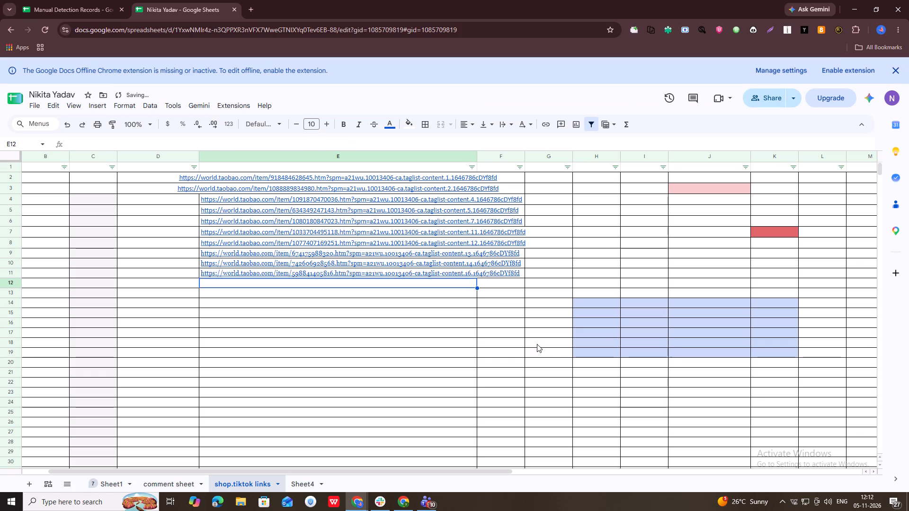
Copy the link of the ¥43.8 ROOT (English version) Riverbank expansion listing into cell E12 of the links sheet.
{"action": "key", "text": "alt+Tab"}
{"action": "key", "text": "Down"}
{"action": "right_click", "coordinate": [434, 351]}
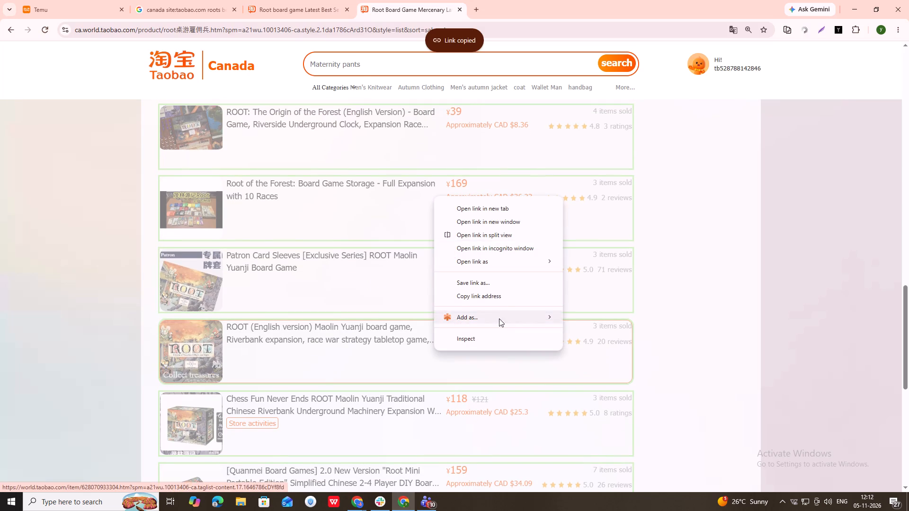
{"action": "left_click", "coordinate": [503, 297]}
{"action": "key", "text": "alt+Tab"}
{"action": "key", "text": "ctrl+v"}
{"action": "key", "text": "Down"}
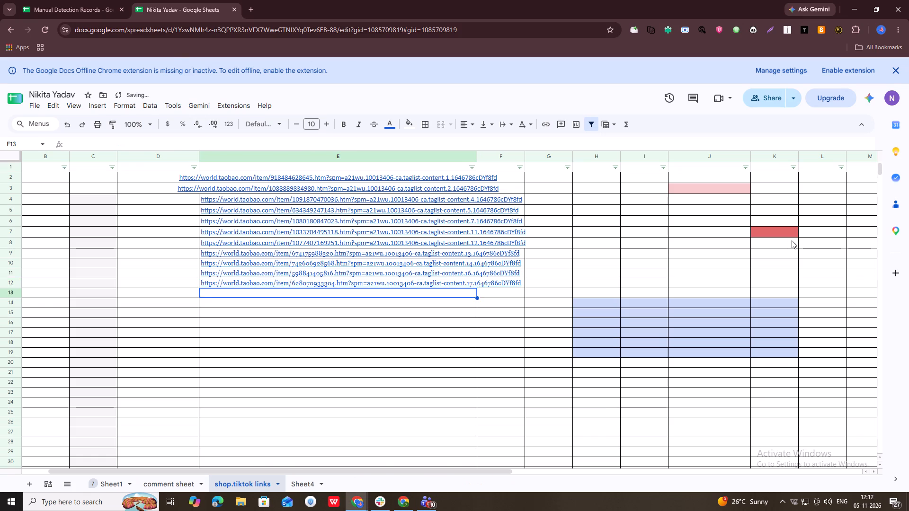
Copy the link of the ¥118 Chess Fun Never Ends ROOT Traditional Chinese listing into cell E13 of the links sheet.
{"action": "key", "text": "alt+Tab"}
{"action": "key", "text": "Down"}
{"action": "right_click", "coordinate": [375, 397]}
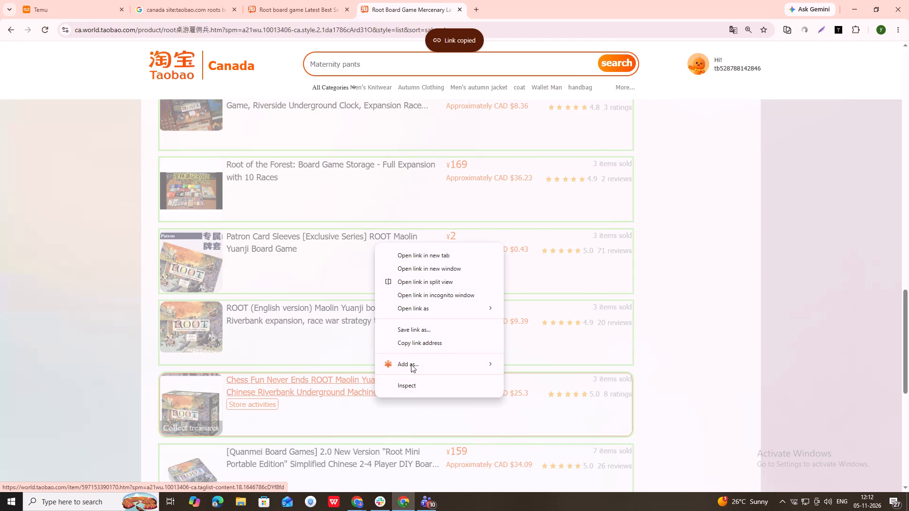
{"action": "left_click", "coordinate": [419, 344]}
{"action": "key", "text": "alt+Tab"}
{"action": "key", "text": "ctrl+v"}
{"action": "key", "text": "Down"}
Copy the link of the ¥159 Quanmei Board Games Root Mini Portable Edition listing into cell E14 of the links sheet.
{"action": "key", "text": "alt+Tab"}
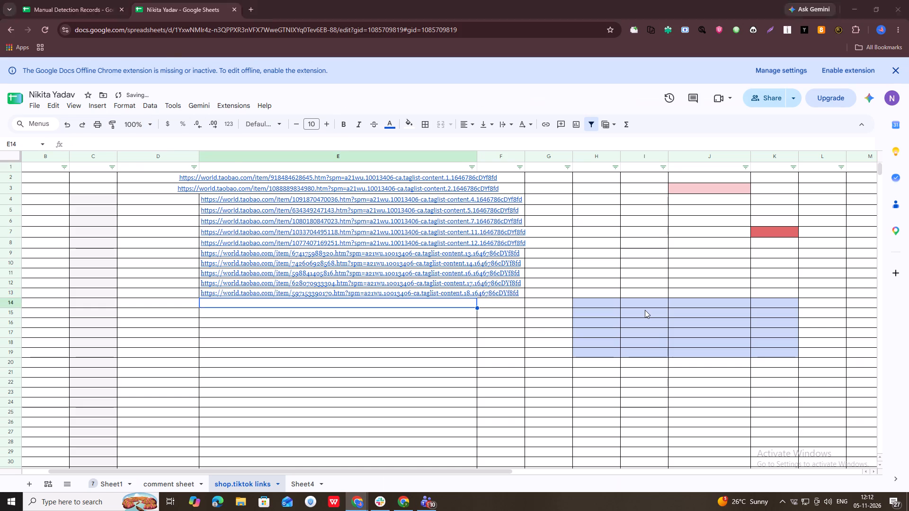
{"action": "key", "text": "Down"}
{"action": "scroll", "coordinate": [626, 313], "scroll_direction": "down", "scroll_amount": 5}
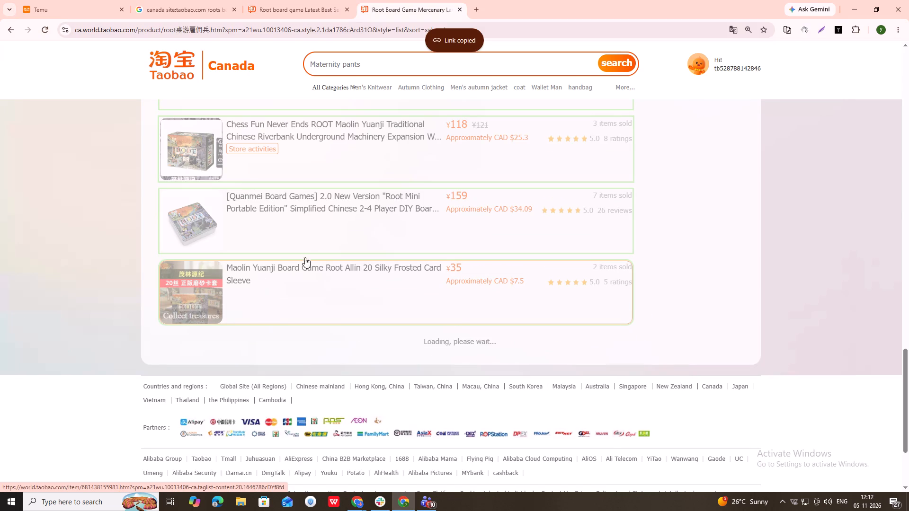
{"action": "right_click", "coordinate": [362, 216]}
{"action": "left_click", "coordinate": [396, 314]}
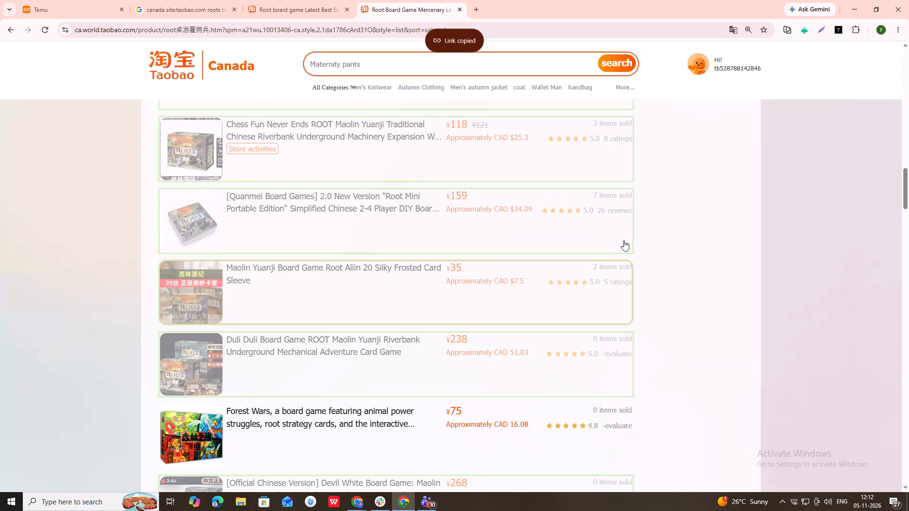
{"action": "key", "text": "alt+Tab"}
{"action": "key", "text": "ctrl+v"}
{"action": "key", "text": "Down"}
Copy the link of the ¥35 Root Allin 20 Silky Frosted Card Sleeve listing into cell E15 of the links sheet.
{"action": "key", "text": "alt+Tab"}
{"action": "key", "text": "Down"}
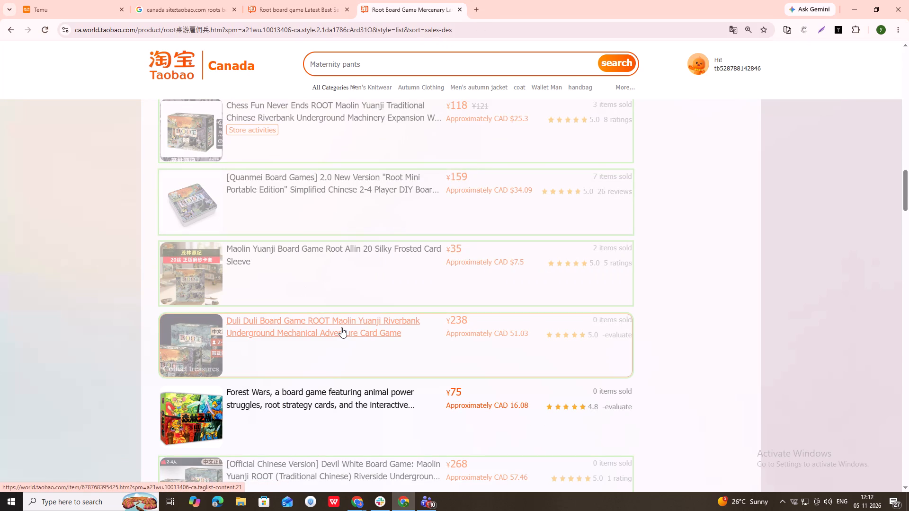
{"action": "right_click", "coordinate": [365, 280]}
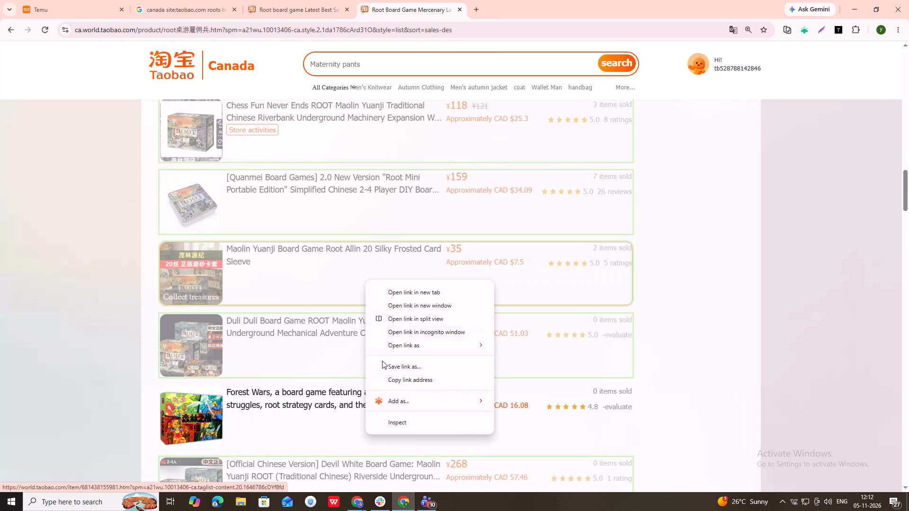
{"action": "left_click", "coordinate": [386, 379]}
{"action": "key", "text": "alt+Tab"}
{"action": "key", "text": "ctrl+v"}
{"action": "key", "text": "Down"}
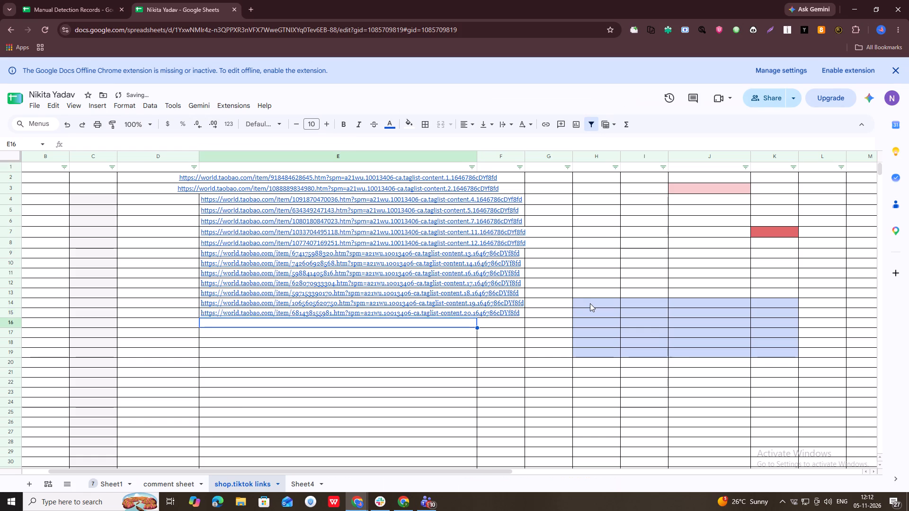
Copy the link of the ¥238 Duli Duli Board Game ROOT Maolin Yuanji listing into cell E16 of the links sheet.
{"action": "key", "text": "alt+Tab"}
{"action": "key", "text": "Down"}
{"action": "right_click", "coordinate": [370, 326]}
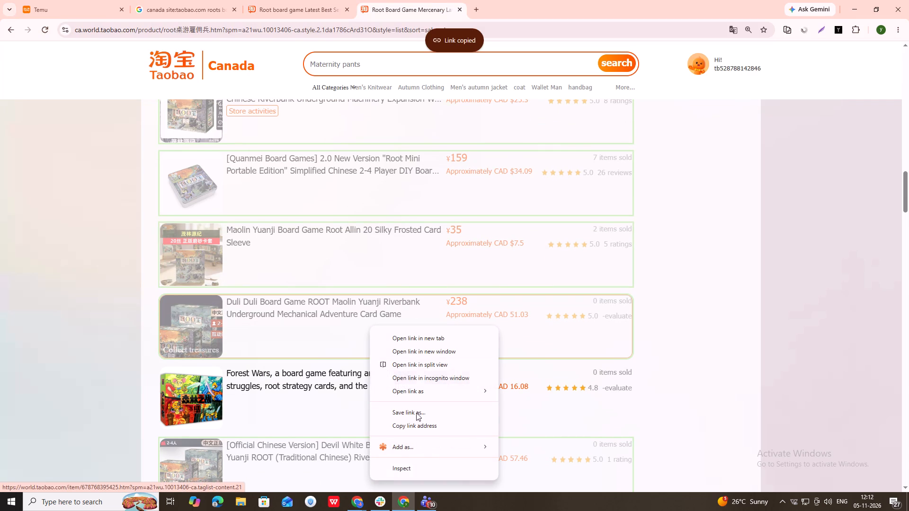
{"action": "left_click", "coordinate": [413, 423]}
{"action": "key", "text": "alt+Tab"}
{"action": "key", "text": "ctrl+v"}
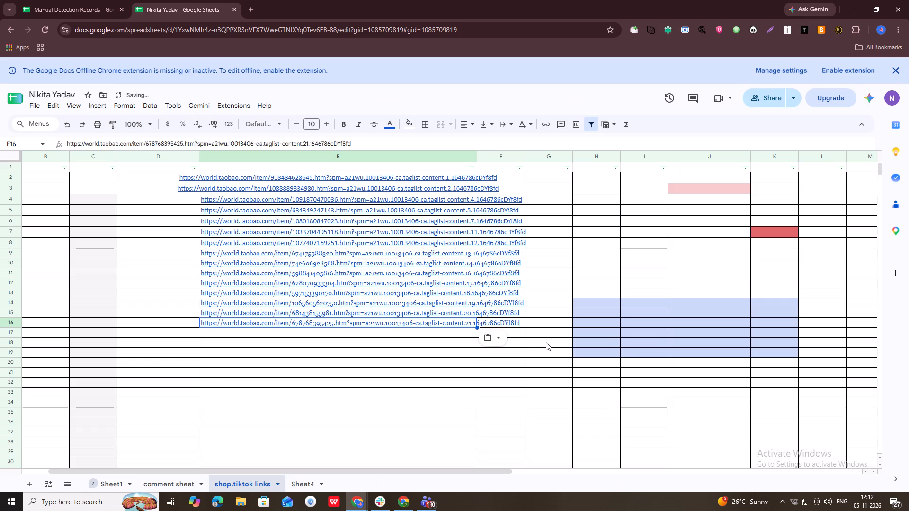
{"action": "key", "text": "Down"}
Copy the link of the ¥268 Devil White Board Game ROOT (Traditional Chinese) listing into cell E17, skipping the Forest Wars listing.
{"action": "key", "text": "alt+Tab"}
{"action": "key", "text": "Down"}
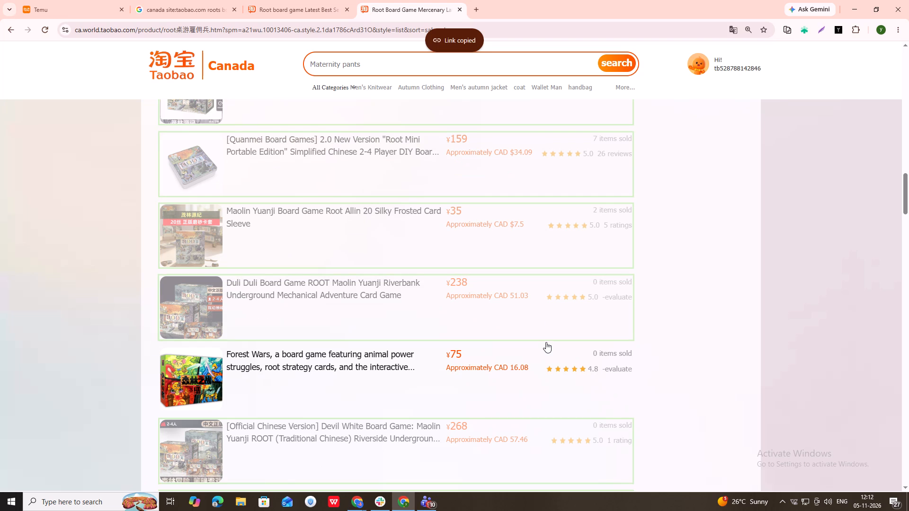
{"action": "scroll", "coordinate": [546, 342], "scroll_direction": "down", "scroll_amount": 6}
{"action": "right_click", "coordinate": [360, 173]}
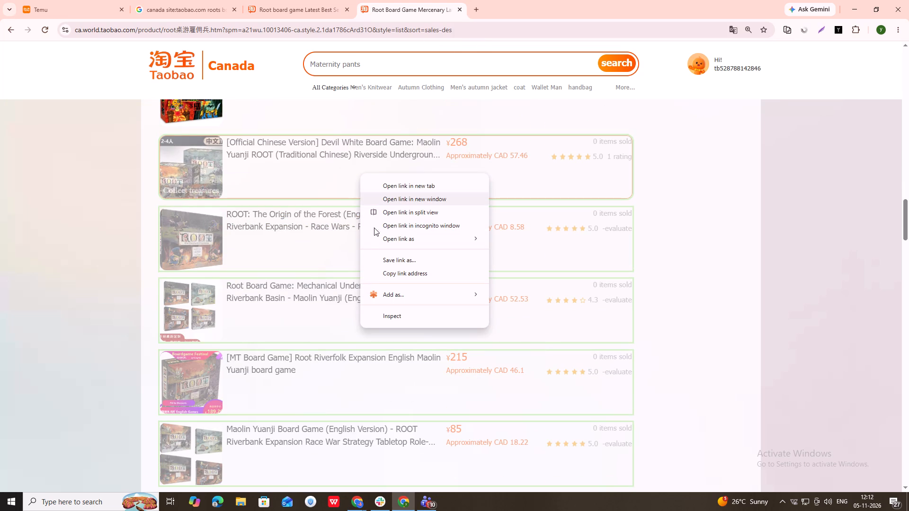
{"action": "left_click", "coordinate": [384, 266]}
{"action": "key", "text": "alt+Tab"}
{"action": "key", "text": "ctrl+v"}
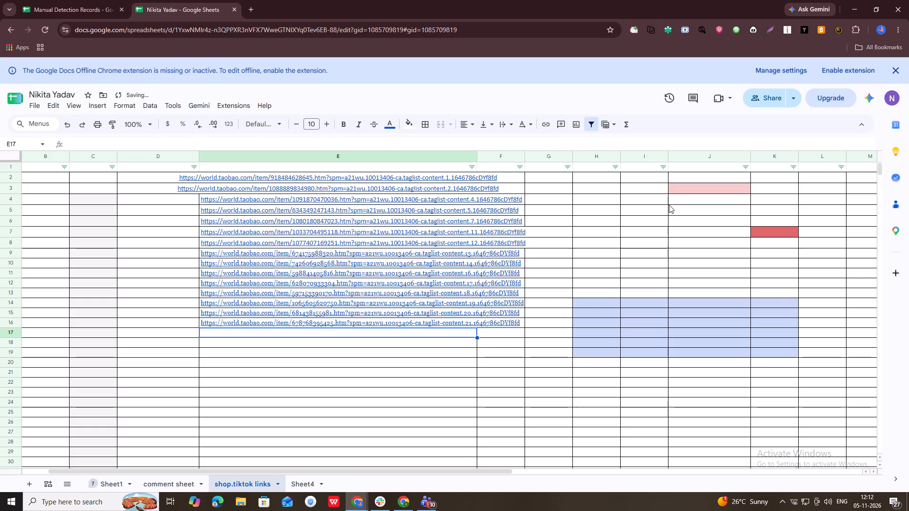
{"action": "key", "text": "Down"}
Copy the link of the ¥40 ROOT: The Origin of the Forest (English Version) Riverbank Expansion listing into cell E18.
{"action": "key", "text": "alt+Tab"}
{"action": "key", "text": "Down"}
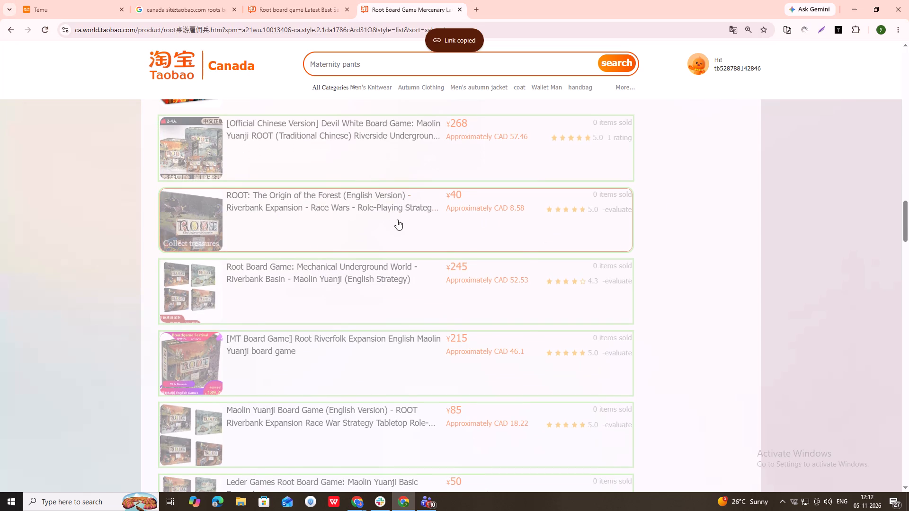
{"action": "right_click", "coordinate": [397, 220]}
{"action": "left_click", "coordinate": [415, 321]}
{"action": "key", "text": "alt+Tab"}
{"action": "key", "text": "ctrl+v"}
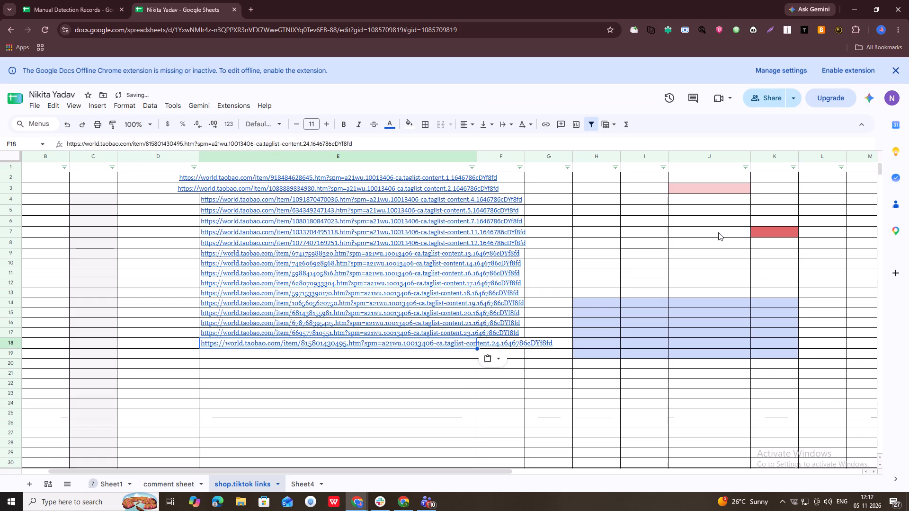
Copy the link of the ¥245 Root Board Game: Mechanical Underground World - Riverbank Basin listing into cell E19 of the links sheet.
{"action": "key", "text": "Down"}
{"action": "key", "text": "alt+Tab"}
{"action": "right_click", "coordinate": [361, 282]}
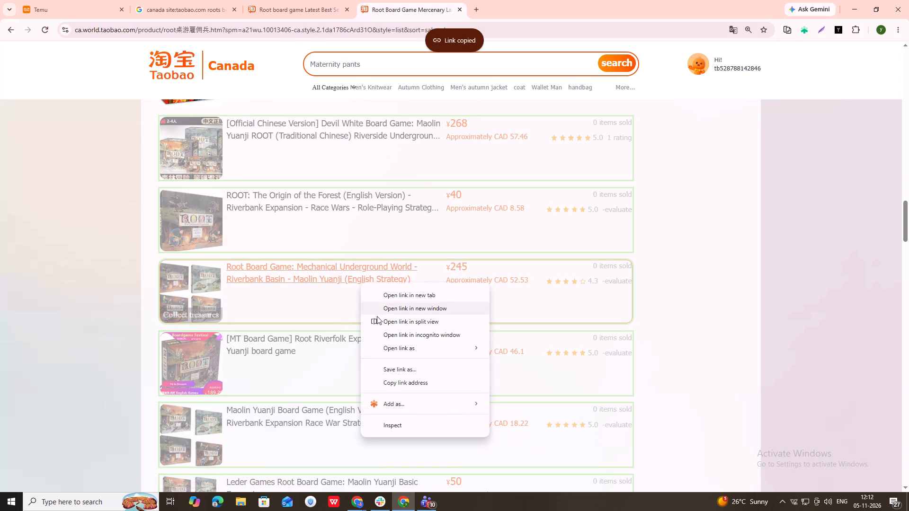
{"action": "left_click", "coordinate": [389, 381]}
{"action": "key", "text": "alt+Tab"}
{"action": "key", "text": "ctrl+v"}
{"action": "key", "text": "Down"}
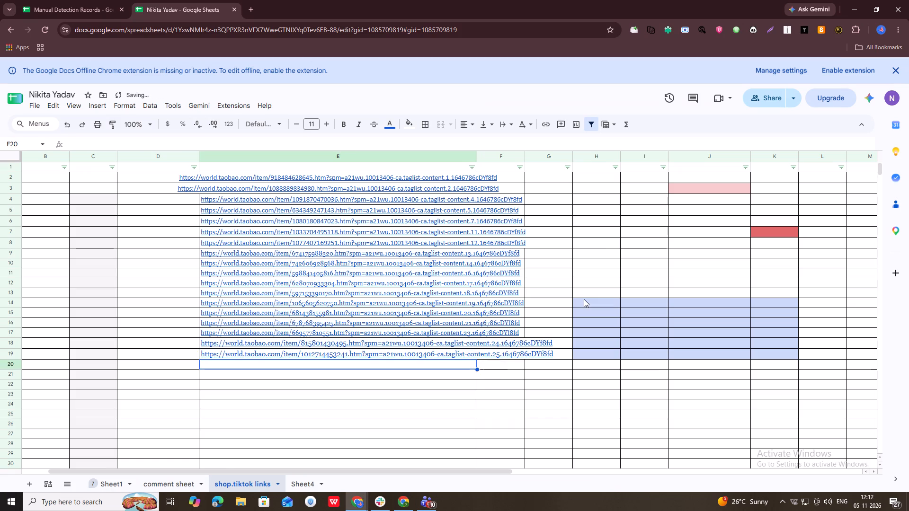
Copy the link of the ¥215 [MT Board Game] Root Riverfolk Expansion English listing into cell E20.
{"action": "key", "text": "alt+Tab"}
{"action": "key", "text": "Down"}
{"action": "right_click", "coordinate": [400, 334]}
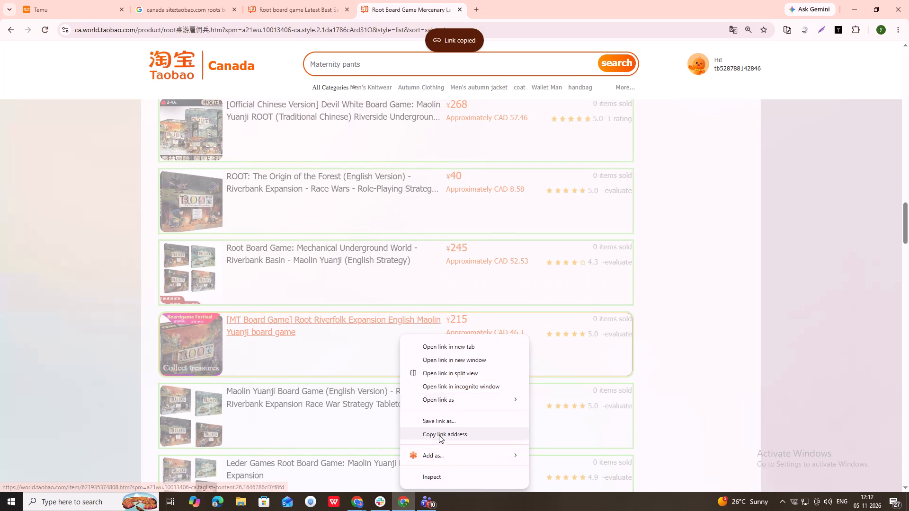
{"action": "left_click", "coordinate": [439, 435]}
{"action": "key", "text": "alt+Tab"}
{"action": "key", "text": "ctrl+v"}
{"action": "key", "text": "Down"}
Copy the link of the ¥85 Maolin Yuanji Board Game (English Version) - ROOT Riverbank Expansion listing into cell E21.
{"action": "key", "text": "alt+Tab"}
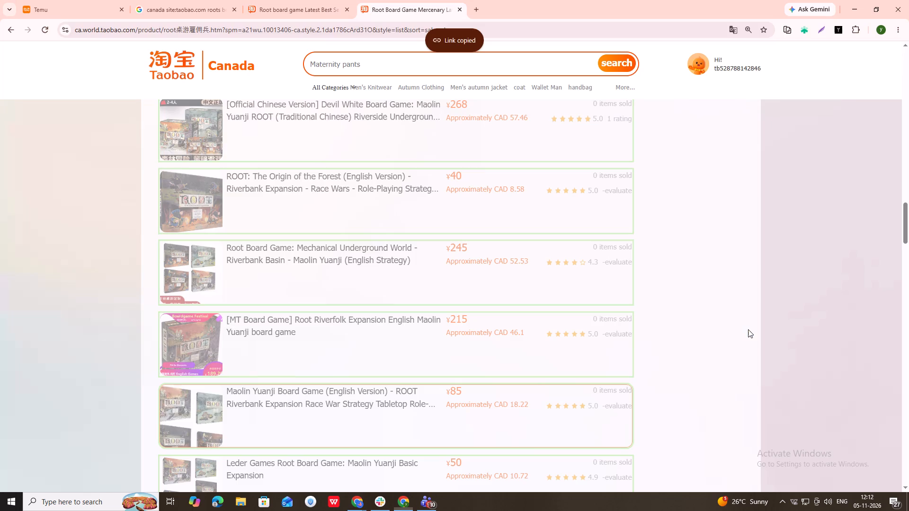
{"action": "right_click", "coordinate": [398, 409]}
{"action": "left_click", "coordinate": [472, 354]}
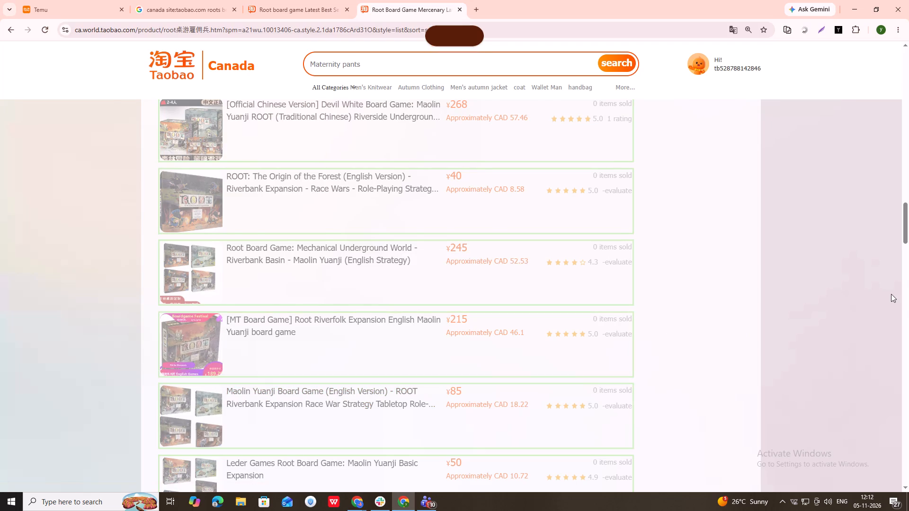
{"action": "key", "text": "alt+Tab"}
{"action": "key", "text": "ctrl+v"}
{"action": "key", "text": "Down"}
Copy the link of the ¥50 Leder Games Root Board Game: Maolin Yuanji Basic Expansion listing into cell E22.
{"action": "key", "text": "alt+Tab"}
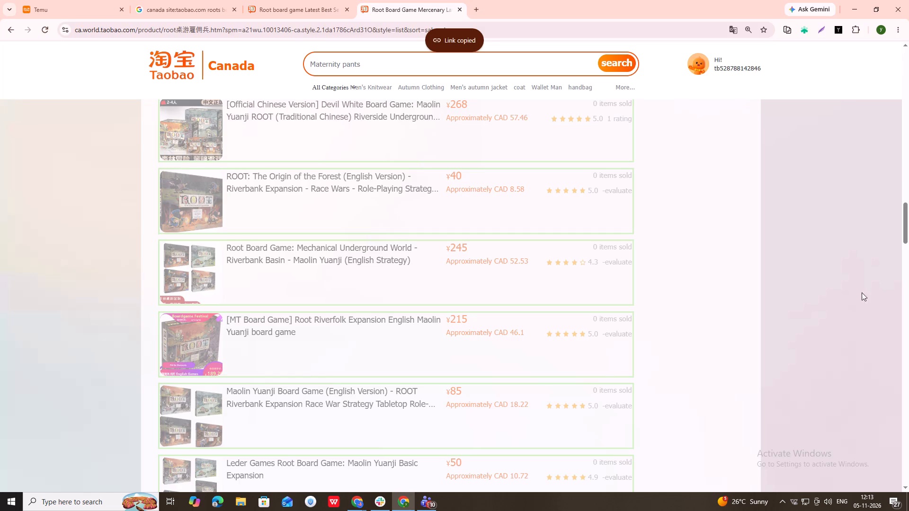
{"action": "scroll", "coordinate": [643, 320], "scroll_direction": "down", "scroll_amount": 6}
{"action": "right_click", "coordinate": [333, 207]}
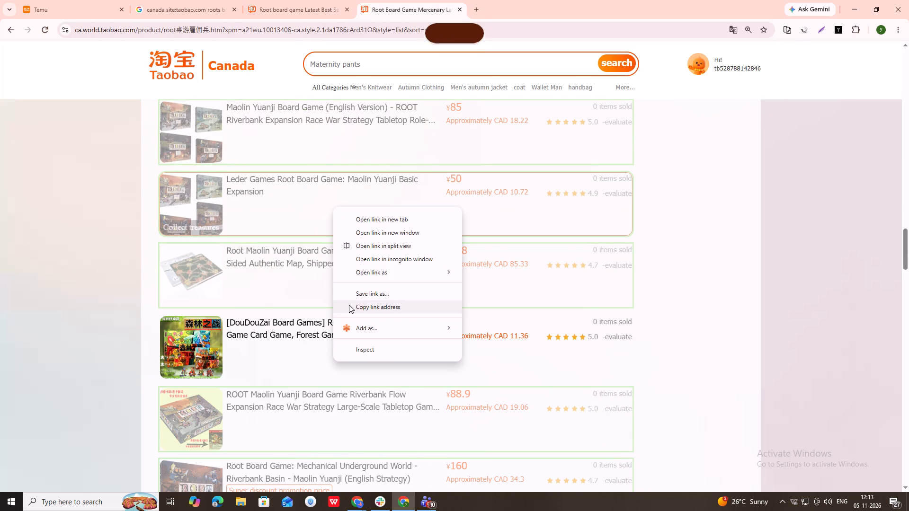
{"action": "left_click", "coordinate": [349, 305]}
{"action": "key", "text": "alt+Tab"}
{"action": "key", "text": "ctrl+v"}
{"action": "key", "text": "Down"}
Copy the link of the ¥88.9 ROOT Maolin Yuanji Riverbank Flow Expansion listing into cell E23, skipping the Autumn/Winter map and DouDouZai Forest Battle listings.
{"action": "key", "text": "alt+Tab"}
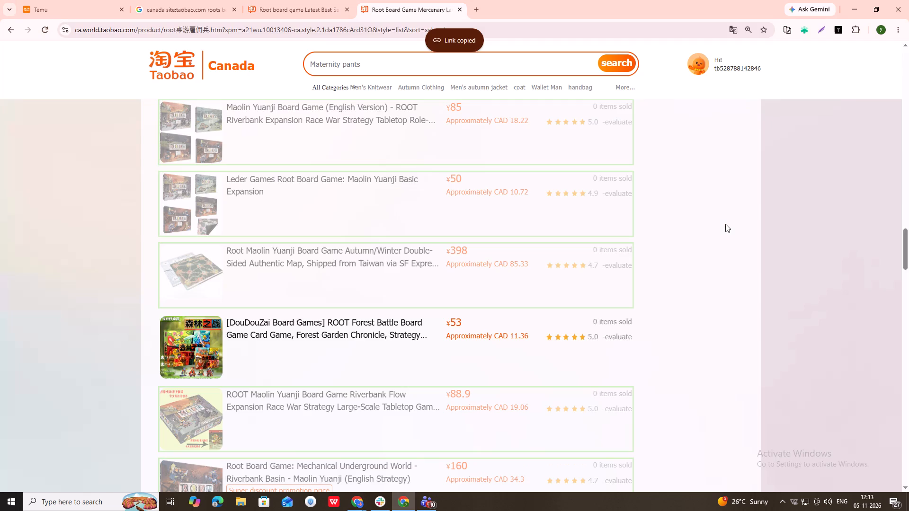
{"action": "scroll", "coordinate": [467, 338], "scroll_direction": "down", "scroll_amount": 6}
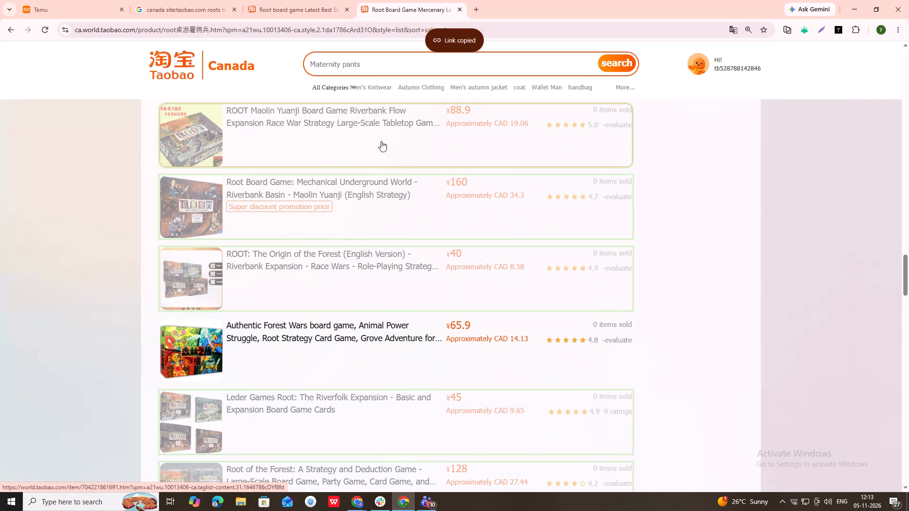
{"action": "right_click", "coordinate": [387, 132]}
{"action": "left_click", "coordinate": [412, 227]}
{"action": "key", "text": "alt+Tab"}
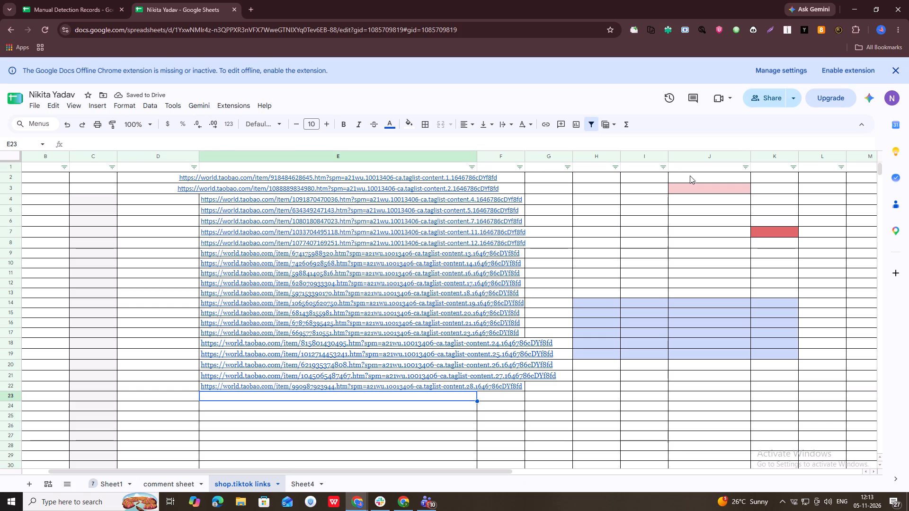
{"action": "key", "text": "ctrl+v"}
{"action": "key", "text": "ctrl+shift+Up"}
{"action": "key", "text": "Down"}
Copy the link of the ¥160 Root Board Game: Mechanical Underground World - Riverbank Basin listing into cell E24.
{"action": "key", "text": "alt+Tab"}
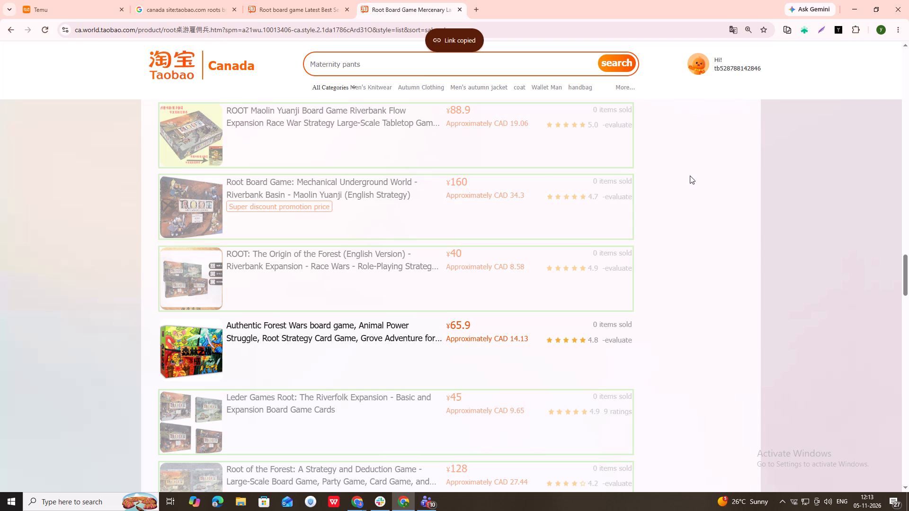
{"action": "key", "text": "Down"}
{"action": "right_click", "coordinate": [376, 178]}
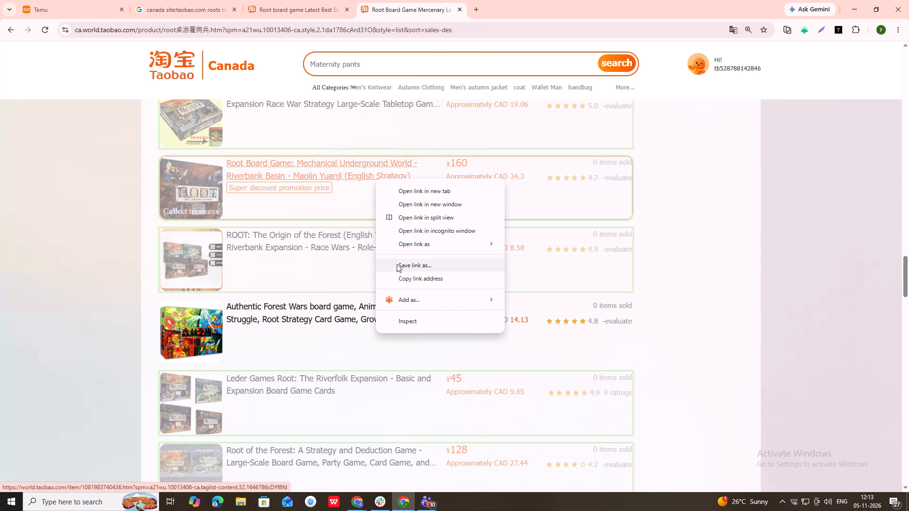
{"action": "left_click", "coordinate": [400, 279]}
{"action": "key", "text": "alt+Tab"}
{"action": "key", "text": "ctrl+v"}
{"action": "key", "text": "Down"}
Copy the link of the ¥40 ROOT: The Origin of the Forest (English Version) listing rated 4.9 into cell E25.
{"action": "key", "text": "alt+Tab"}
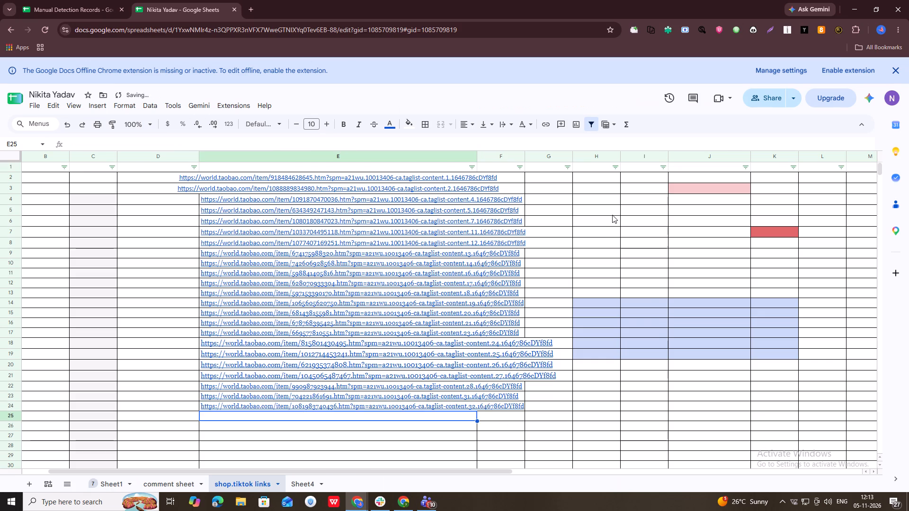
{"action": "right_click", "coordinate": [371, 264]}
{"action": "left_click", "coordinate": [386, 366]}
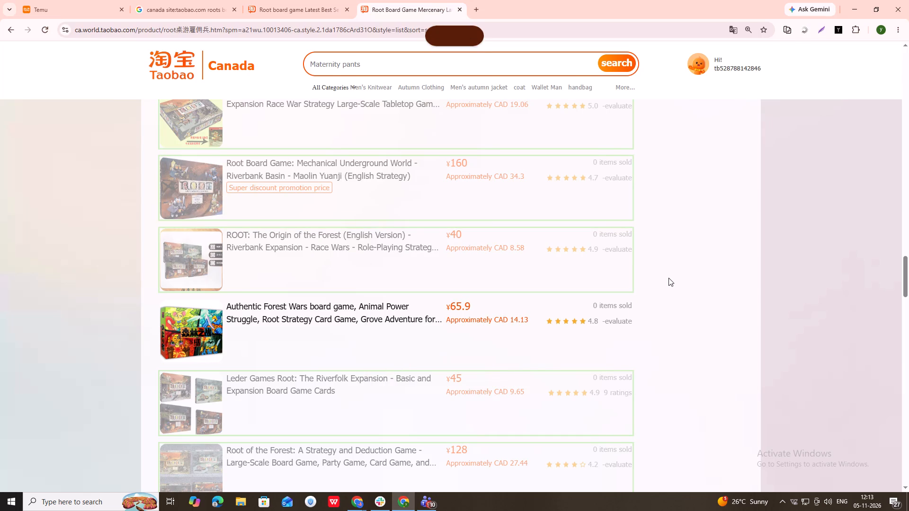
{"action": "key", "text": "alt+Tab"}
{"action": "key", "text": "ctrl+v"}
{"action": "key", "text": "Down"}
Copy the link of the ¥45 Leder Games Root: The Riverfolk Expansion listing into cell E26, skipping the Authentic Forest Wars listing.
{"action": "key", "text": "alt+Tab"}
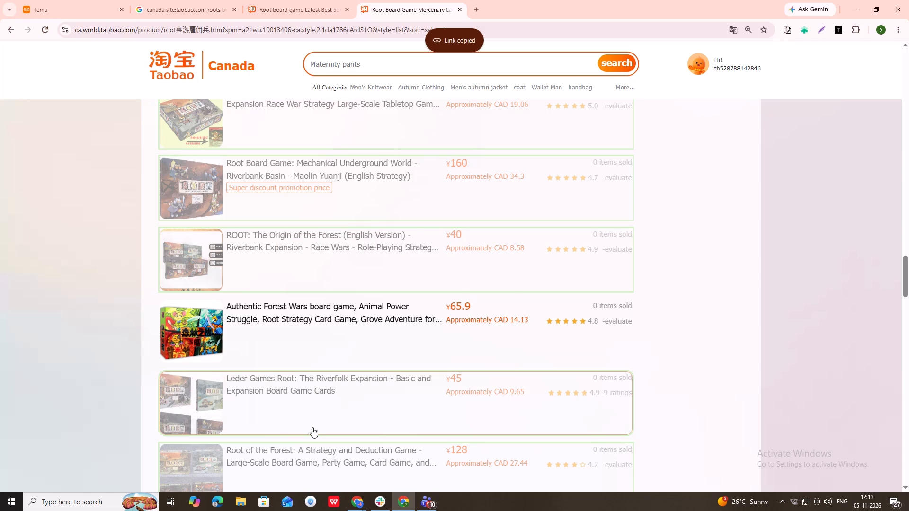
{"action": "right_click", "coordinate": [383, 403]}
{"action": "left_click", "coordinate": [435, 347]}
{"action": "key", "text": "alt+Tab"}
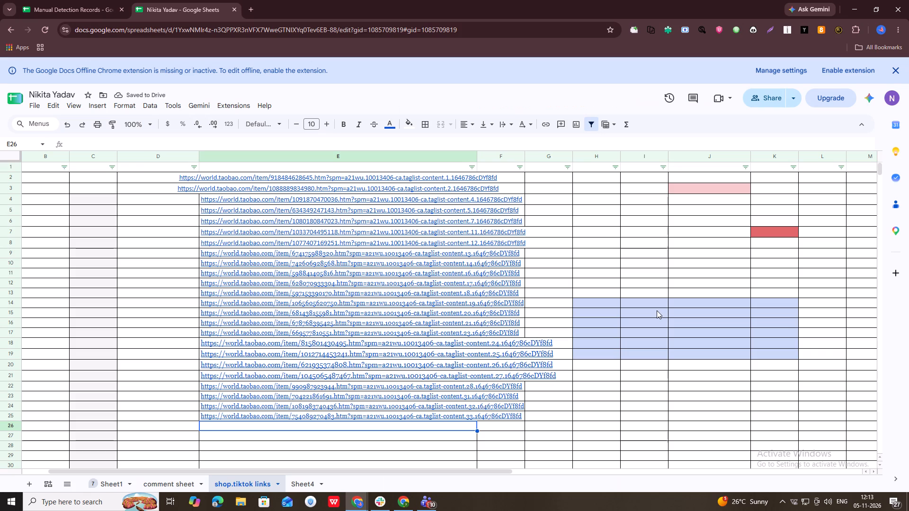
{"action": "key", "text": "ctrl+v"}
{"action": "key", "text": "Down"}
Copy the link of the ¥128 Root of the Forest: A Strategy and Deduction Game listing into cell E27.
{"action": "key", "text": "alt+Tab"}
{"action": "right_click", "coordinate": [338, 456]}
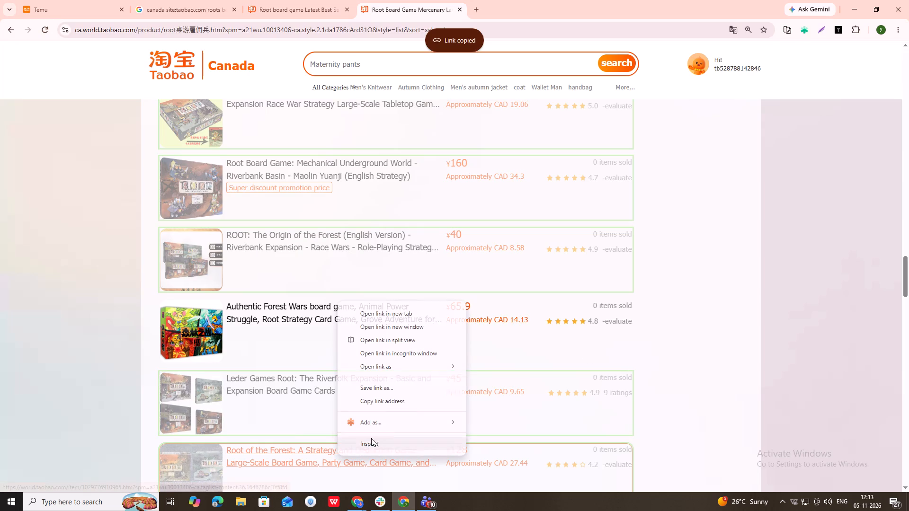
{"action": "left_click", "coordinate": [393, 404]}
{"action": "key", "text": "alt+Tab"}
{"action": "key", "text": "ctrl+v"}
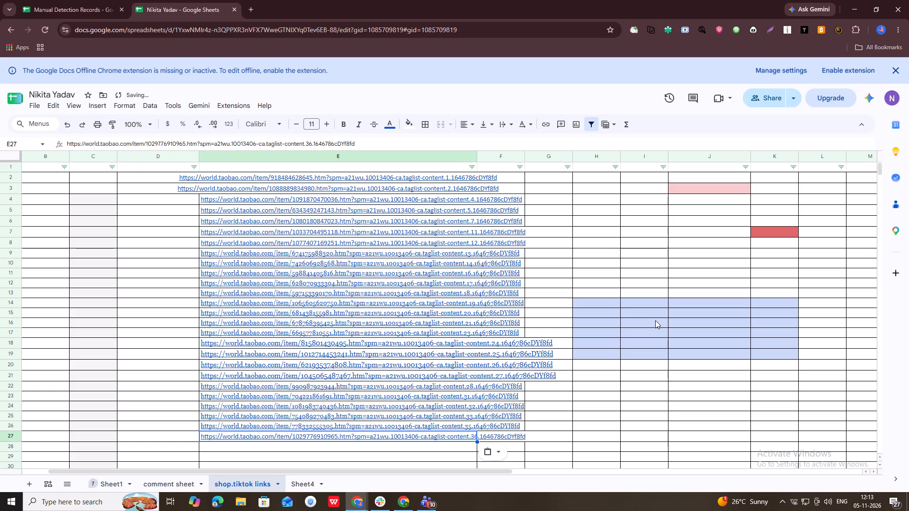
{"action": "key", "text": "Down"}
Copy the unhighlighted ¥179.6 ROOT Maolin Yuanji Riverside Expansion link into cell C104699 of Manual Detection Records and compare it with the link above.
{"action": "key", "text": "alt+Tab"}
{"action": "scroll", "coordinate": [408, 344], "scroll_direction": "down", "scroll_amount": 8}
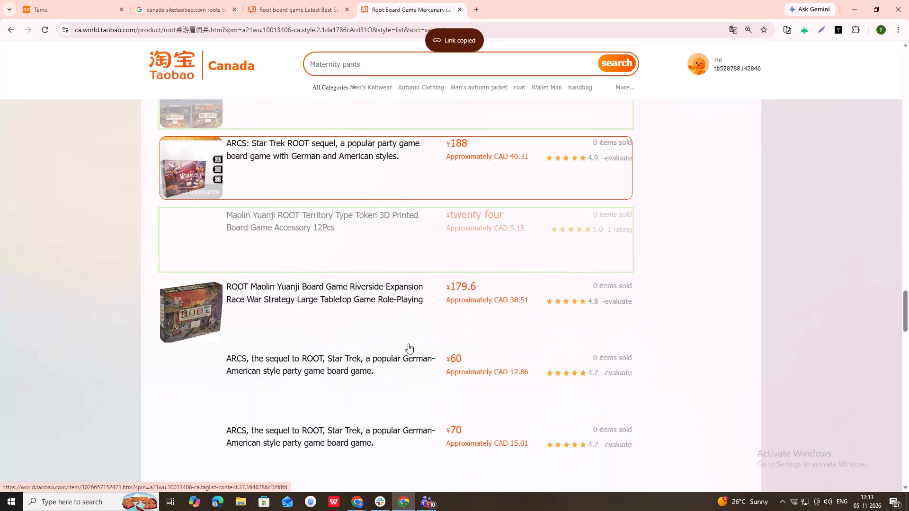
{"action": "scroll", "coordinate": [359, 324], "scroll_direction": "down", "scroll_amount": 2}
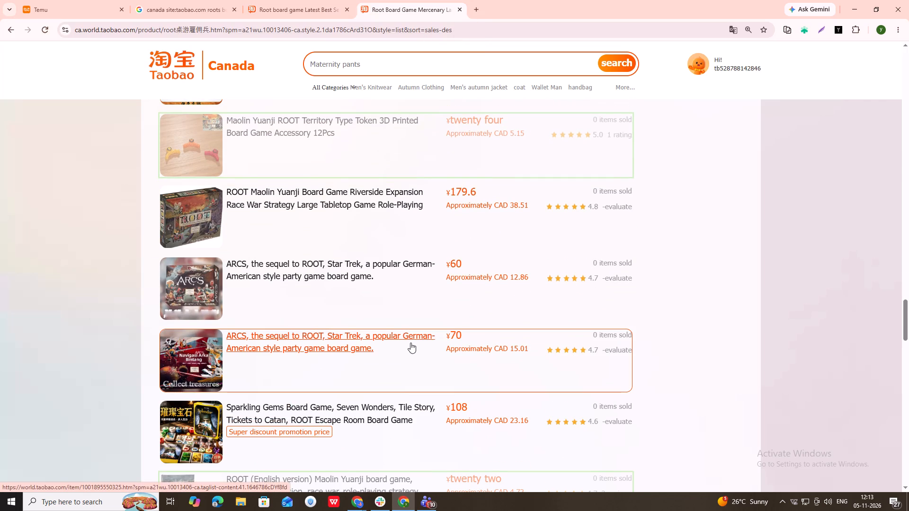
{"action": "right_click", "coordinate": [386, 200]}
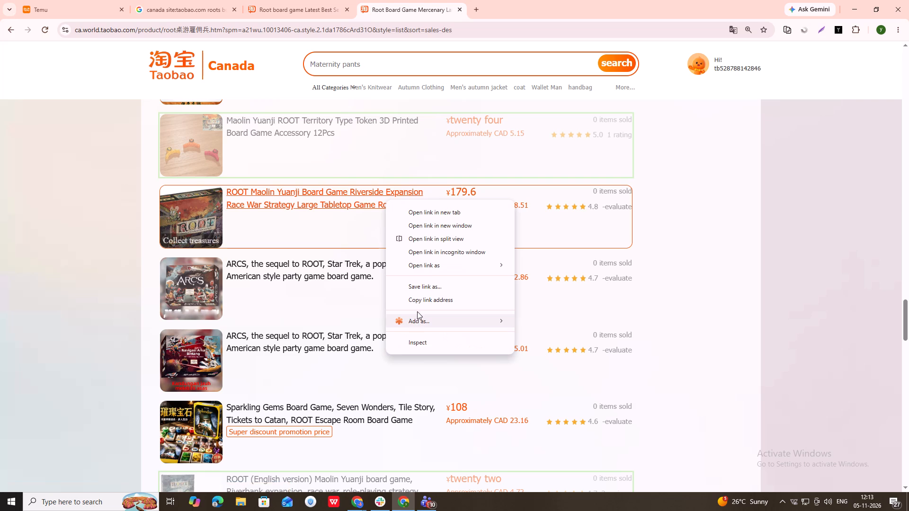
{"action": "left_click", "coordinate": [421, 301]}
{"action": "key", "text": "alt+Tab"}
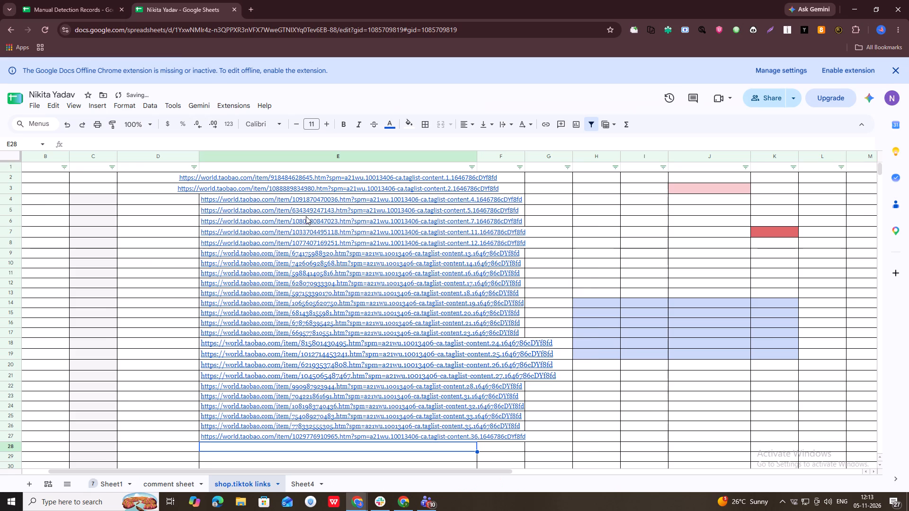
{"action": "left_click", "coordinate": [89, 0]}
{"action": "scroll", "coordinate": [344, 365], "scroll_direction": "down", "scroll_amount": 2}
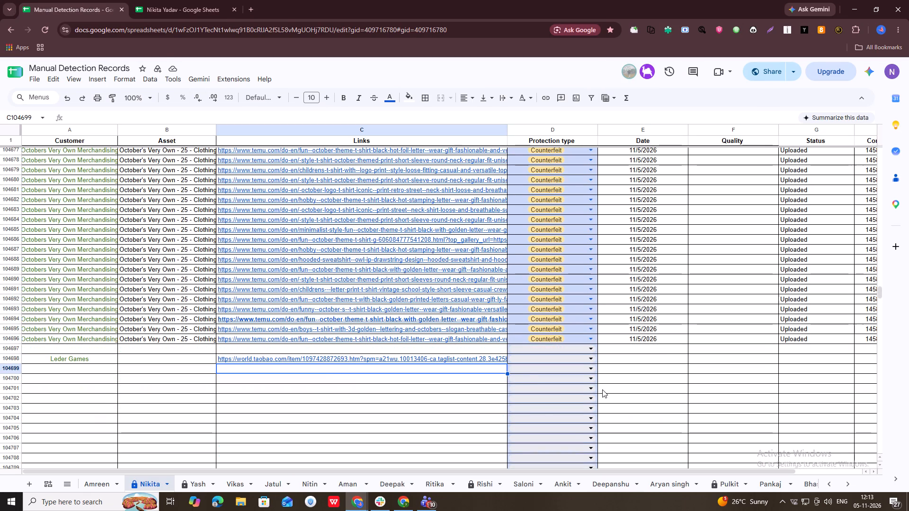
{"action": "key", "text": "ctrl+v"}
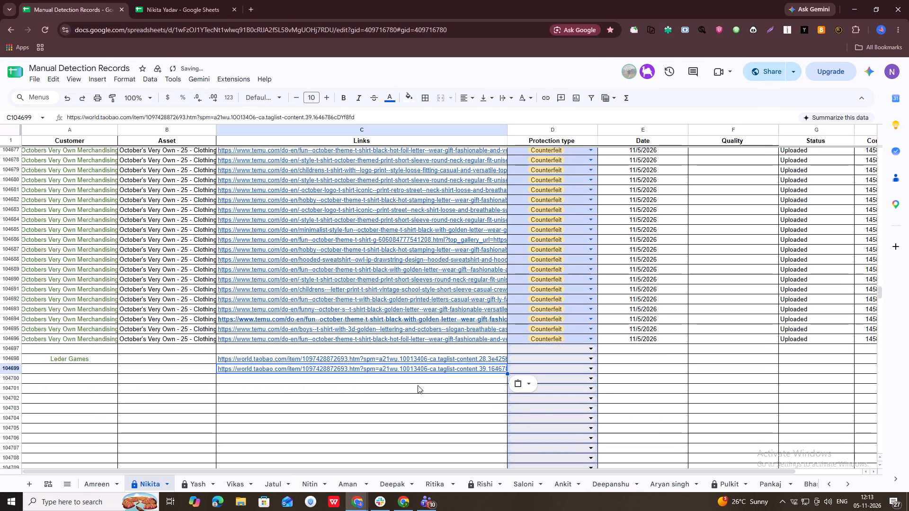
{"action": "key", "text": "Down"}
{"action": "key", "text": "Up"}
{"action": "key", "text": "Up"}
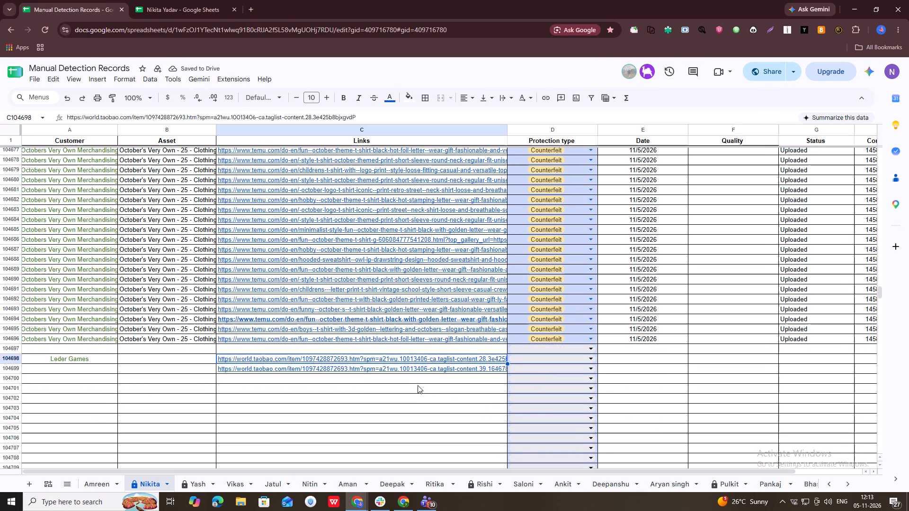
{"action": "key", "text": "Down"}
{"action": "key", "text": "Down"}
Copy the link of the ¥22 ROOT (English version) Maolin Yuanji listing into cell E28 of the links sheet, skipping the ARCS and Sparkling Gems listings.
{"action": "key", "text": "alt+Tab"}
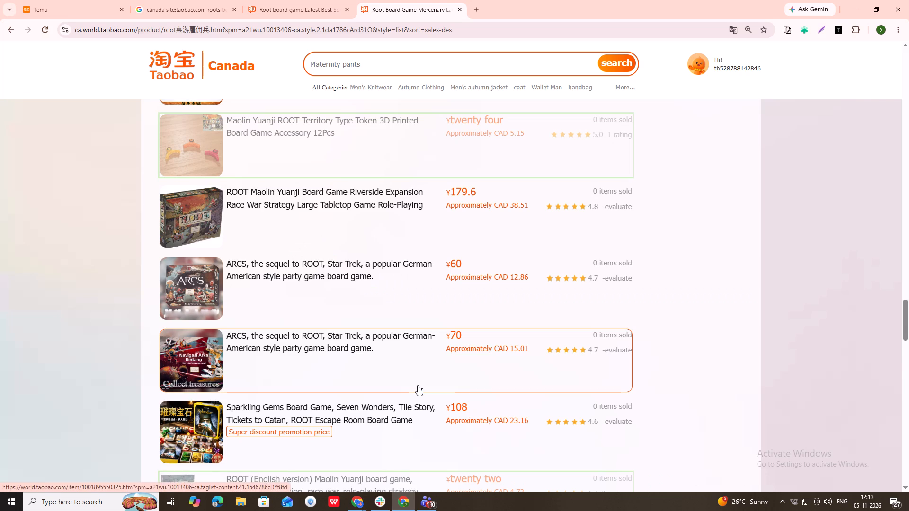
{"action": "scroll", "coordinate": [418, 385], "scroll_direction": "down", "scroll_amount": 7}
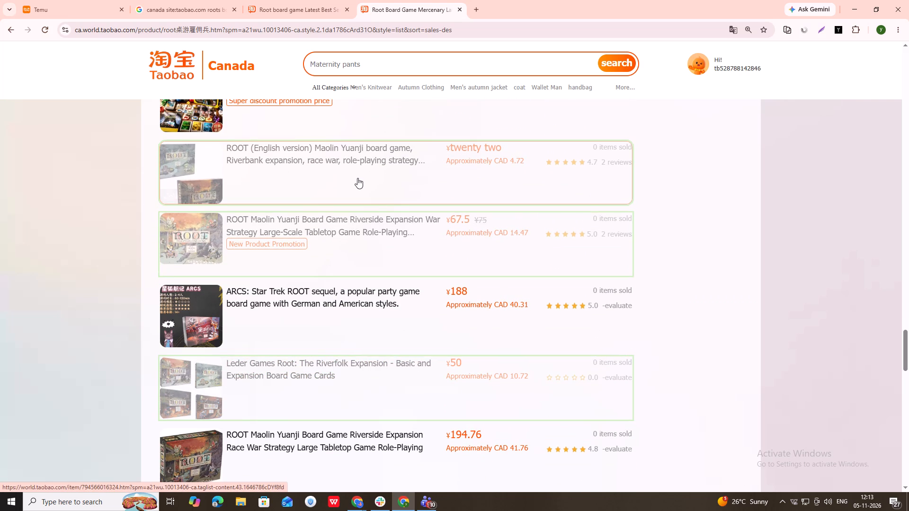
{"action": "right_click", "coordinate": [358, 177]}
{"action": "left_click", "coordinate": [381, 277]}
{"action": "key", "text": "alt+Tab"}
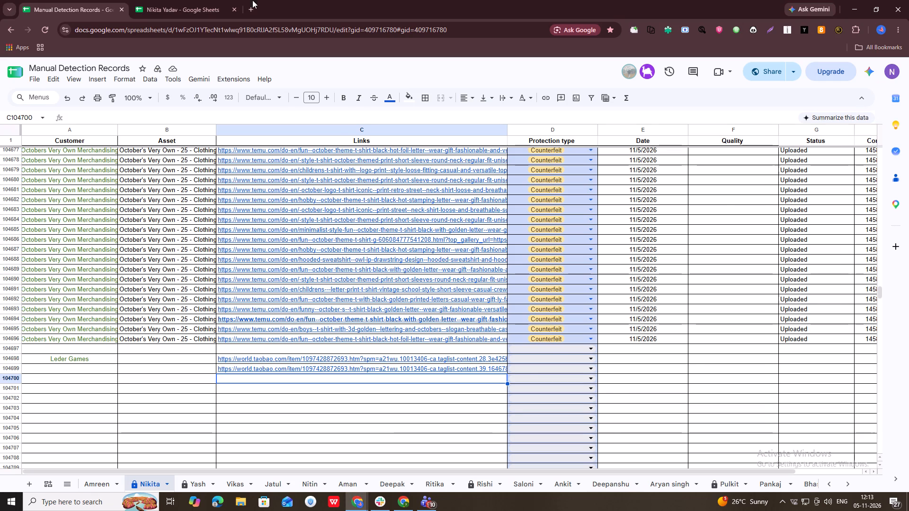
{"action": "left_click", "coordinate": [219, 0]}
{"action": "key", "text": "ctrl+v"}
{"action": "key", "text": "Down"}
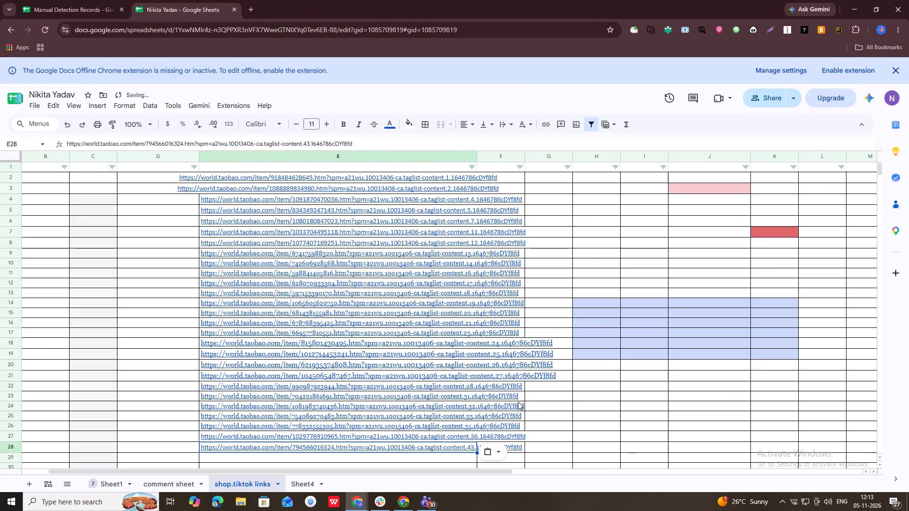
Copy the link of the ¥67.5 ROOT Maolin Yuanji Board Game Riverside Expansion listing into cell E29.
{"action": "key", "text": "alt+Tab"}
{"action": "right_click", "coordinate": [385, 247]}
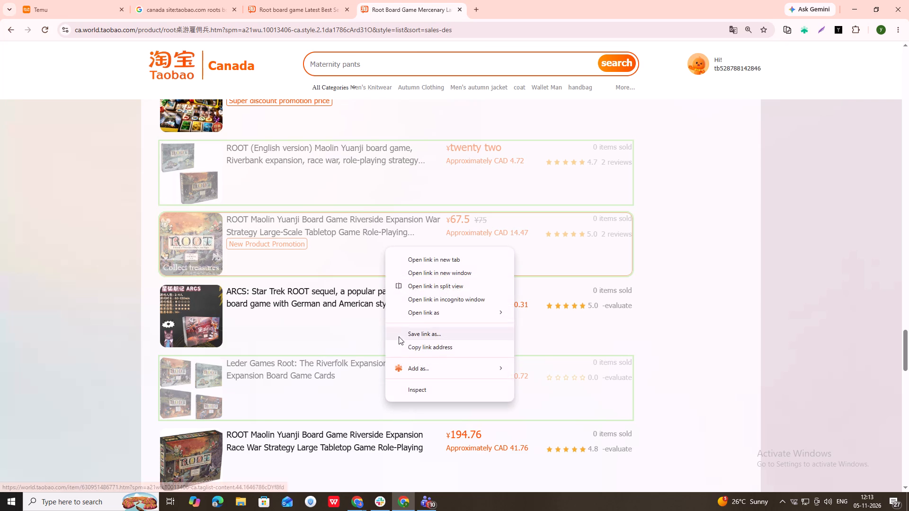
{"action": "left_click", "coordinate": [401, 343]}
{"action": "key", "text": "alt+Tab"}
{"action": "key", "text": "ctrl+v"}
{"action": "key", "text": "Down"}
Copy the link of the ¥50 Leder Games Root: The Riverfolk Expansion listing into cell E30, skipping the ¥188 ARCS listing.
{"action": "key", "text": "alt+Tab"}
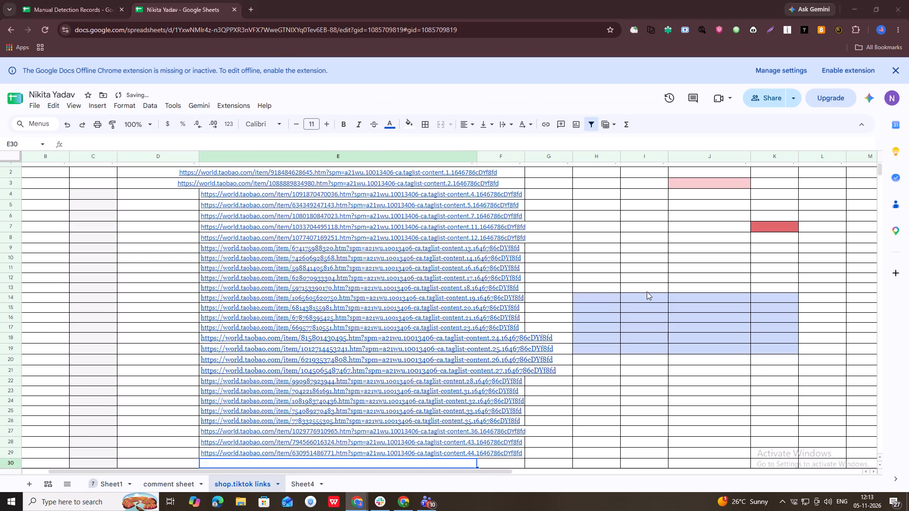
{"action": "right_click", "coordinate": [267, 391]}
{"action": "left_click", "coordinate": [315, 336]}
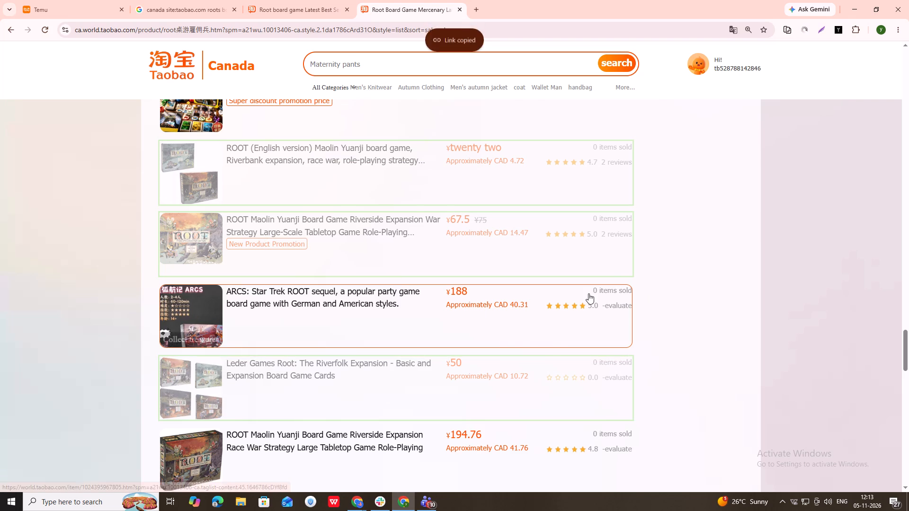
{"action": "key", "text": "alt+Tab"}
{"action": "key", "text": "ctrl+v"}
{"action": "key", "text": "Down"}
Copy the link of the unhighlighted ¥194.76 ROOT Maolin Yuanji Riverside Expansion listing into cell C104700 of Manual Detection Records.
{"action": "key", "text": "alt+Tab"}
{"action": "scroll", "coordinate": [377, 302], "scroll_direction": "down", "scroll_amount": 4}
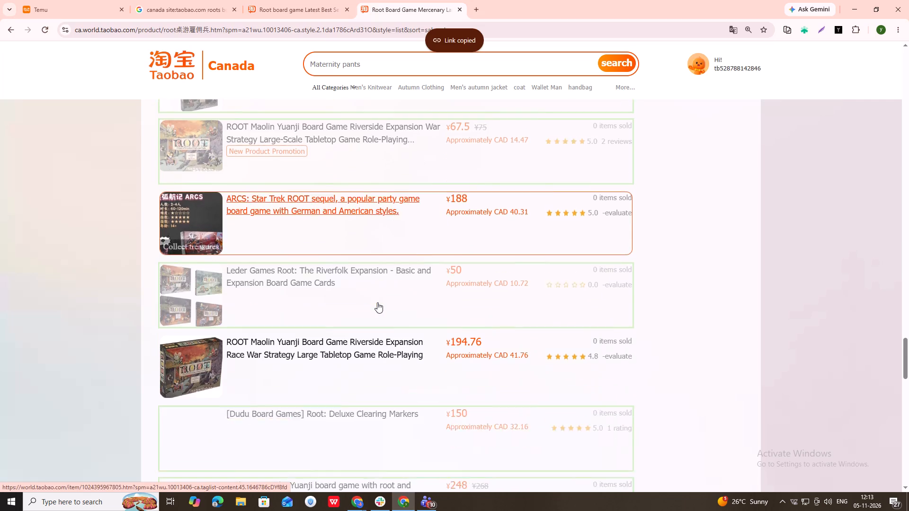
{"action": "scroll", "coordinate": [377, 302], "scroll_direction": "down", "scroll_amount": 2}
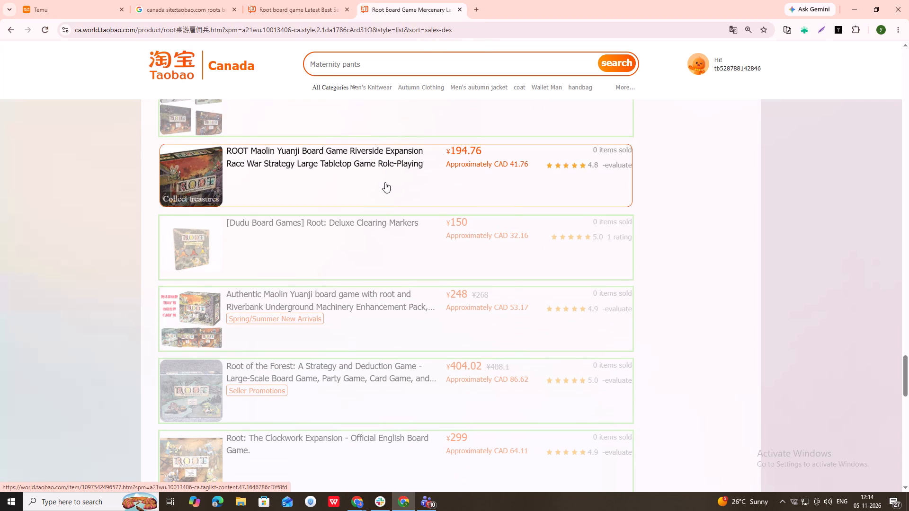
{"action": "right_click", "coordinate": [385, 182]}
{"action": "left_click", "coordinate": [404, 282]}
{"action": "key", "text": "alt+Tab"}
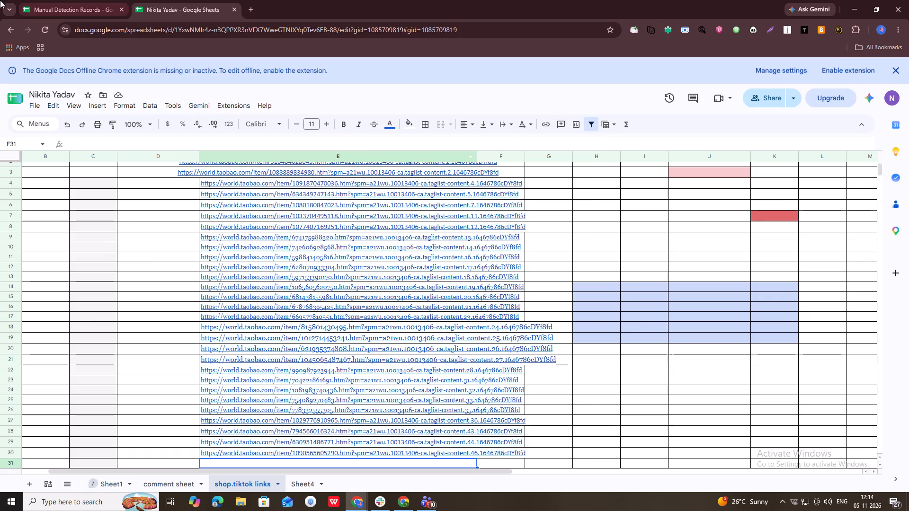
{"action": "left_click", "coordinate": [46, 0]}
{"action": "key", "text": "ctrl+v"}
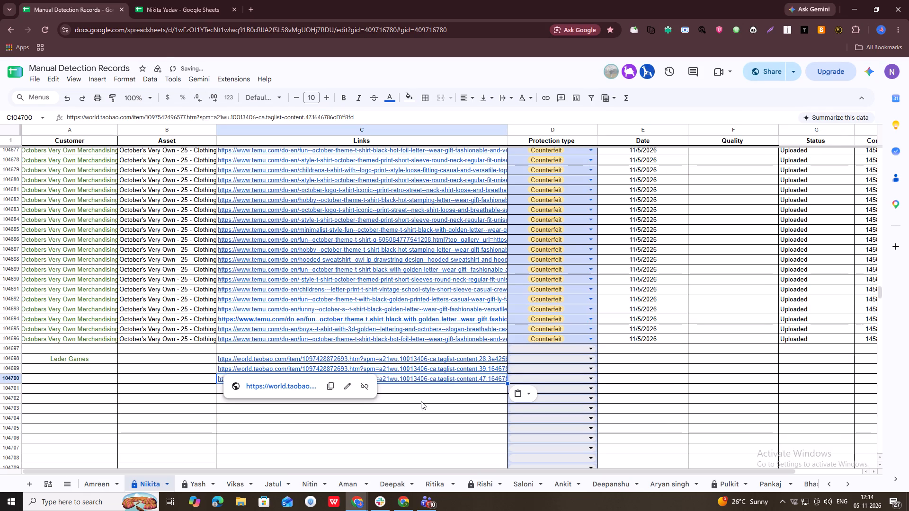
{"action": "left_click", "coordinate": [426, 389]}
Copy the link of the ¥150 [Dudu Board Games] Root: Deluxe Clearing Markers listing into cell E31 of the links sheet.
{"action": "key", "text": "alt+Tab"}
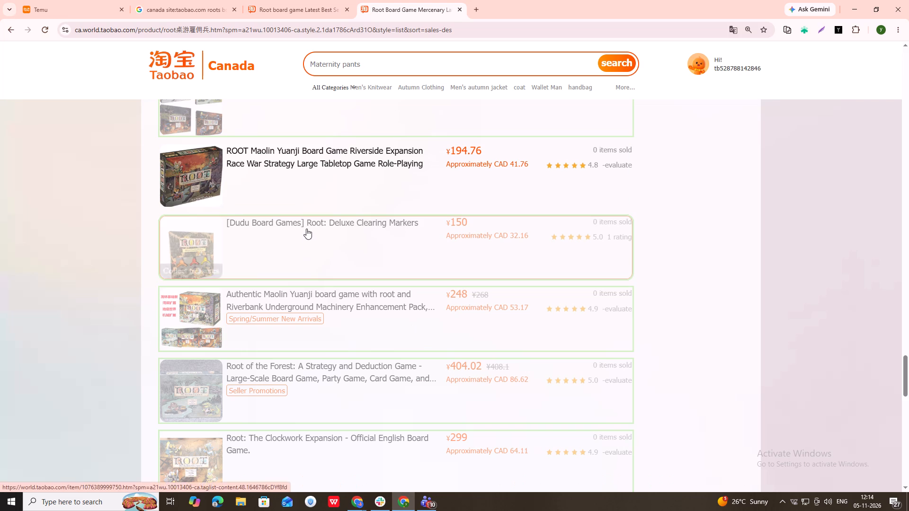
{"action": "right_click", "coordinate": [306, 229]}
{"action": "left_click", "coordinate": [329, 329]}
{"action": "key", "text": "alt+Tab"}
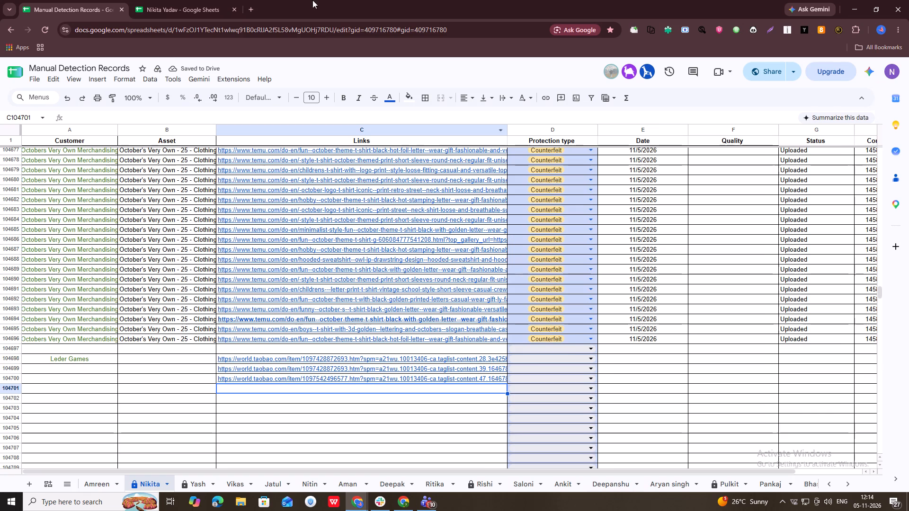
{"action": "left_click", "coordinate": [196, 0]}
{"action": "key", "text": "ctrl+v"}
{"action": "key", "text": "Down"}
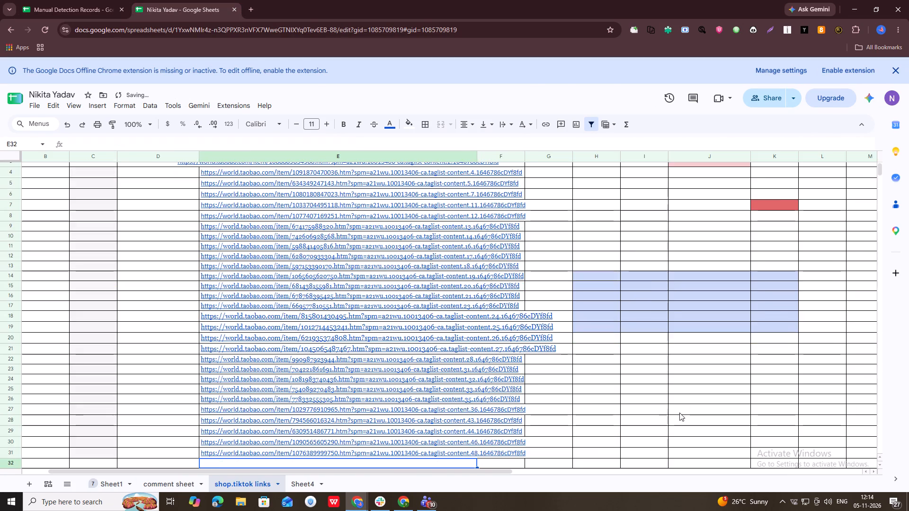
Copy the link of the ¥248 Authentic Maolin Yuanji board game listing into cell E32.
{"action": "key", "text": "alt+Tab"}
{"action": "key", "text": "Down"}
{"action": "right_click", "coordinate": [410, 300]}
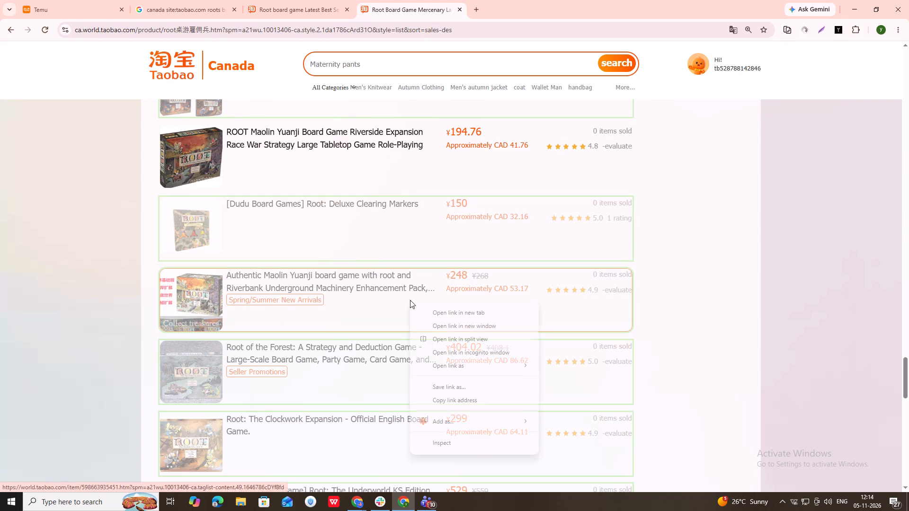
{"action": "left_click", "coordinate": [420, 395]}
{"action": "key", "text": "alt+Tab"}
{"action": "key", "text": "ctrl+v"}
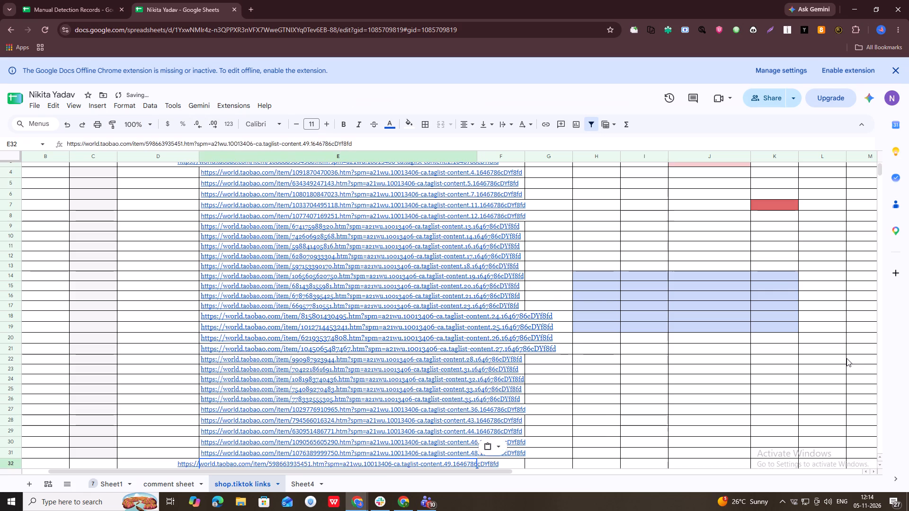
{"action": "key", "text": "Down"}
Copy the link of the ¥404.02 Root of the Forest: A Strategy and Deduction Game listing into cell E33.
{"action": "key", "text": "alt+Tab"}
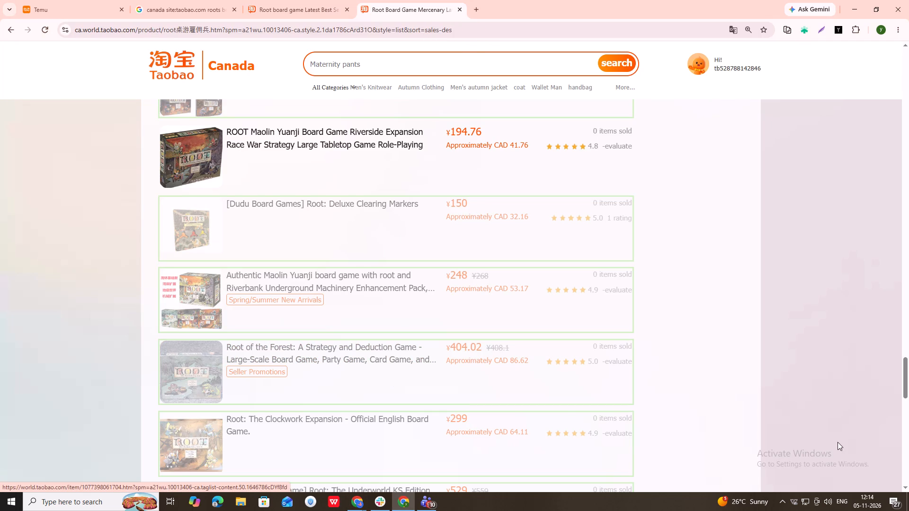
{"action": "key", "text": "Down"}
{"action": "right_click", "coordinate": [367, 352]}
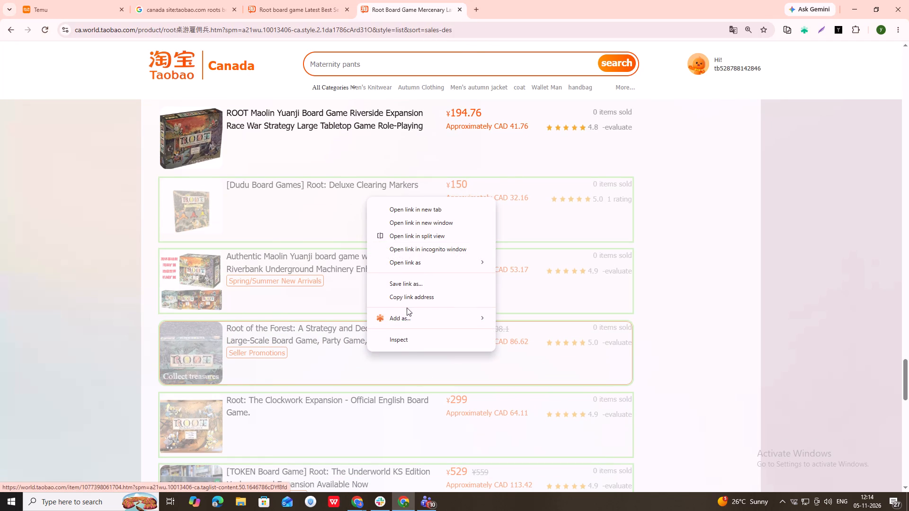
{"action": "left_click", "coordinate": [411, 296]}
{"action": "key", "text": "alt+Tab"}
{"action": "key", "text": "ctrl+v"}
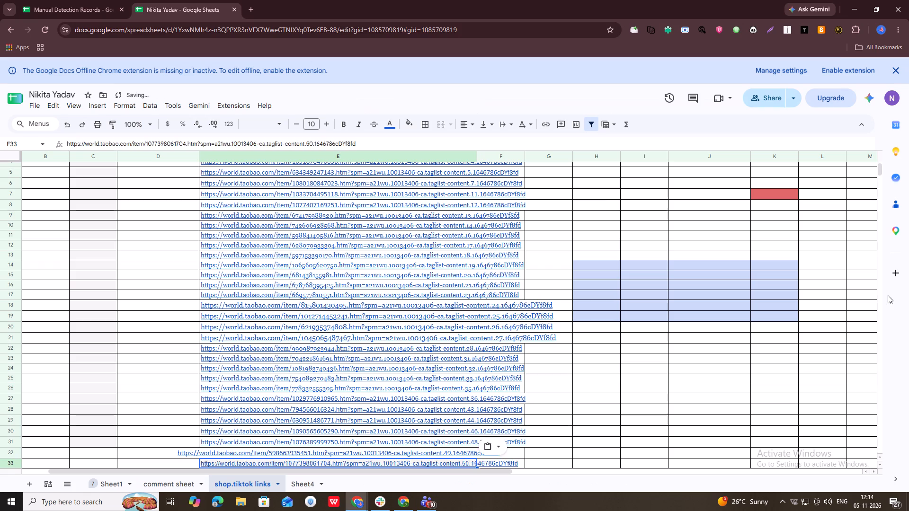
{"action": "key", "text": "Down"}
Copy the link of the ¥299 Root: The Clockwork Expansion listing into cell E34.
{"action": "key", "text": "alt+Tab"}
{"action": "key", "text": "Down"}
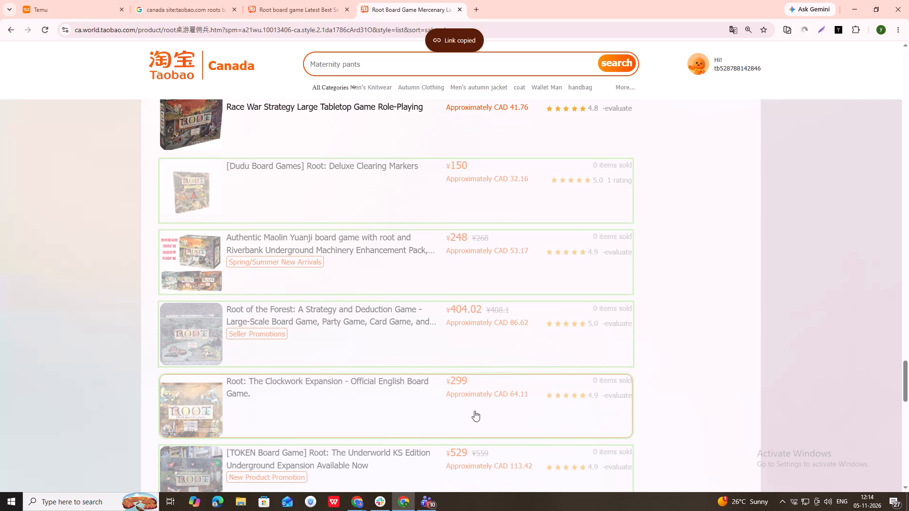
{"action": "right_click", "coordinate": [385, 397]}
{"action": "left_click", "coordinate": [448, 344]}
{"action": "key", "text": "alt+Tab"}
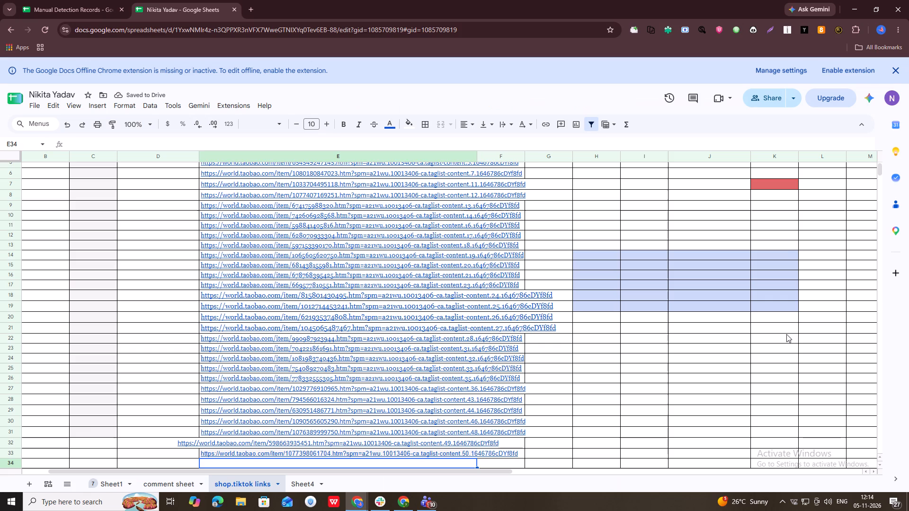
{"action": "key", "text": "ctrl+v"}
{"action": "key", "text": "Down"}
Copy the link of the ¥529 [TOKEN Board Game] Root: The Underworld KS Edition listing into cell E35.
{"action": "key", "text": "alt+Tab"}
{"action": "key", "text": "Down"}
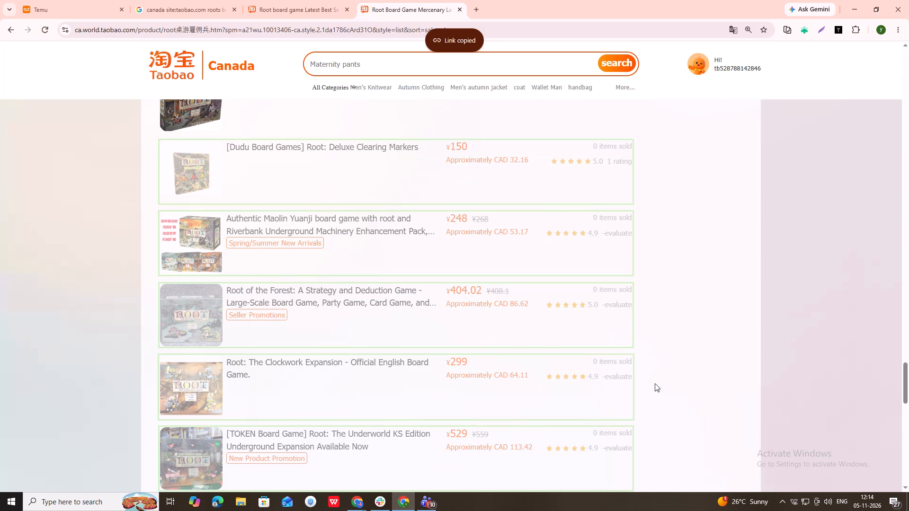
{"action": "right_click", "coordinate": [408, 464]}
{"action": "left_click", "coordinate": [446, 405]}
{"action": "key", "text": "alt+Tab"}
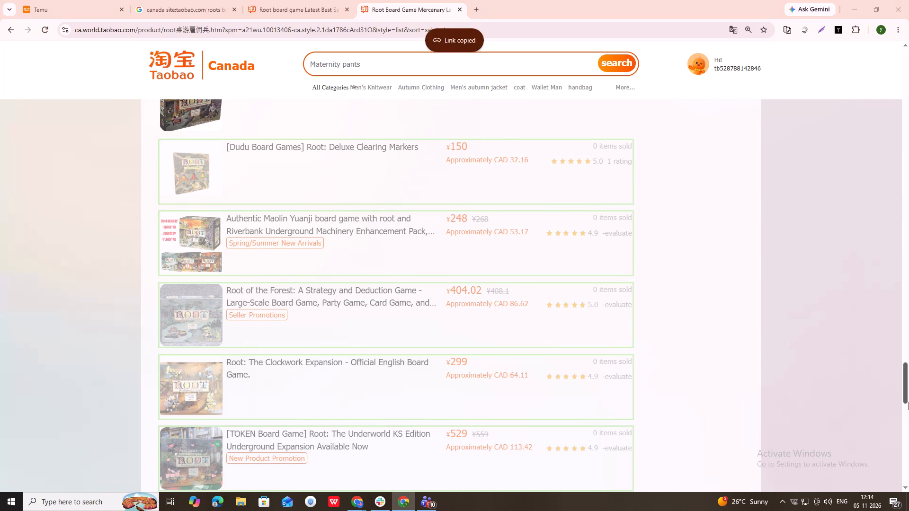
{"action": "key", "text": "ctrl+v"}
{"action": "key", "text": "ctrl+b"}
{"action": "key", "text": "ctrl+shift+Up"}
{"action": "key", "text": "Down"}
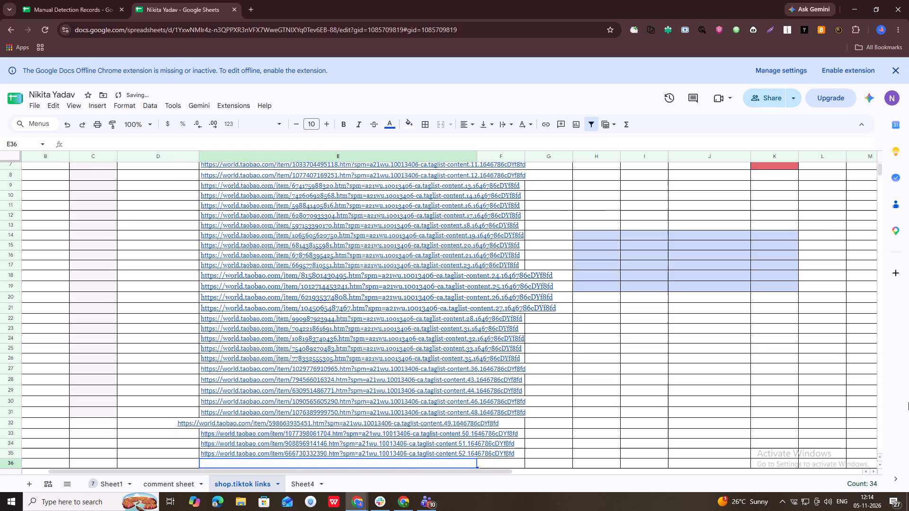
Copy the link of the ¥95.04 Leder Games Root: The Riverfolk Expansion listing into cell E36, skipping the ¥81.27 Forest Wars listing.
{"action": "key", "text": "alt+Tab"}
{"action": "key", "text": "Down"}
{"action": "scroll", "coordinate": [794, 400], "scroll_direction": "down", "scroll_amount": 5}
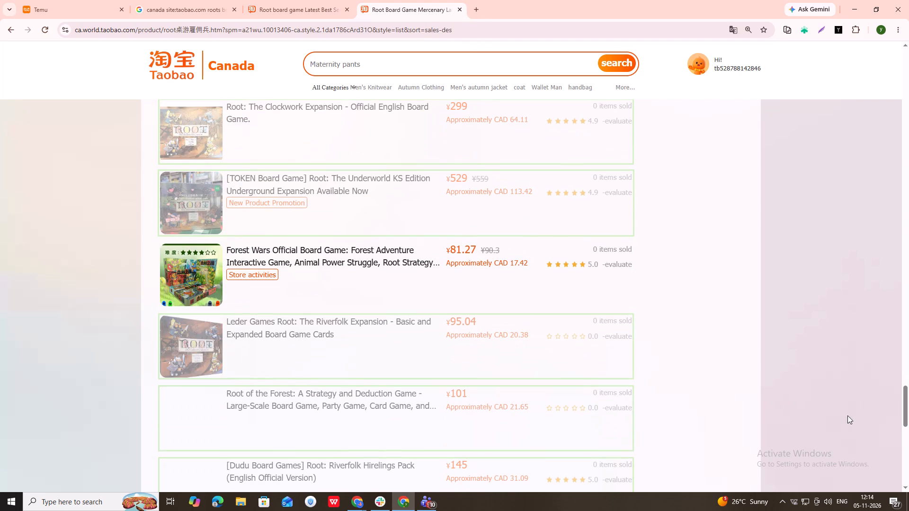
{"action": "right_click", "coordinate": [358, 344]}
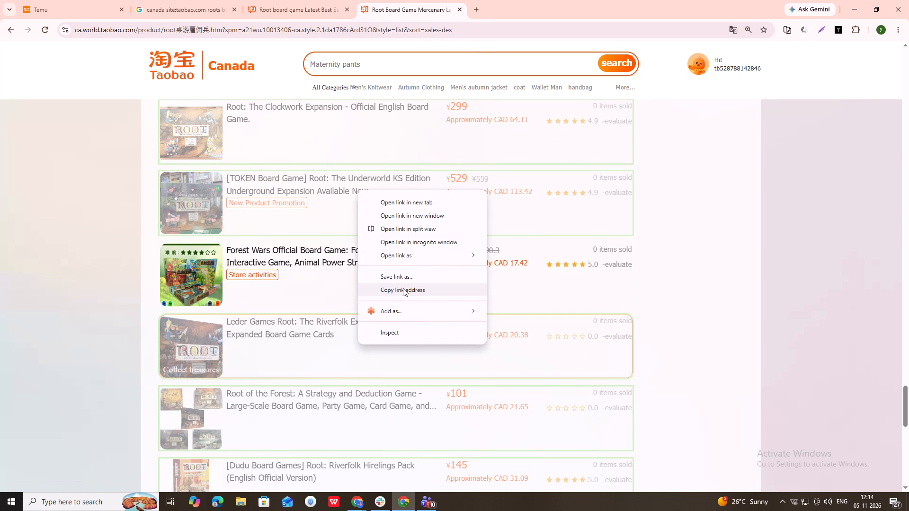
{"action": "left_click", "coordinate": [403, 288]}
{"action": "key", "text": "alt+Tab"}
{"action": "key", "text": "ctrl+v"}
{"action": "key", "text": "Down"}
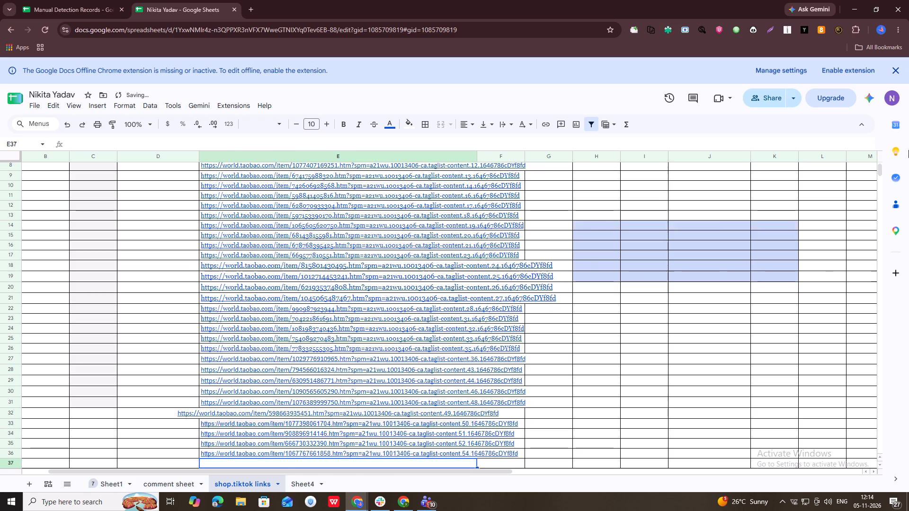
Copy the link of the ¥101 Root of the Forest: A Strategy and Deduction Game listing into cell E37.
{"action": "key", "text": "alt+Tab"}
{"action": "right_click", "coordinate": [365, 425]}
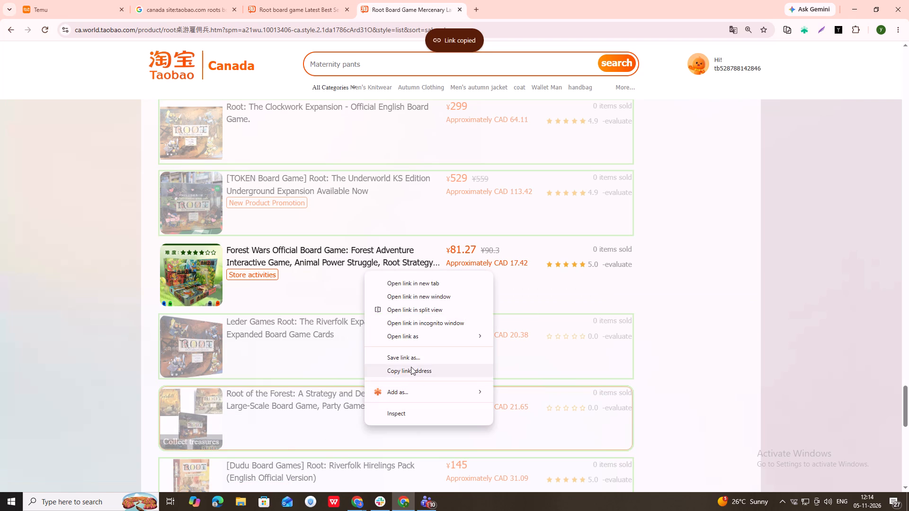
{"action": "left_click", "coordinate": [411, 367]}
{"action": "key", "text": "alt+Tab"}
{"action": "key", "text": "ctrl+v"}
{"action": "key", "text": "ctrl+shift+Up"}
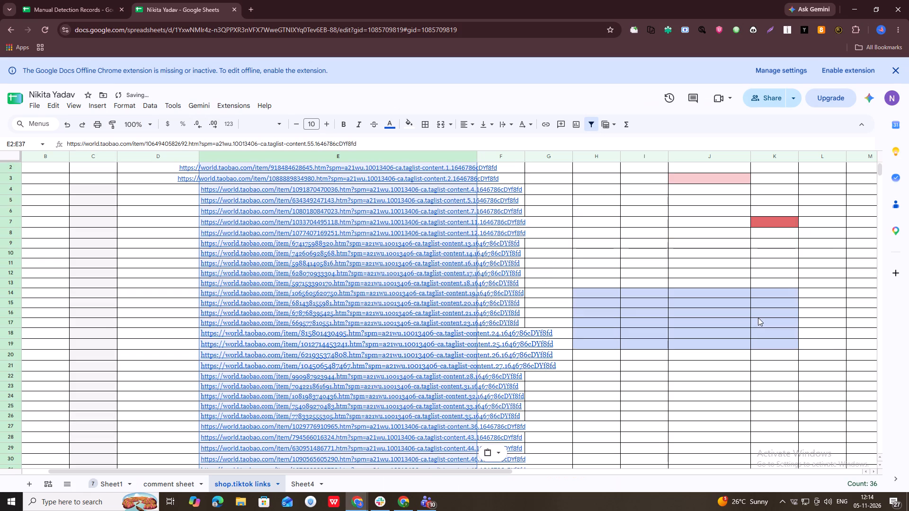
{"action": "key", "text": "Down"}
Copy the link of the ¥145 [Dudu Board Games] Root: Riverfolk Hirelings Pack listing into cell E38.
{"action": "key", "text": "alt+Tab"}
{"action": "key", "text": "Down"}
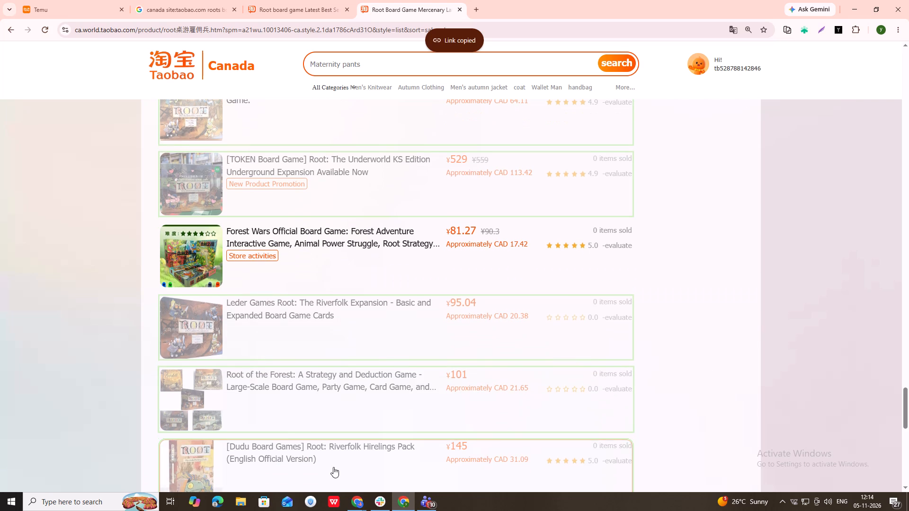
{"action": "right_click", "coordinate": [337, 467]}
{"action": "left_click", "coordinate": [382, 411]}
{"action": "key", "text": "alt+Tab"}
{"action": "key", "text": "ctrl+v"}
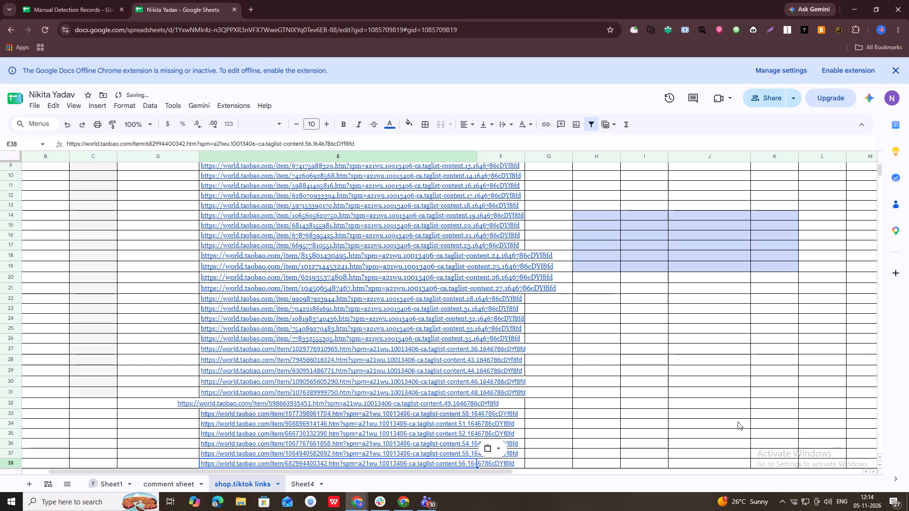
Copy all the collected Taobao links in E2:E38 of the links sheet.
{"action": "key", "text": "ctrl+shift+Up"}
{"action": "scroll", "coordinate": [655, 428], "scroll_direction": "up", "scroll_amount": 4}
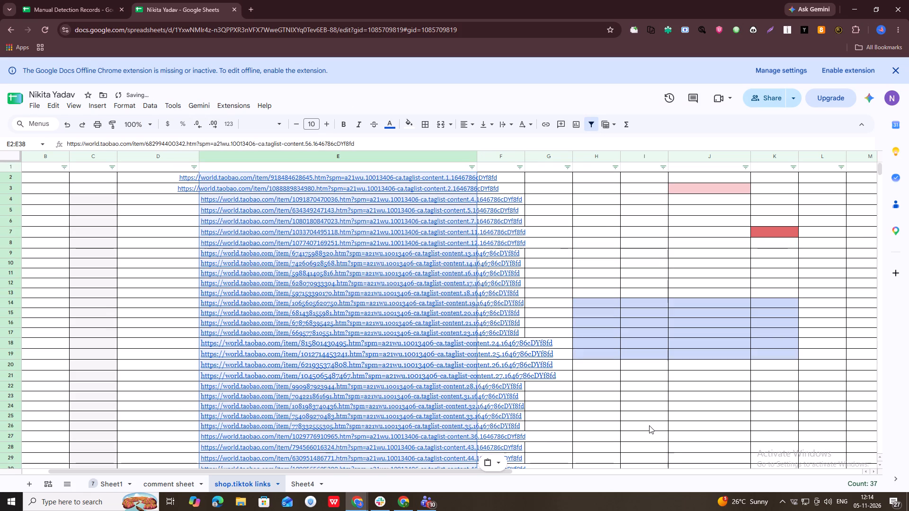
{"action": "key", "text": "ctrl+c"}
{"action": "key", "text": "ctrl+c"}
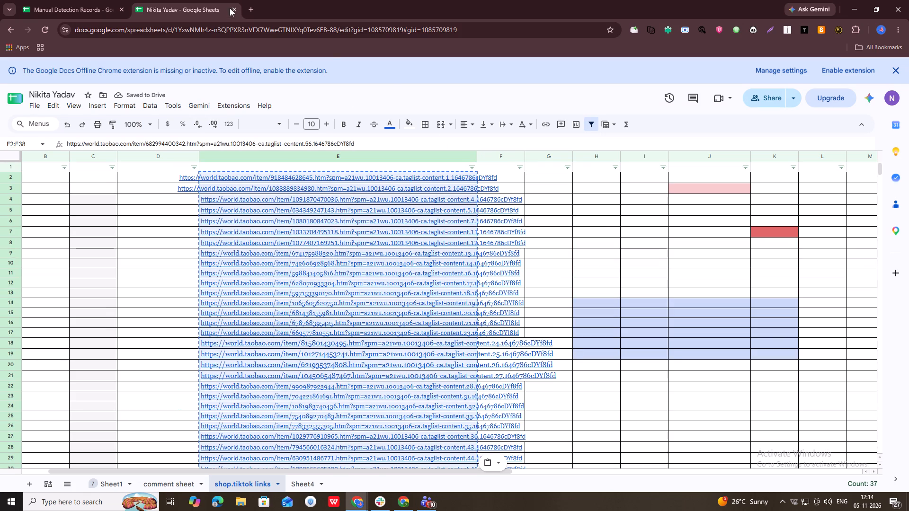
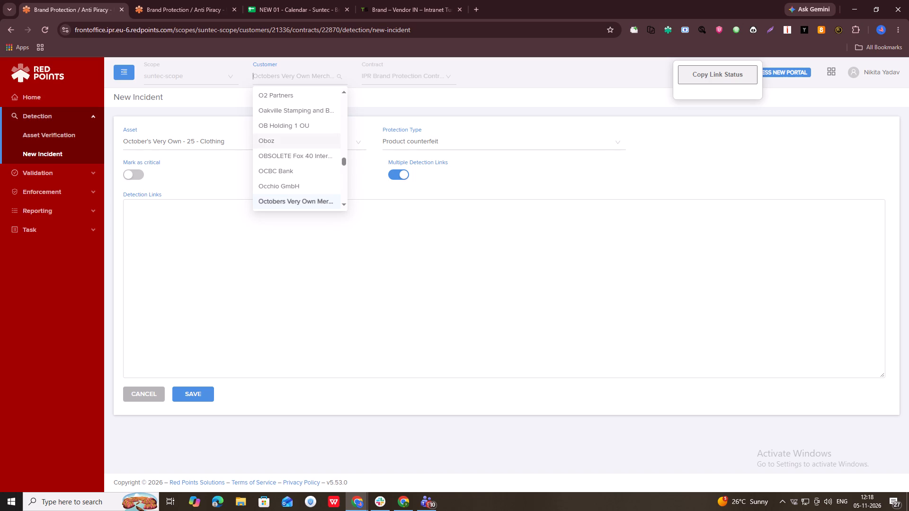
{"action": "type", "text": "leder"}
{"action": "key", "text": "space"}
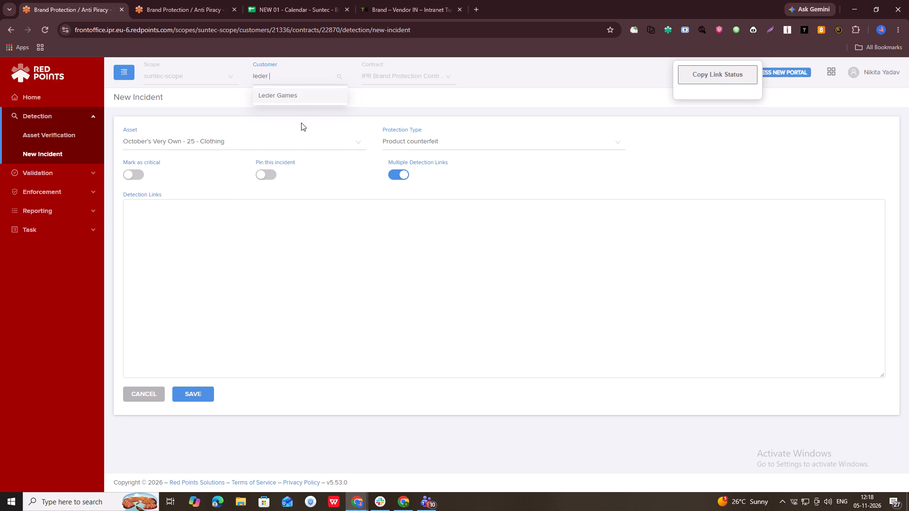
{"action": "left_click", "coordinate": [290, 96]}
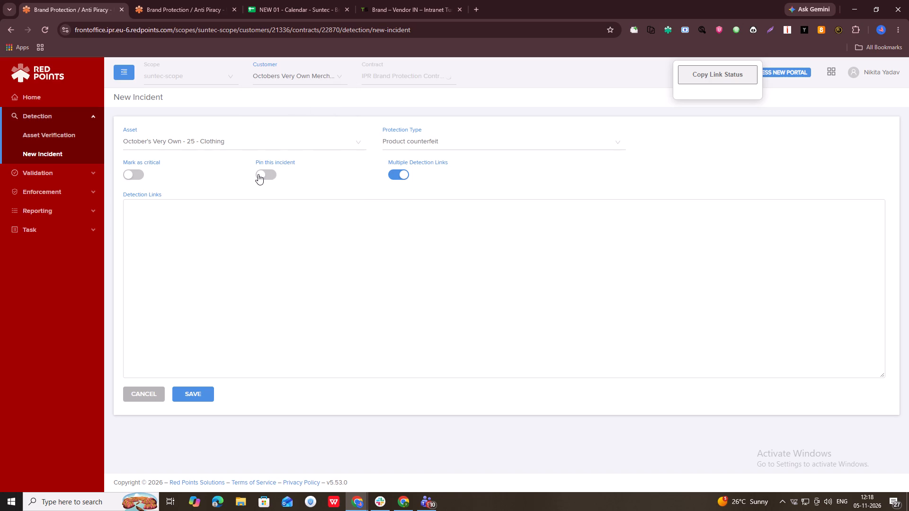
Set the incident's asset to Root - 28 - Board games and protection type to Product counterfeit, and enable multiple detection links.
{"action": "left_click", "coordinate": [206, 147]}
{"action": "left_click", "coordinate": [194, 157]}
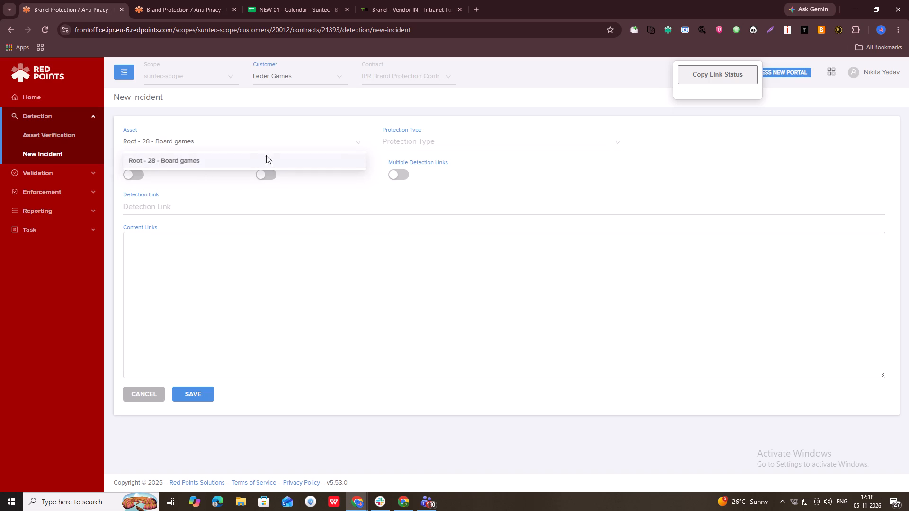
{"action": "left_click", "coordinate": [451, 143]}
{"action": "left_click", "coordinate": [433, 178]}
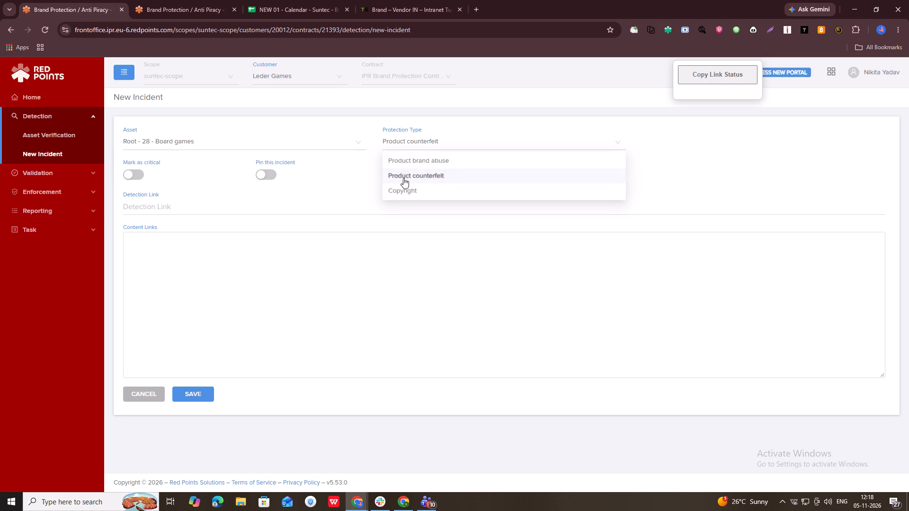
{"action": "left_click", "coordinate": [393, 177]}
{"action": "left_click", "coordinate": [374, 261]}
Paste the copied Leder Games links into the incident's Detection Links and save the incident.
{"action": "key", "text": "alt+Tab"}
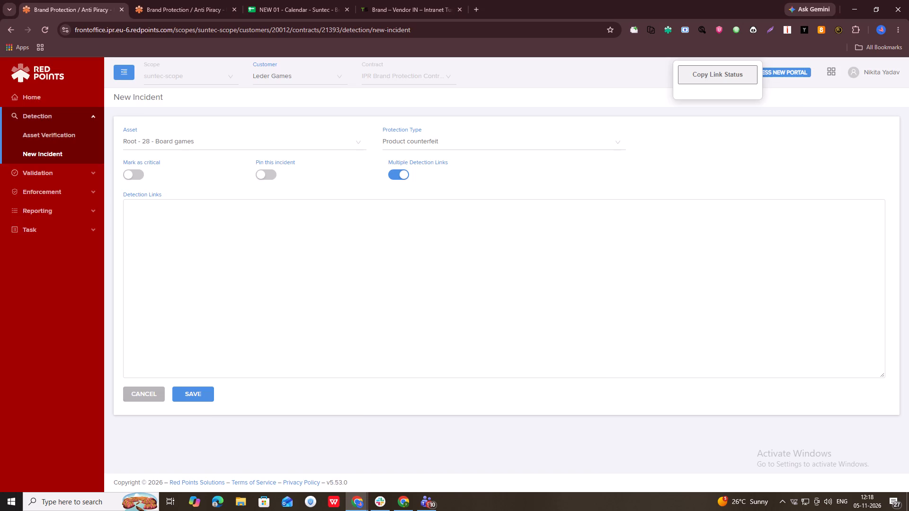
{"action": "scroll", "coordinate": [454, 250], "scroll_direction": "up", "scroll_amount": 7}
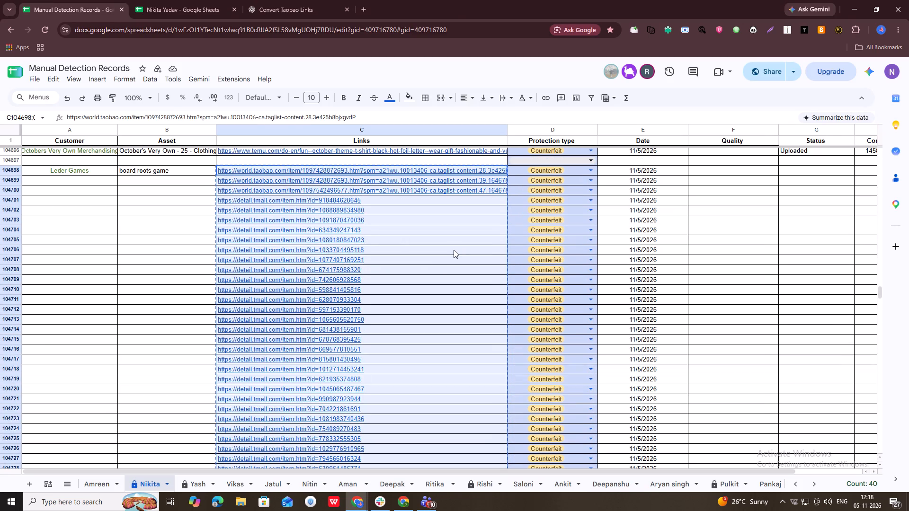
{"action": "key", "text": "alt+Tab"}
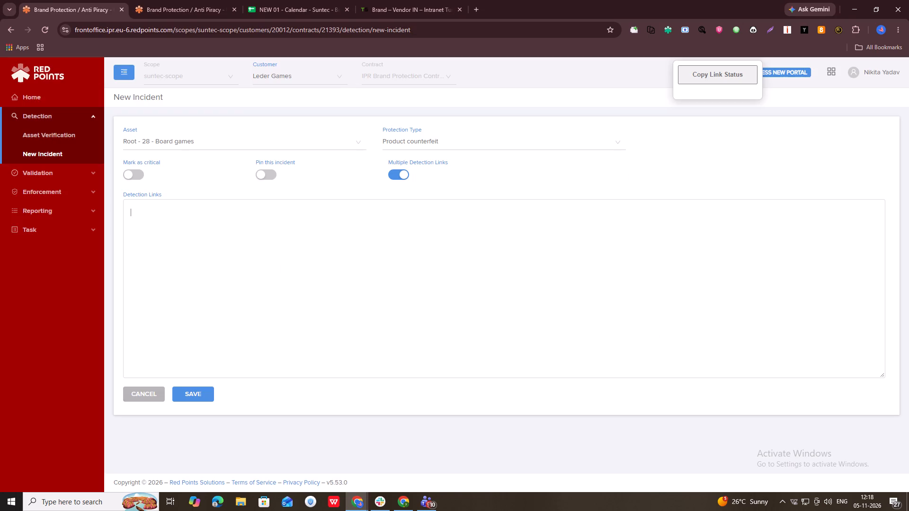
{"action": "key", "text": "ctrl+v"}
{"action": "scroll", "coordinate": [384, 254], "scroll_direction": "down", "scroll_amount": 6}
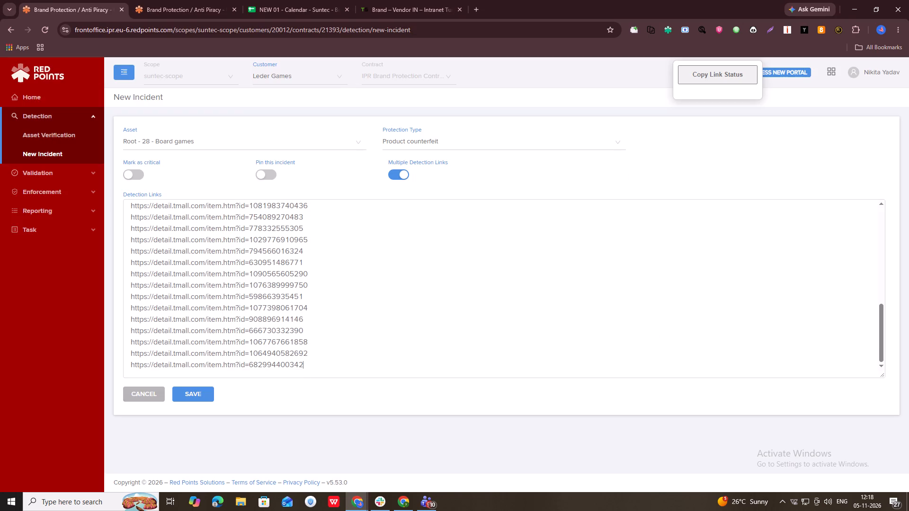
{"action": "scroll", "coordinate": [417, 284], "scroll_direction": "down", "scroll_amount": 6}
{"action": "scroll", "coordinate": [417, 284], "scroll_direction": "up", "scroll_amount": 13}
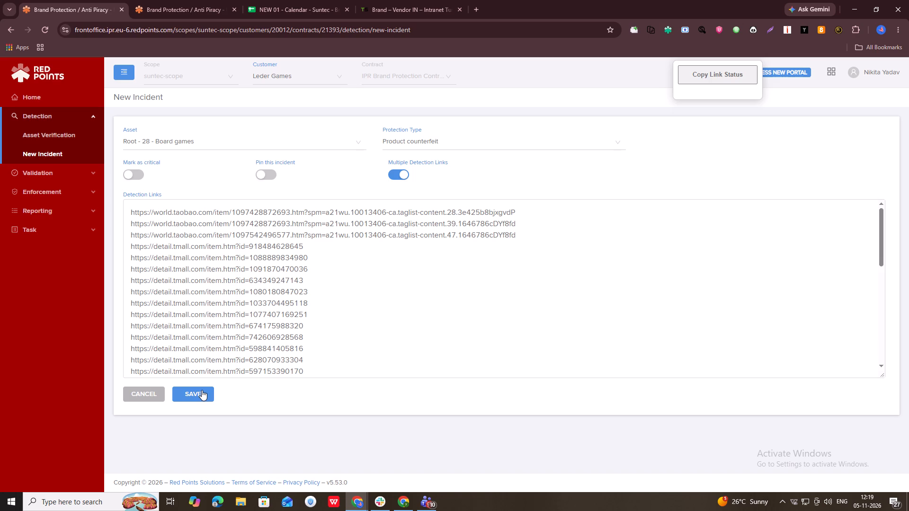
{"action": "key", "text": "alt+Tab"}
{"action": "key", "text": "alt+Tab"}
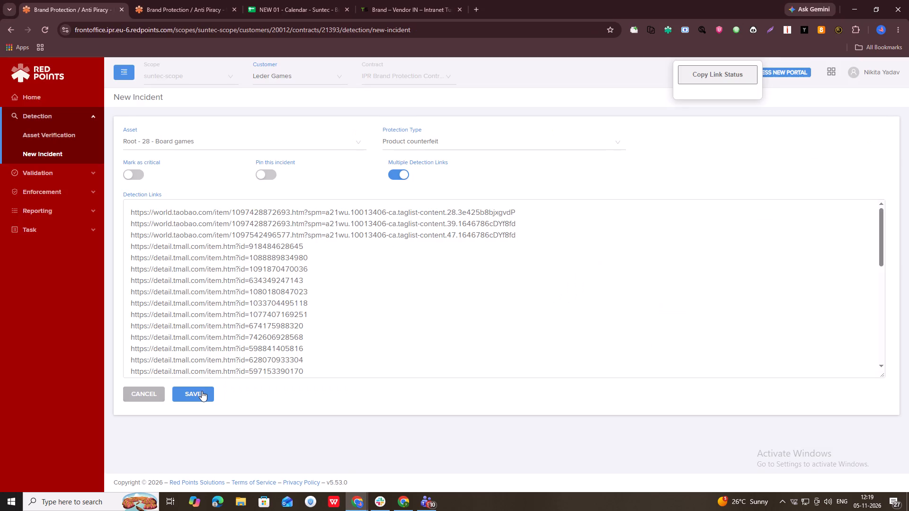
{"action": "left_click", "coordinate": [202, 391]}
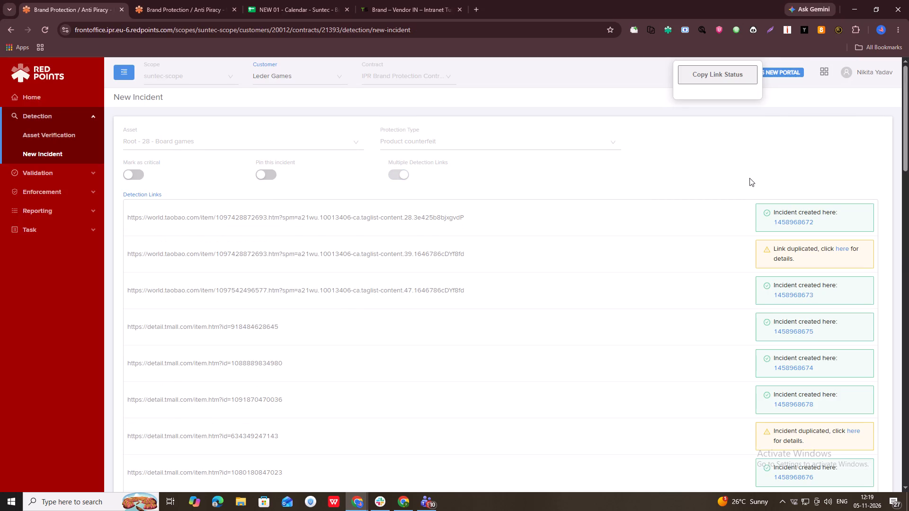
Copy the link statuses from Red Points and paste them into Manual Detection Records starting at cell F104697.
{"action": "left_click", "coordinate": [705, 73]}
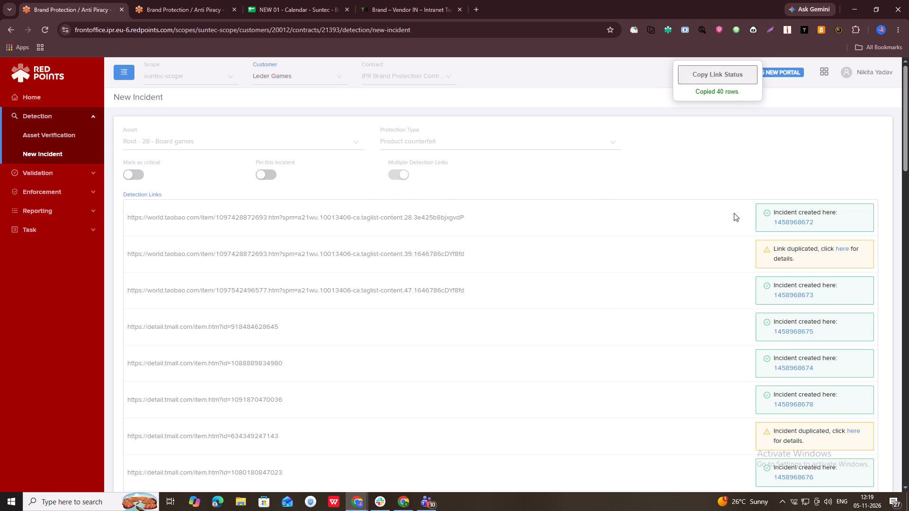
{"action": "key", "text": "alt+Tab"}
{"action": "left_click", "coordinate": [729, 210]}
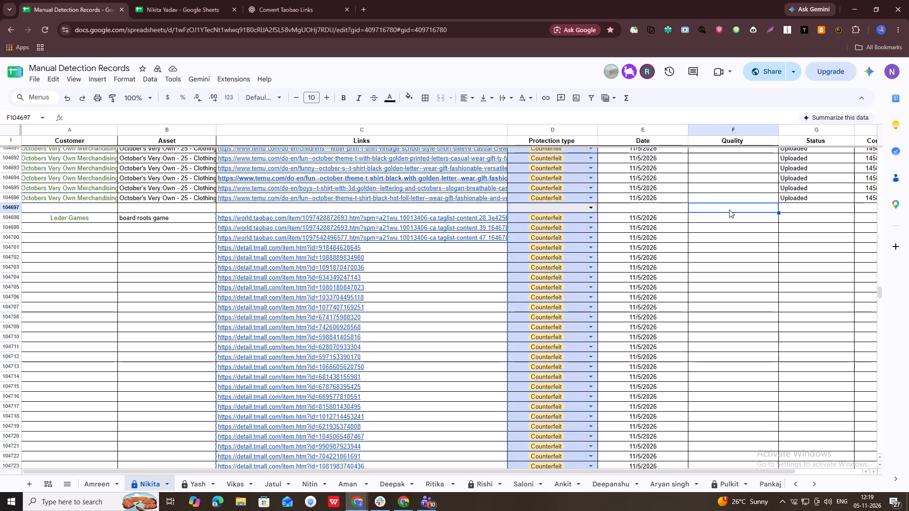
{"action": "key", "text": "ctrl+v"}
Delete the pasted headers in F104697:H104697 and the repeated links in the Quality column, F104698:F104737.
{"action": "key", "text": "Left"}
{"action": "key", "text": "Right"}
{"action": "key", "text": "shift+Right"}
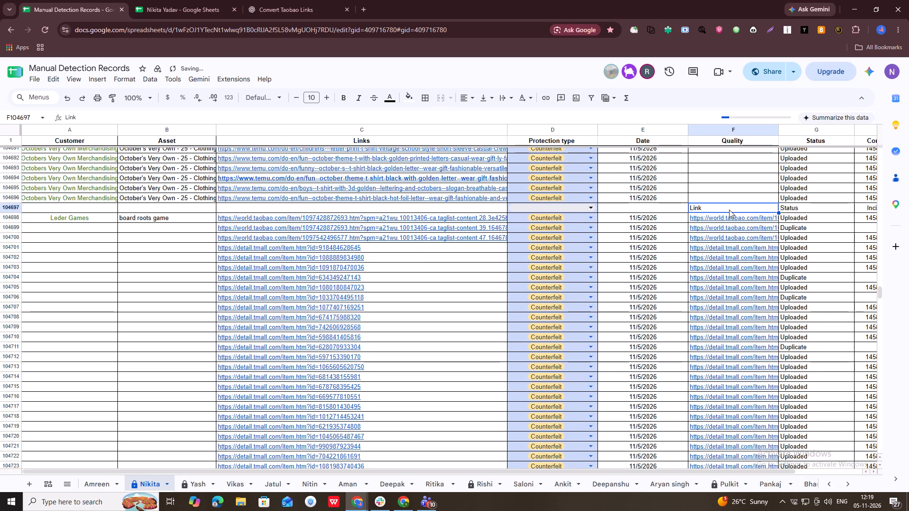
{"action": "key", "text": "shift+Right"}
{"action": "key", "text": "Delete"}
{"action": "key", "text": "Down"}
{"action": "key", "text": "ctrl+shift+Down"}
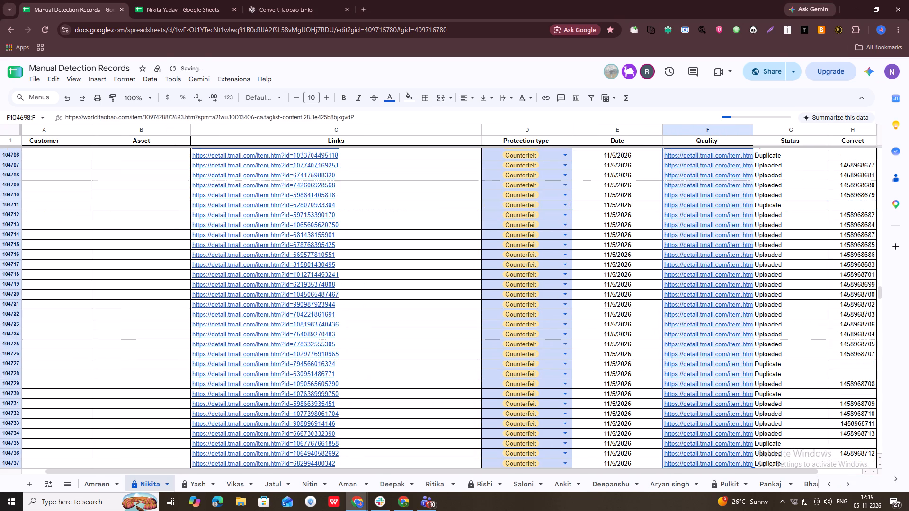
{"action": "key", "text": "Delete"}
{"action": "key", "text": "Right"}
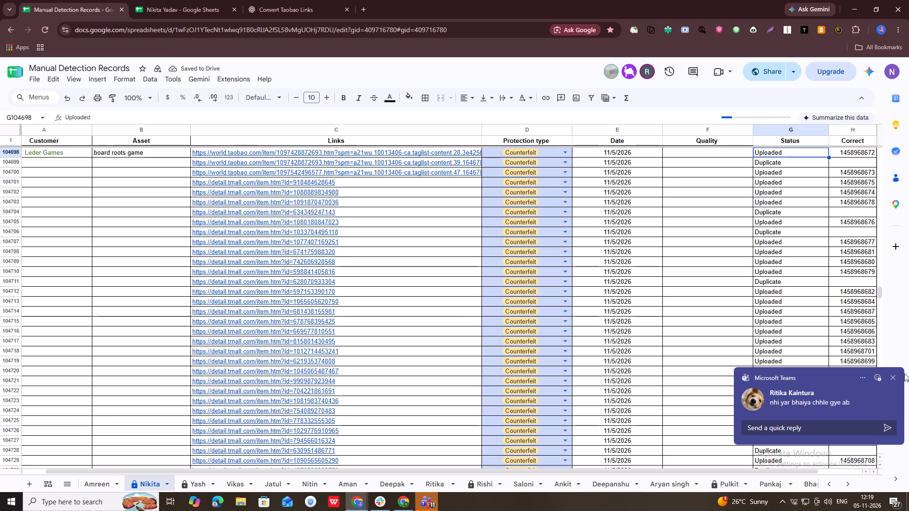
{"action": "left_click", "coordinate": [891, 377]}
{"action": "key", "text": "Up"}
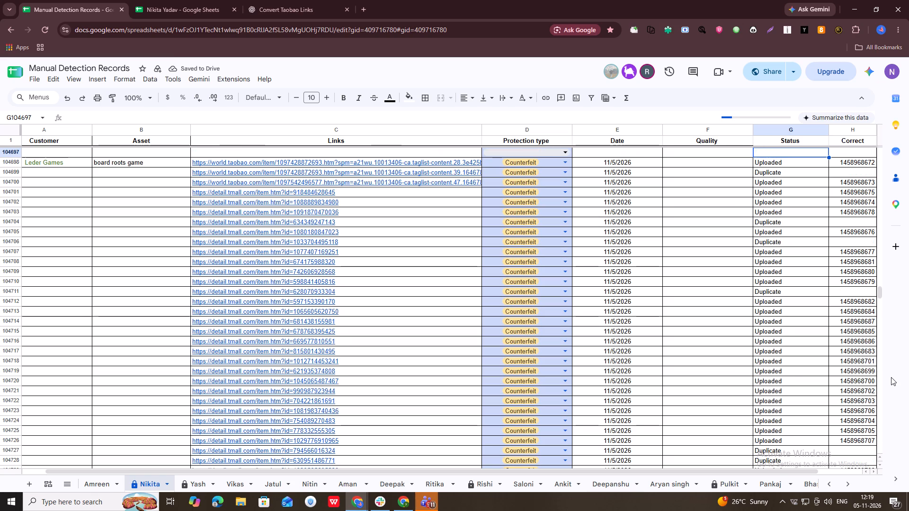
Copy the asset name from the Red Points incident and set B104698 to Root - 28 - Board games.
{"action": "key", "text": "Down"}
{"action": "key", "text": "Right"}
{"action": "key", "text": "Left"}
{"action": "key", "text": "Left"}
{"action": "key", "text": "ctrl+Left"}
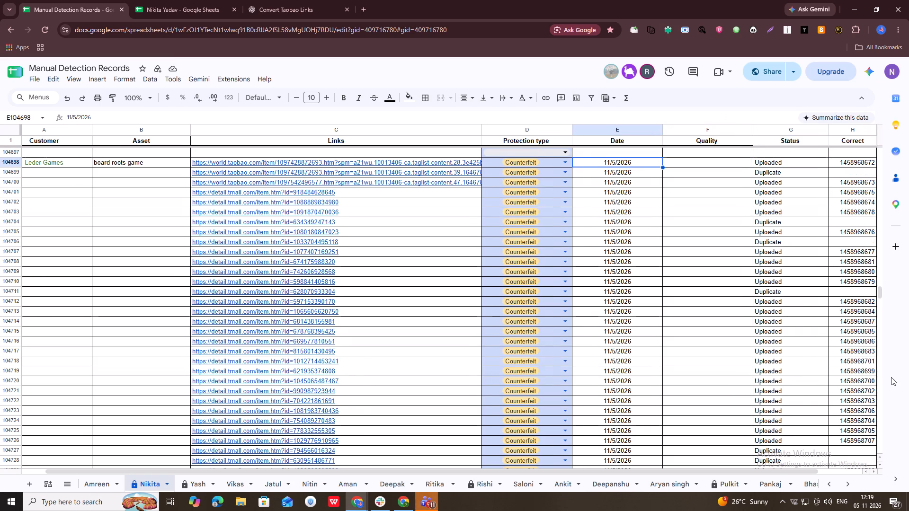
{"action": "key", "text": "ctrl+Left"}
{"action": "key", "text": "alt+Tab"}
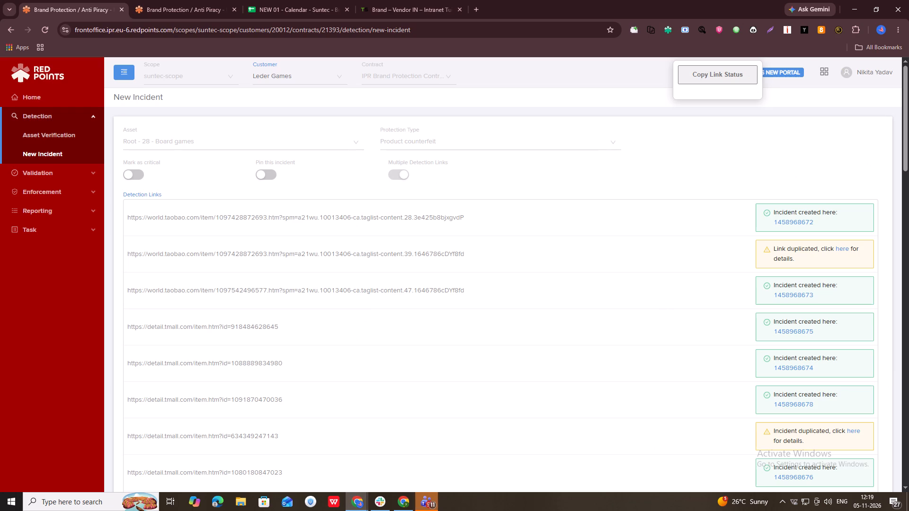
{"action": "left_click", "coordinate": [195, 141], "text": "alt"}
{"action": "key", "text": "alt+Tab"}
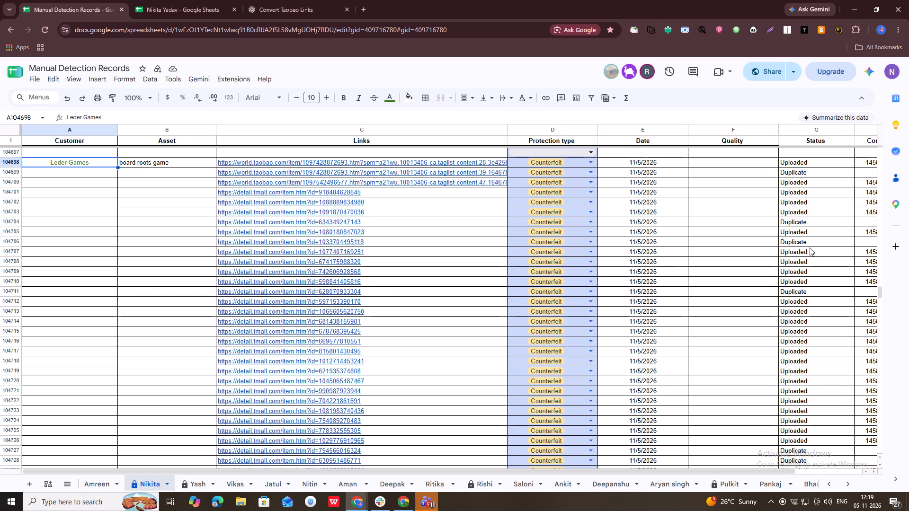
{"action": "key", "text": "Right"}
{"action": "key", "text": "ctrl+v"}
Fill the Leder Games customer and Root - 28 - Board games asset down from row 104698 through row 104737.
{"action": "key", "text": "shift+Left"}
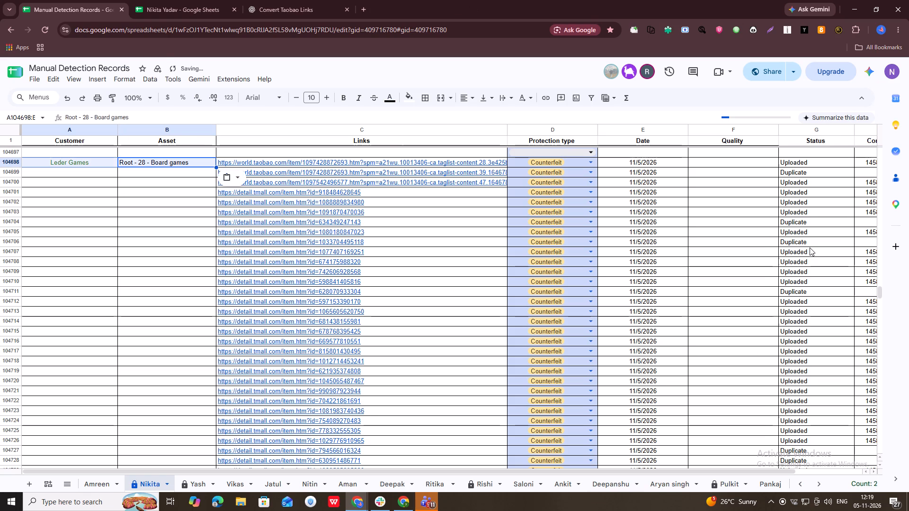
{"action": "key", "text": "ctrl+space"}
{"action": "key", "text": "ctrl+d"}
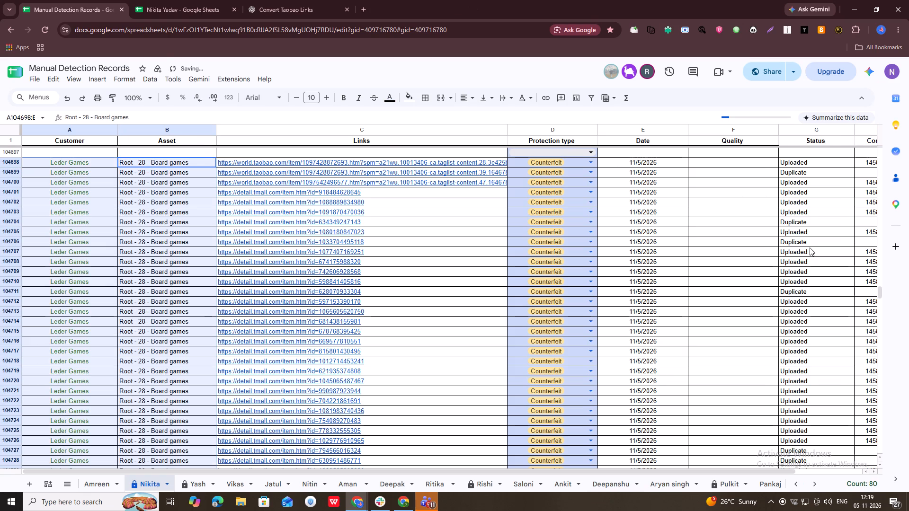
Select the Leder Games links in C104698:C104737 to check how many were logged.
{"action": "key", "text": "Left"}
{"action": "key", "text": "Right"}
{"action": "key", "text": "Right"}
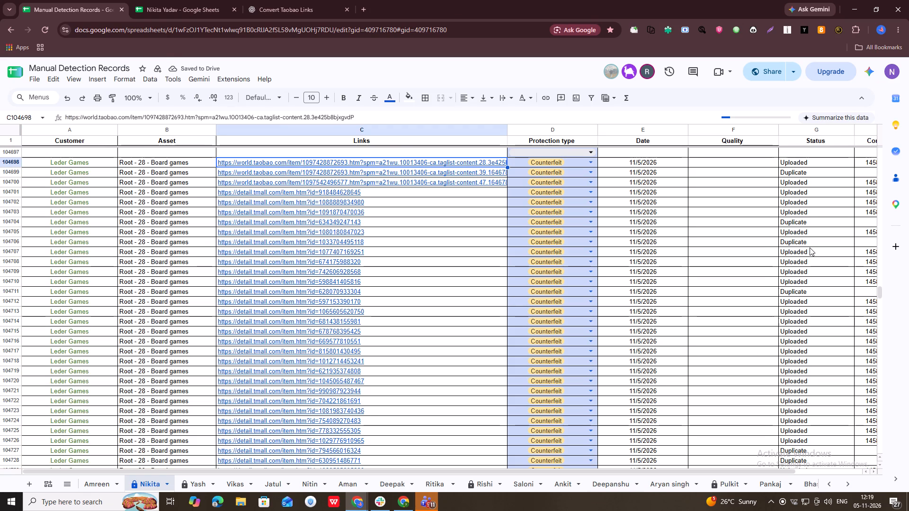
{"action": "key", "text": "Right"}
{"action": "key", "text": "Right"}
{"action": "key", "text": "Right"}
{"action": "key", "text": "Right"}
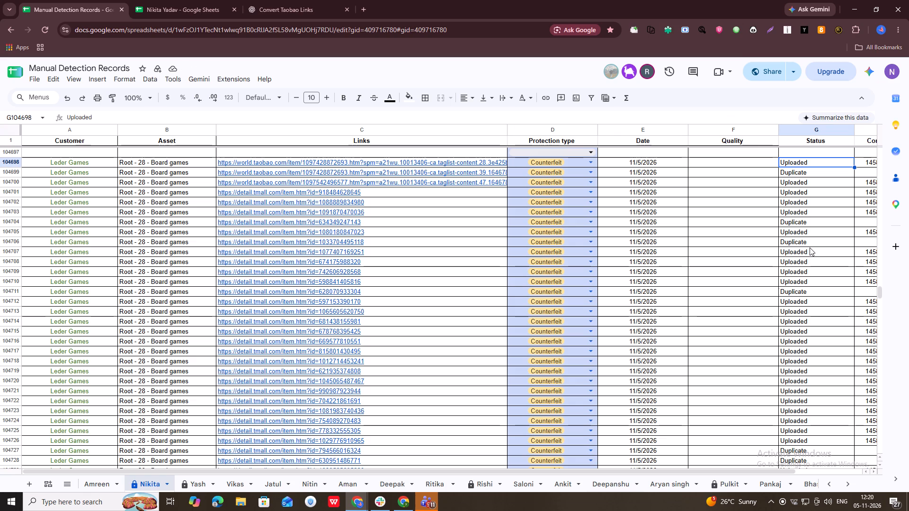
{"action": "key", "text": "ctrl+Down"}
{"action": "key", "text": "Down"}
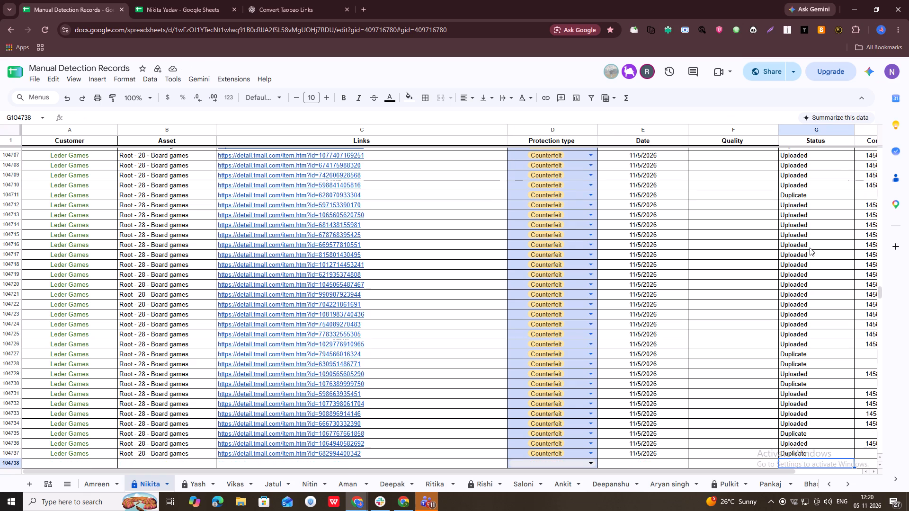
{"action": "key", "text": "Left"}
{"action": "key", "text": "Left"}
{"action": "key", "text": "Left"}
{"action": "key", "text": "Left"}
{"action": "key", "text": "Down"}
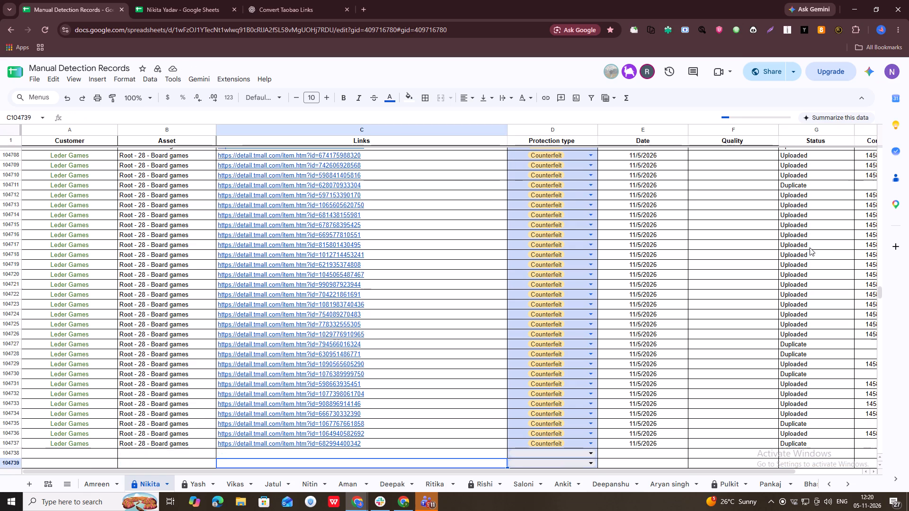
{"action": "key", "text": "Up"}
{"action": "key", "text": "ctrl+Up"}
{"action": "key", "text": "ctrl+shift+Up"}
{"action": "key", "text": "Down"}
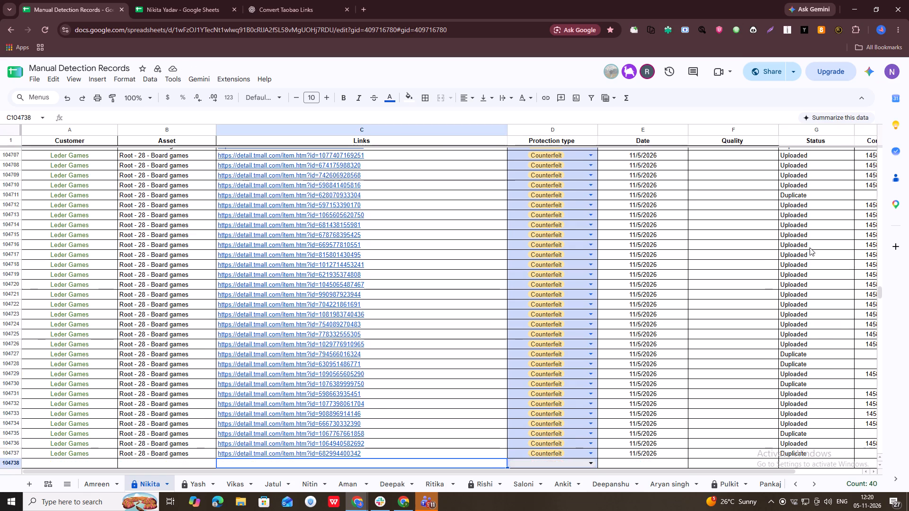
Select the incident IDs in the Correct column, H104698:H104737, and switch the selection summary to Count.
{"action": "key", "text": "Up"}
{"action": "key", "text": "Right"}
{"action": "key", "text": "Right"}
{"action": "key", "text": "Right"}
{"action": "key", "text": "Right"}
{"action": "key", "text": "Right"}
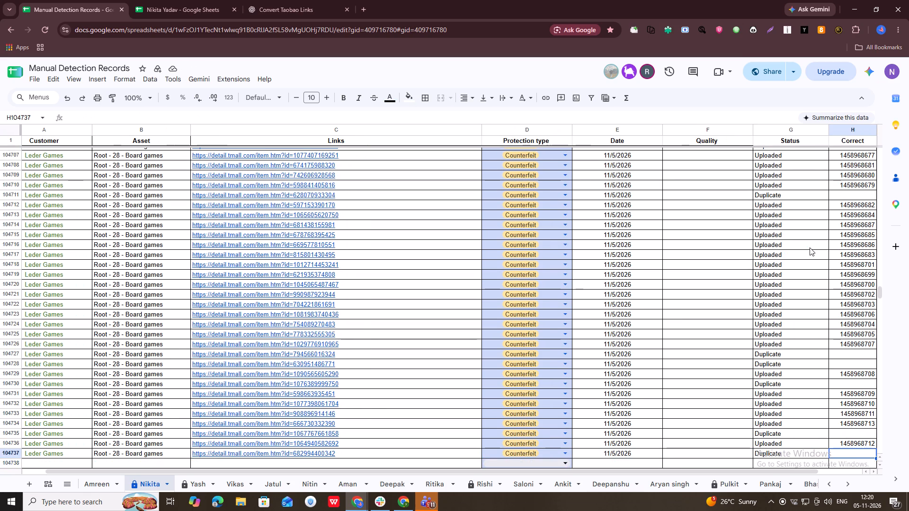
{"action": "key", "text": "ctrl+shift+Up"}
{"action": "key", "text": "ctrl+shift+Up"}
{"action": "key", "text": "ctrl+shift+Up"}
{"action": "key", "text": "ctrl+shift+Up"}
{"action": "key", "text": "ctrl+shift+Up"}
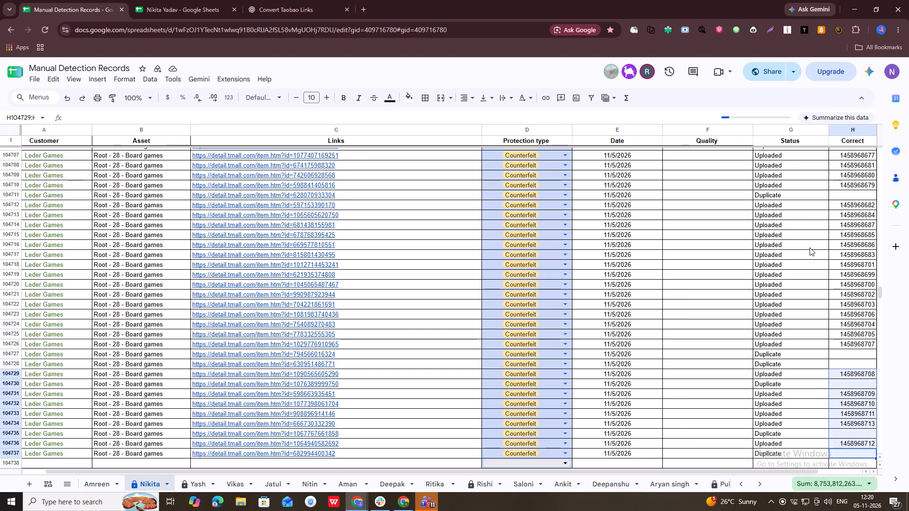
{"action": "key", "text": "ctrl+shift+Up"}
{"action": "key", "text": "ctrl+shift+Up"}
{"action": "key", "text": "ctrl+shift+Up"}
{"action": "key", "text": "ctrl+shift+Up"}
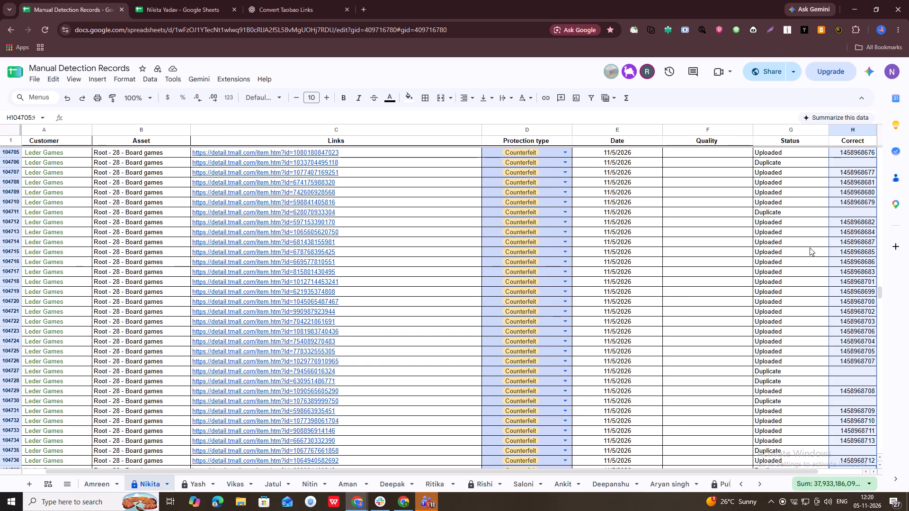
{"action": "scroll", "coordinate": [860, 294], "scroll_direction": "up", "scroll_amount": 3}
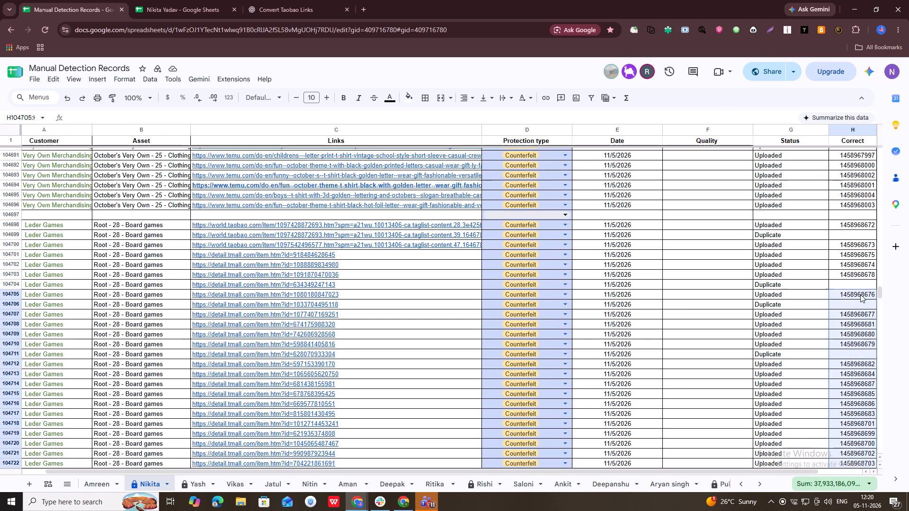
{"action": "scroll", "coordinate": [841, 308], "scroll_direction": "up", "scroll_amount": 1}
{"action": "left_click", "coordinate": [842, 274], "text": "shift"}
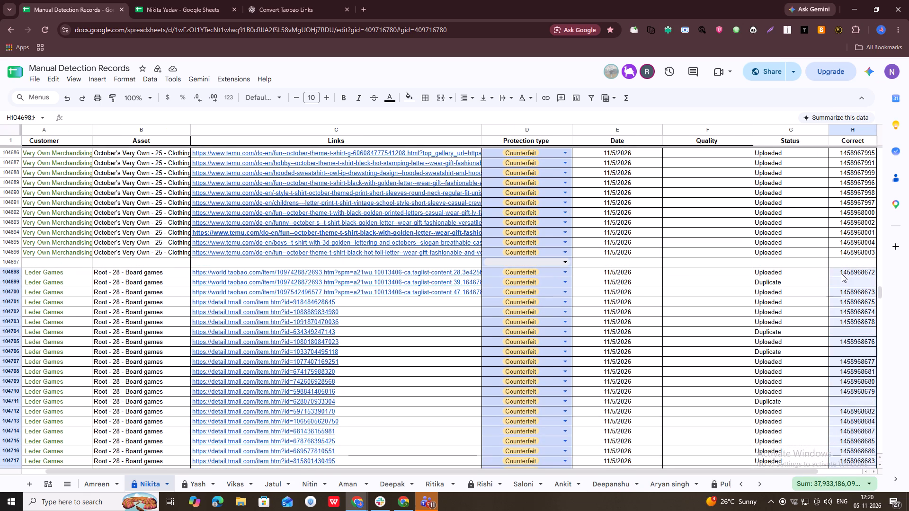
{"action": "left_click", "coordinate": [867, 485]}
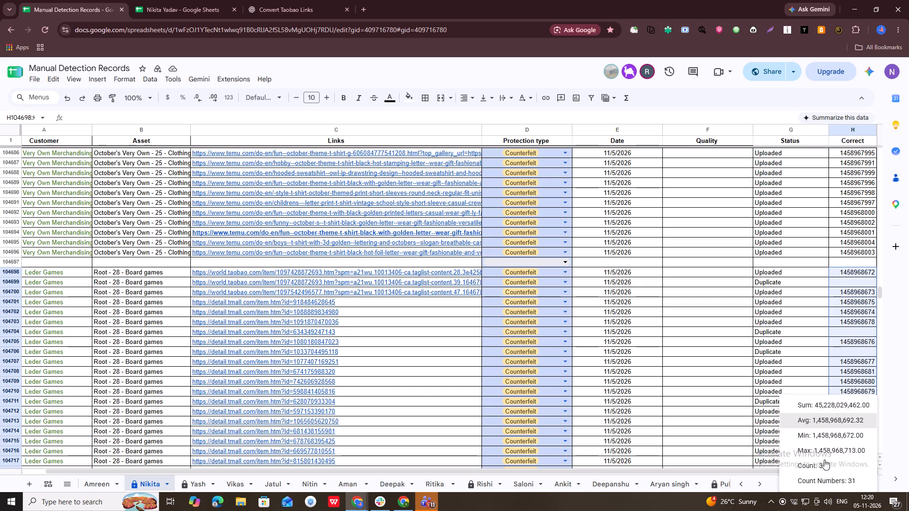
{"action": "left_click", "coordinate": [822, 465]}
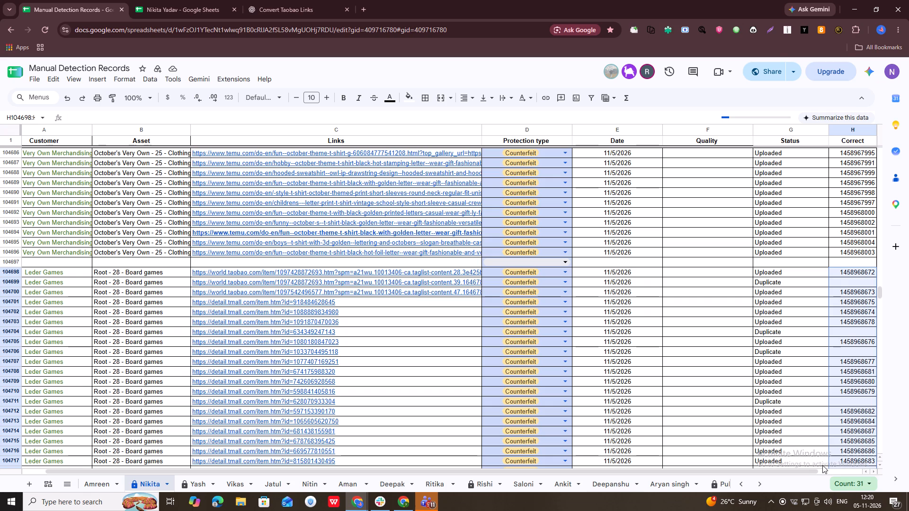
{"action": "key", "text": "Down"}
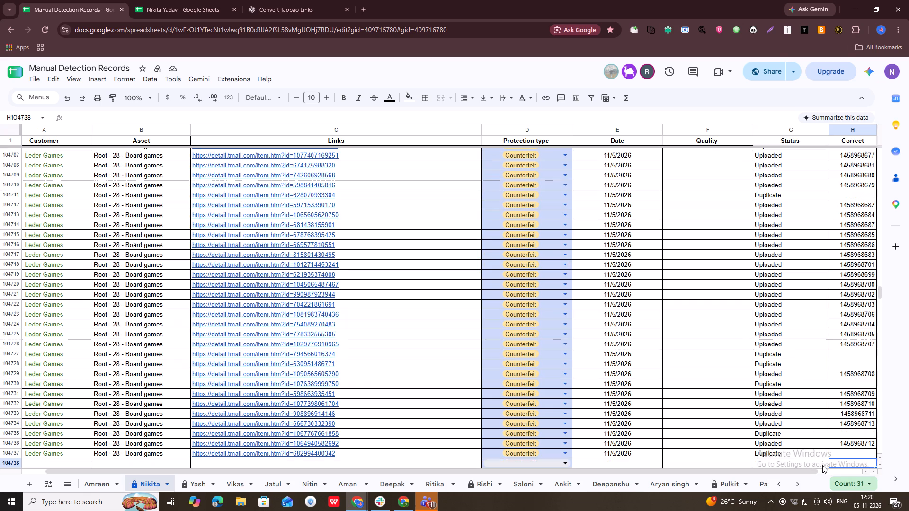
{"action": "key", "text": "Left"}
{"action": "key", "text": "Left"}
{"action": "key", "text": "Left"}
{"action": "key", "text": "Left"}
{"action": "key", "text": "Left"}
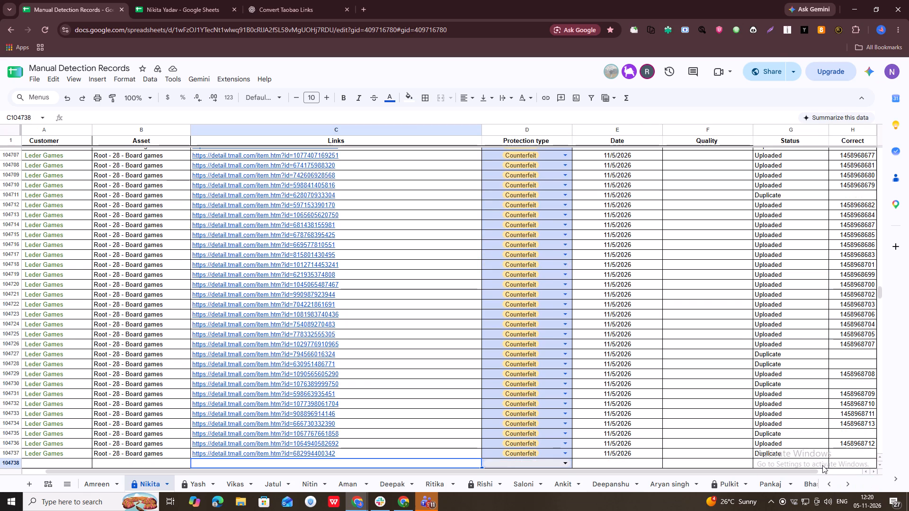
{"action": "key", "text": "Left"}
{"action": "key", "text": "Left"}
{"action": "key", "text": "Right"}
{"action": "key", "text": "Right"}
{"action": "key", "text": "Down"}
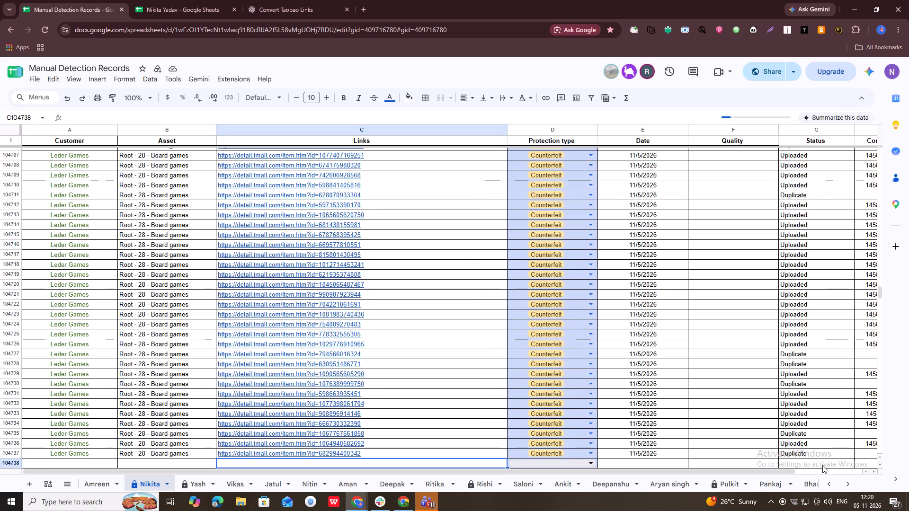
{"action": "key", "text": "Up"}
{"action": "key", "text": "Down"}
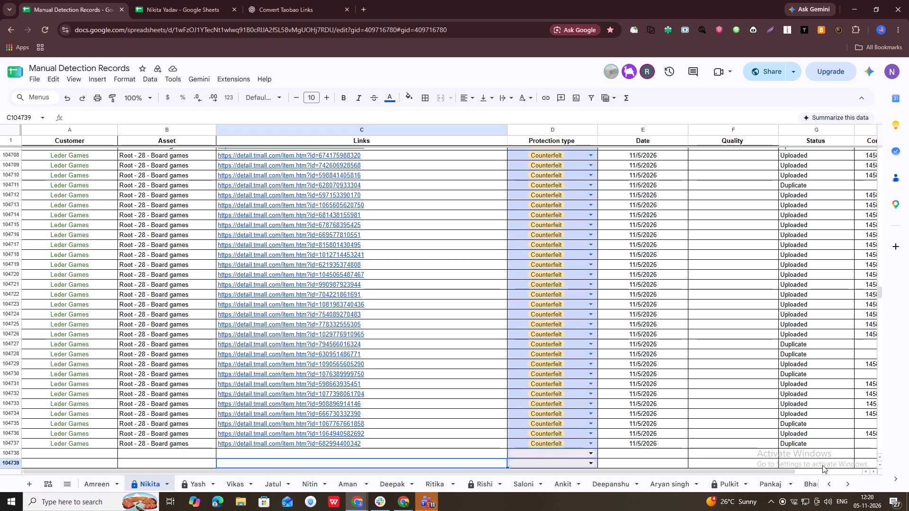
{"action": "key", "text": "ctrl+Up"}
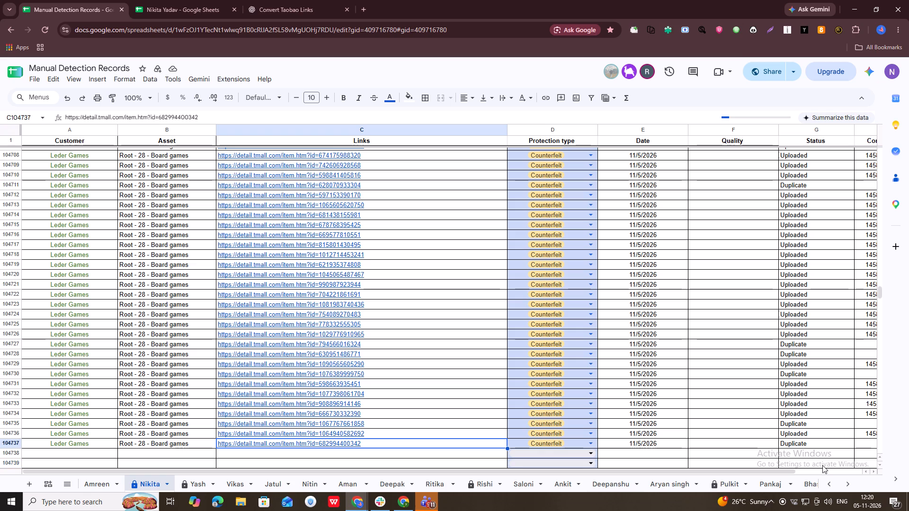
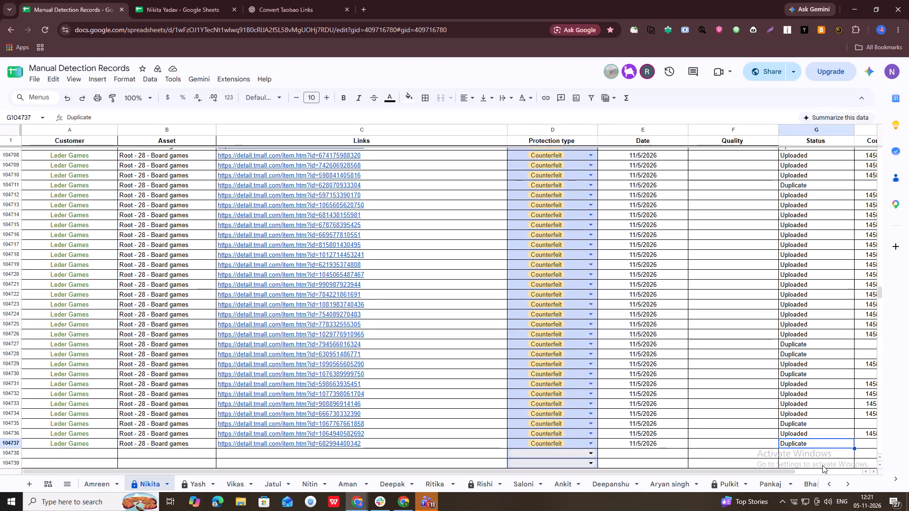
Move to C104738, the first empty Links cell below the logged Leder Games records.
{"action": "key", "text": "ctrl+shift+Up"}
{"action": "key", "text": "Down"}
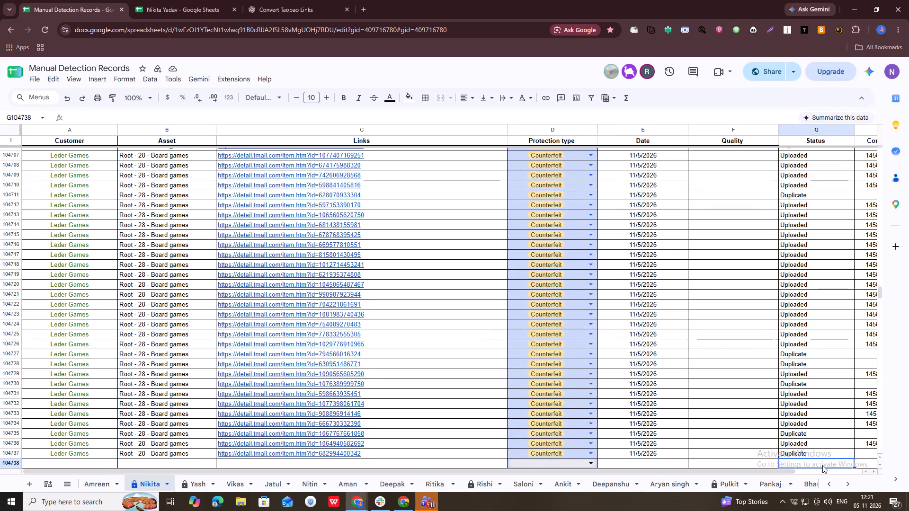
{"action": "key", "text": "Left"}
{"action": "key", "text": "Left"}
{"action": "key", "text": "Left"}
{"action": "key", "text": "Left"}
{"action": "key", "text": "Left"}
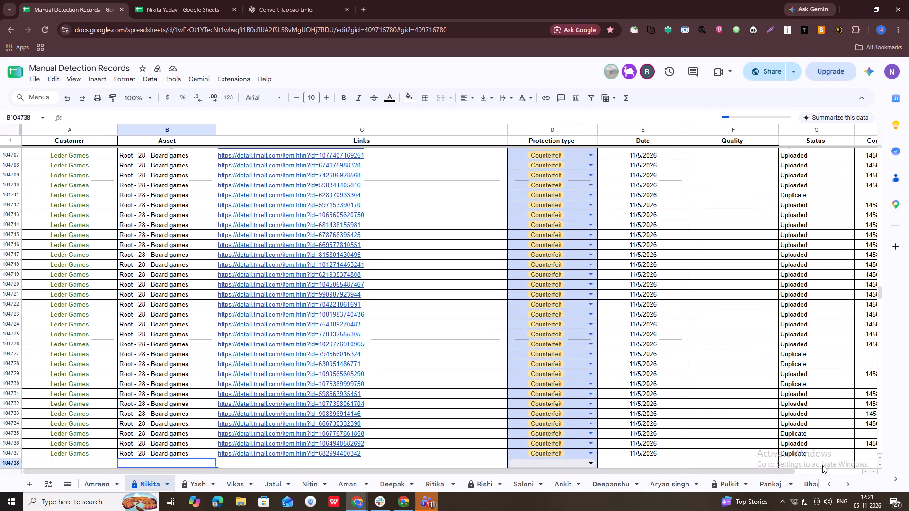
{"action": "key", "text": "Right"}
Switch to the Red Points New Incident page and clear the submitted Leder Games detection links so the list can be edited.
{"action": "key", "text": "alt+Tab"}
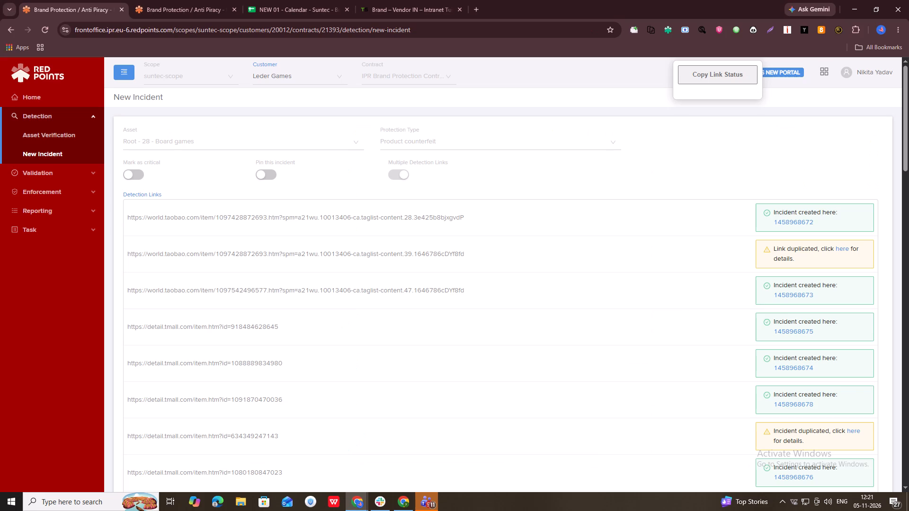
{"action": "scroll", "coordinate": [766, 410], "scroll_direction": "down", "scroll_amount": 7}
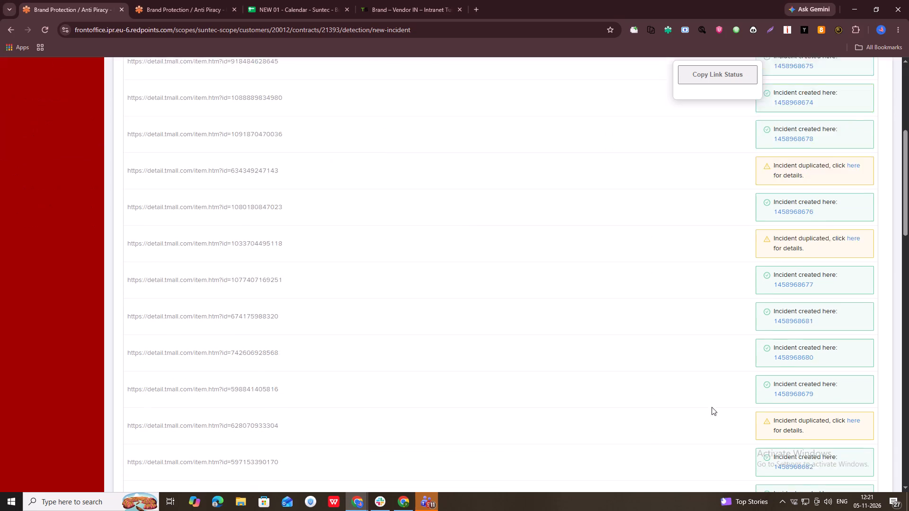
{"action": "scroll", "coordinate": [712, 407], "scroll_direction": "down", "scroll_amount": 20}
{"action": "scroll", "coordinate": [712, 407], "scroll_direction": "down", "scroll_amount": 7}
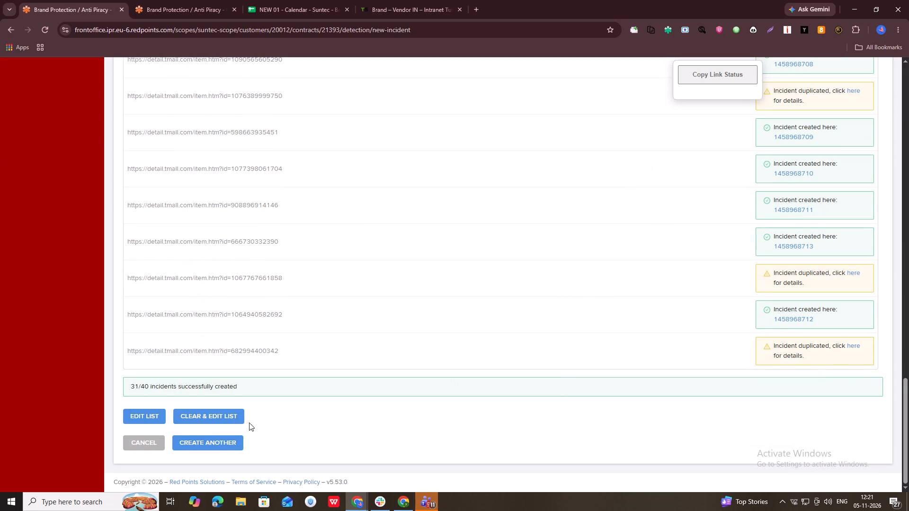
{"action": "left_click", "coordinate": [206, 416]}
In the Tuinet Brand table, mark November 5 for Leder Games: S for taobao, 0 for temu and S for tmall.
{"action": "left_click", "coordinate": [384, 0]}
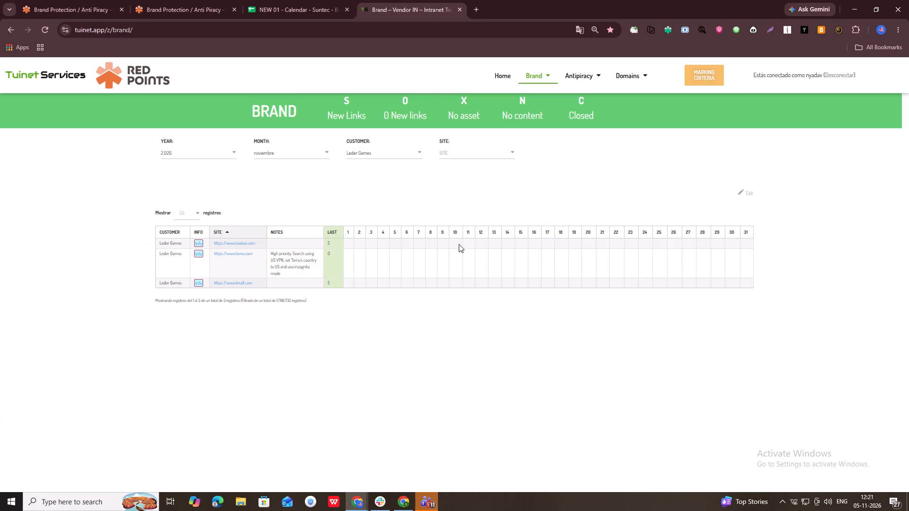
{"action": "double_click", "coordinate": [393, 246]}
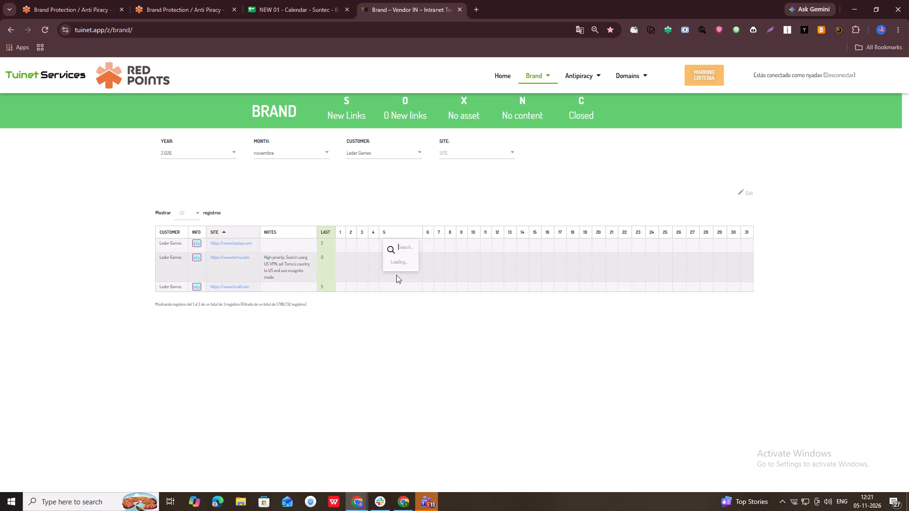
{"action": "left_click", "coordinate": [396, 261]}
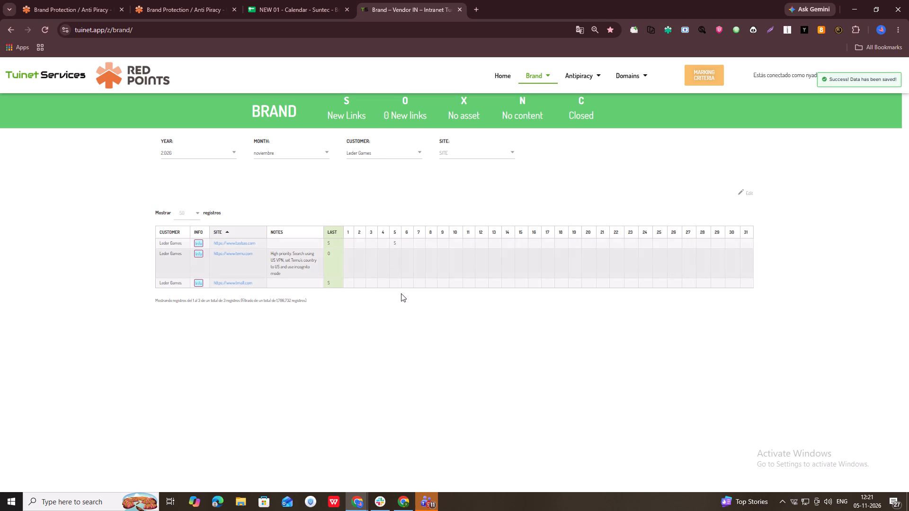
{"action": "double_click", "coordinate": [395, 284]}
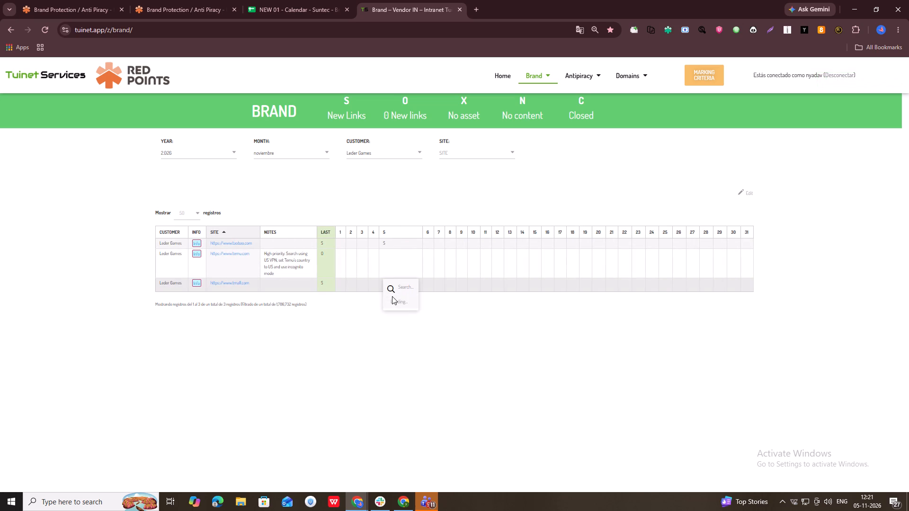
{"action": "left_click", "coordinate": [395, 304]}
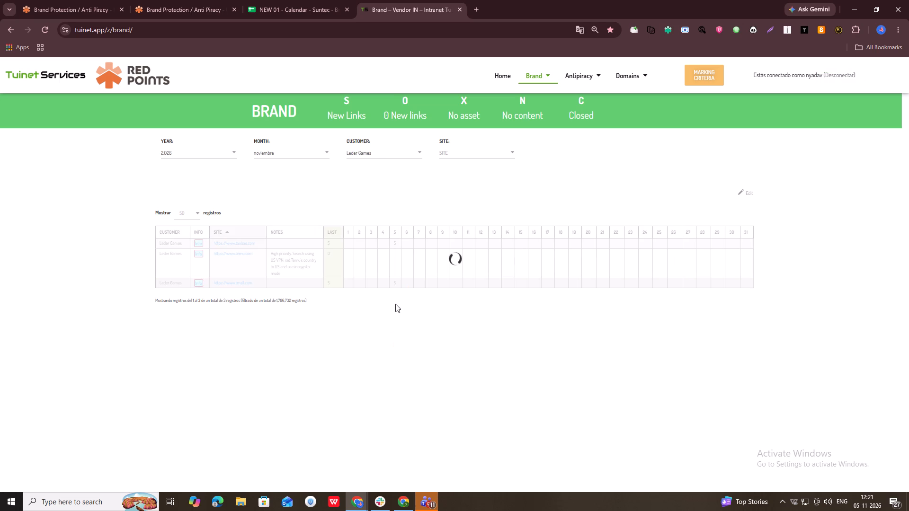
{"action": "double_click", "coordinate": [396, 265]}
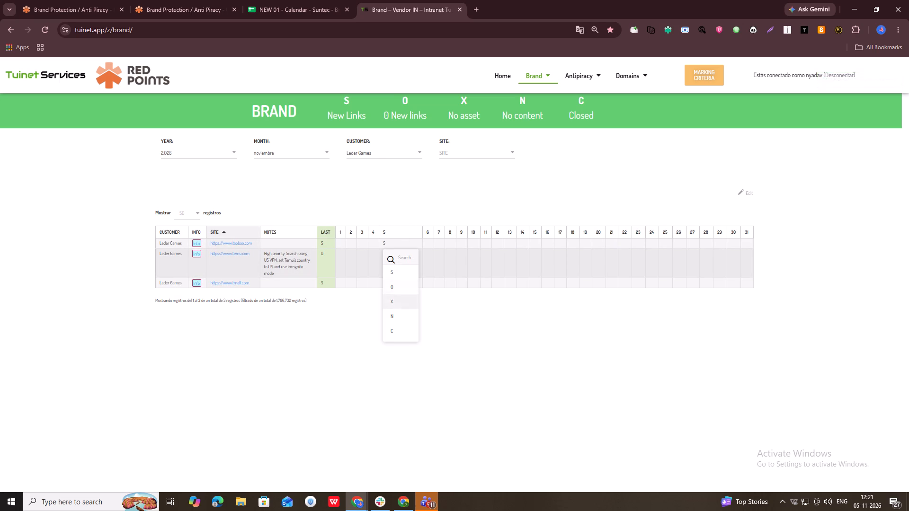
{"action": "left_click", "coordinate": [394, 287]}
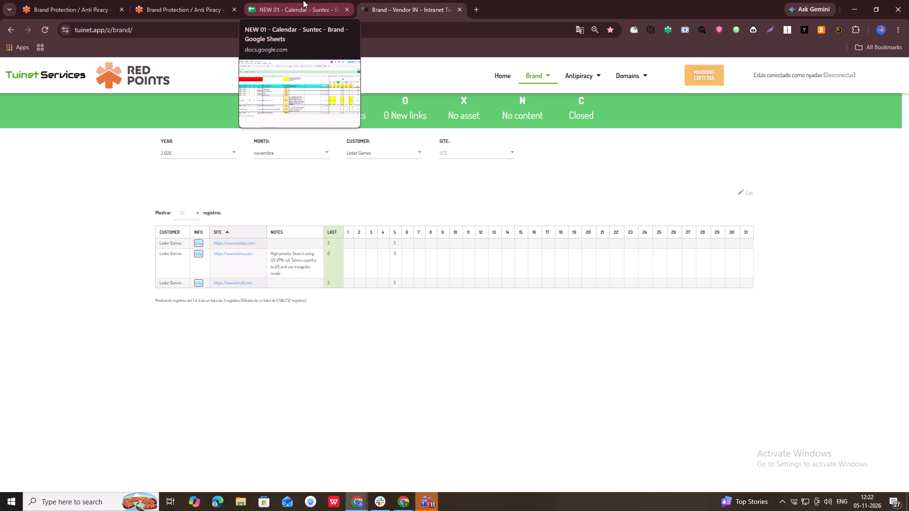
Examine the customers and their daily time allocations for the November 2 week in the Suntec Brand calendar, including the 5/11 column.
{"action": "left_click", "coordinate": [303, 0]}
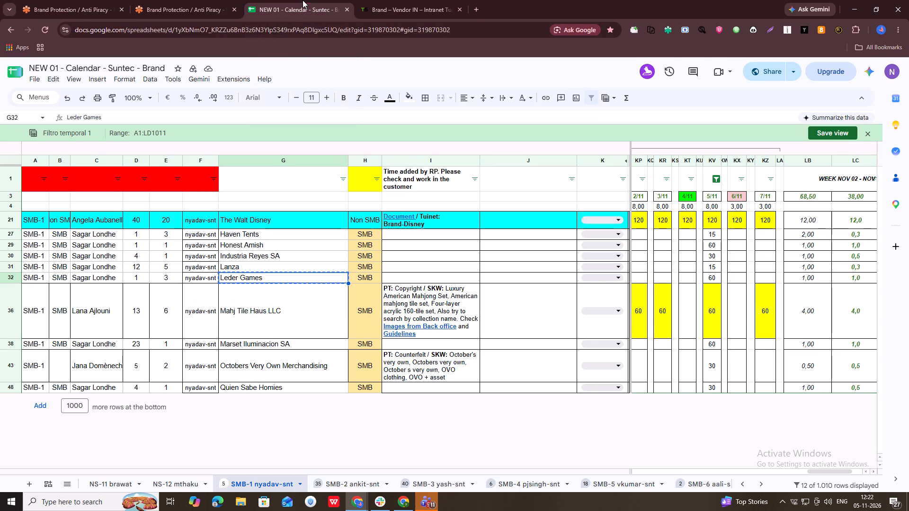
{"action": "left_click", "coordinate": [400, 0]}
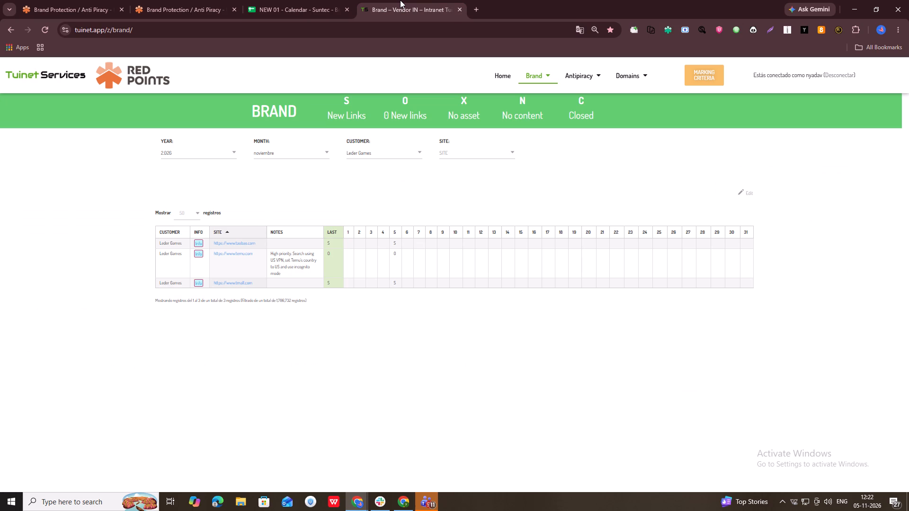
{"action": "key", "text": "Right"}
{"action": "left_click", "coordinate": [285, 0]}
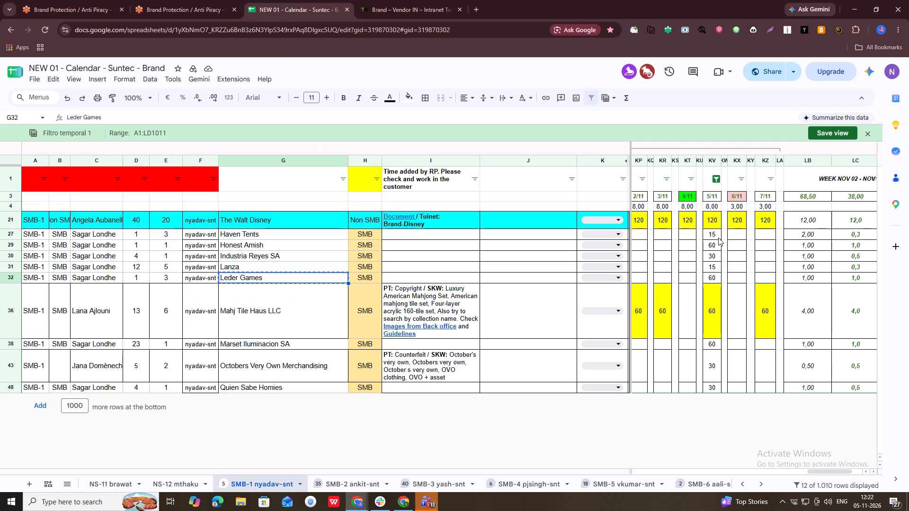
{"action": "left_click_drag", "start_coordinate": [713, 218], "coordinate": [718, 391]}
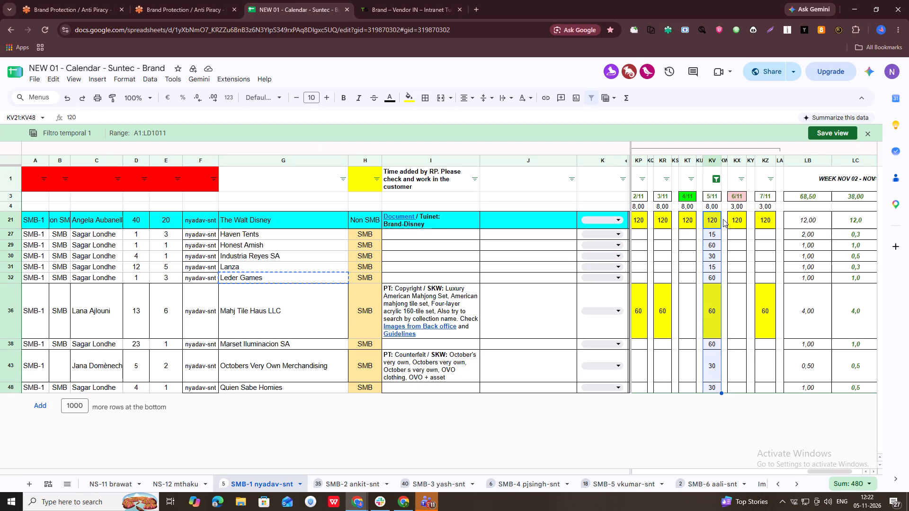
{"action": "left_click_drag", "start_coordinate": [723, 219], "coordinate": [723, 389]}
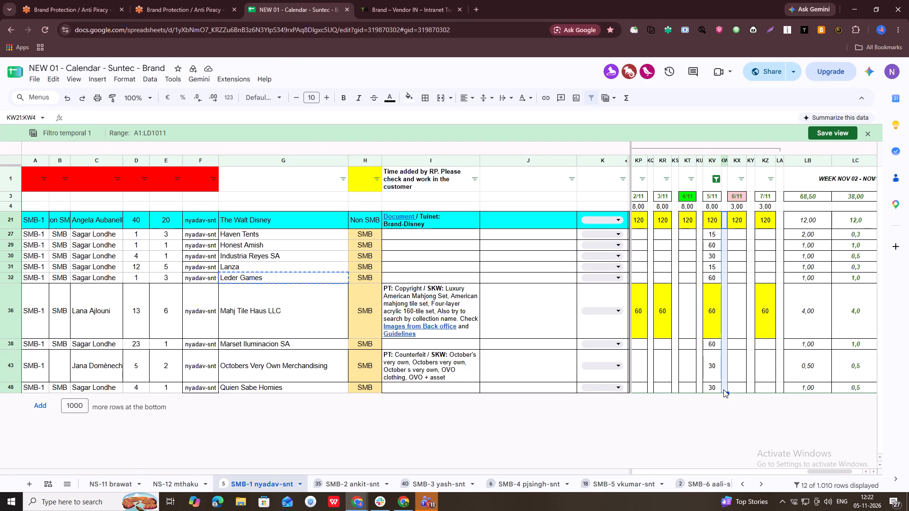
{"action": "left_click_drag", "start_coordinate": [751, 219], "coordinate": [746, 384]}
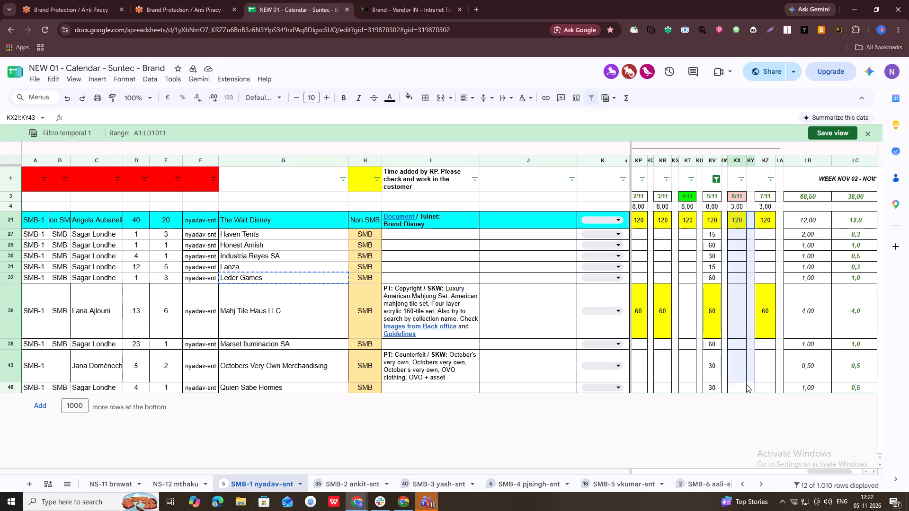
{"action": "left_click_drag", "start_coordinate": [746, 384], "coordinate": [749, 389]}
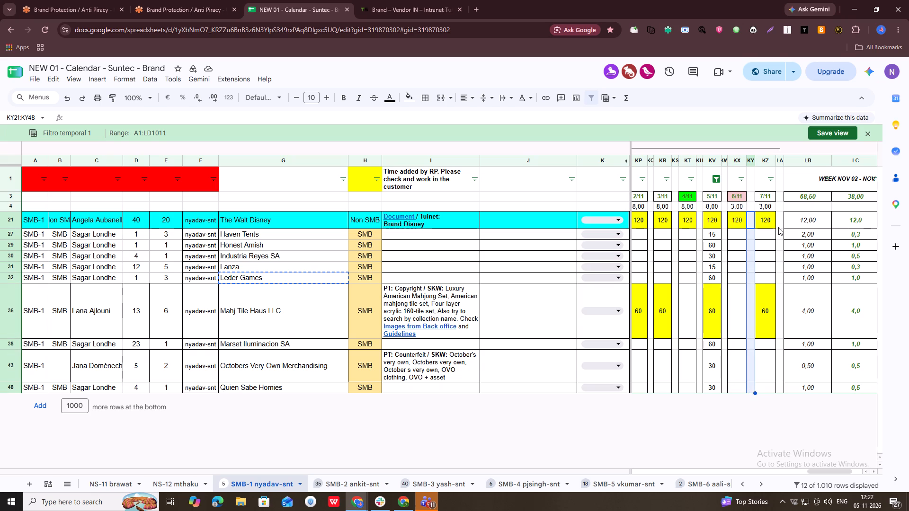
{"action": "left_click_drag", "start_coordinate": [778, 221], "coordinate": [784, 387]}
{"action": "left_click_drag", "start_coordinate": [651, 222], "coordinate": [715, 350]}
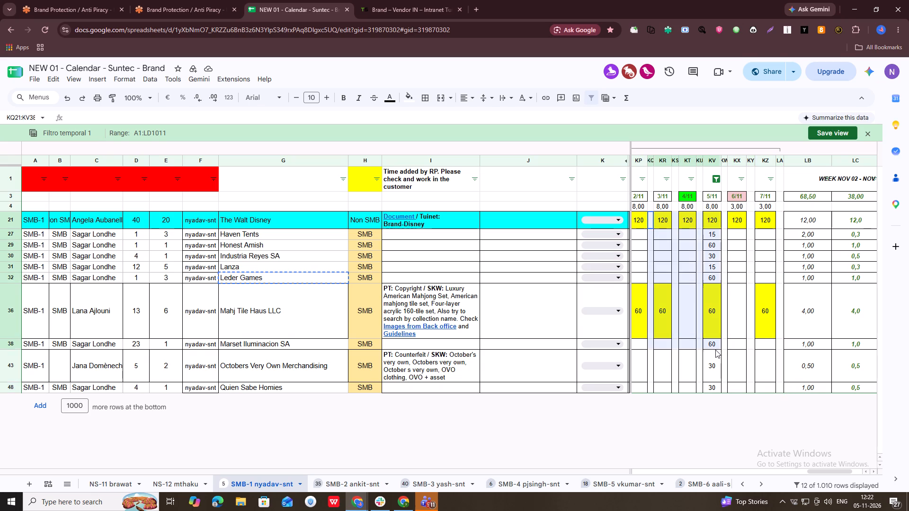
{"action": "left_click_drag", "start_coordinate": [715, 350], "coordinate": [772, 387]}
{"action": "left_click", "coordinate": [759, 361]}
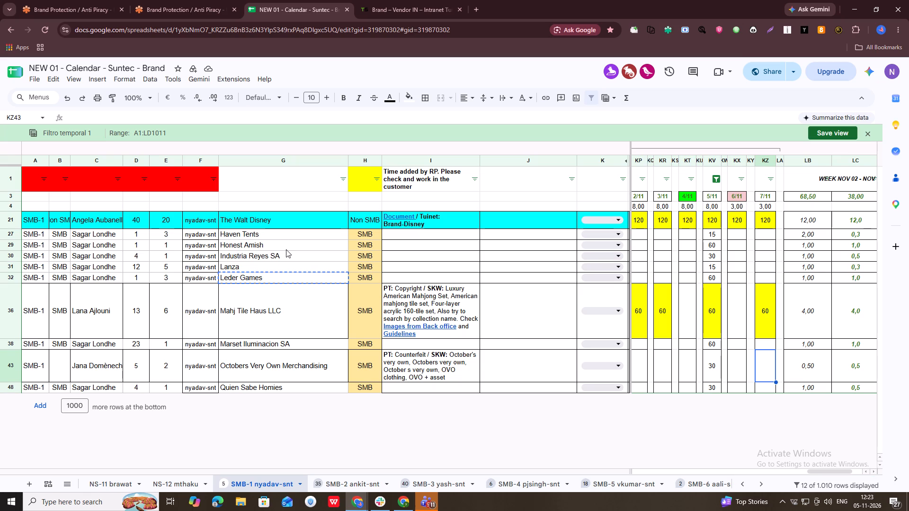
Copy the customer name Industria Reyes SA from cell G30 of the Suntec Brand calendar.
{"action": "left_click", "coordinate": [288, 389]}
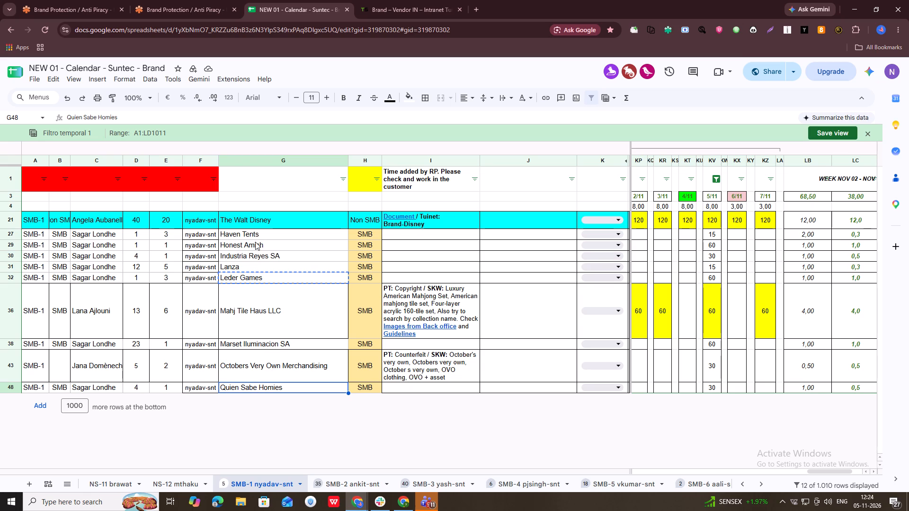
{"action": "left_click", "coordinate": [268, 344]}
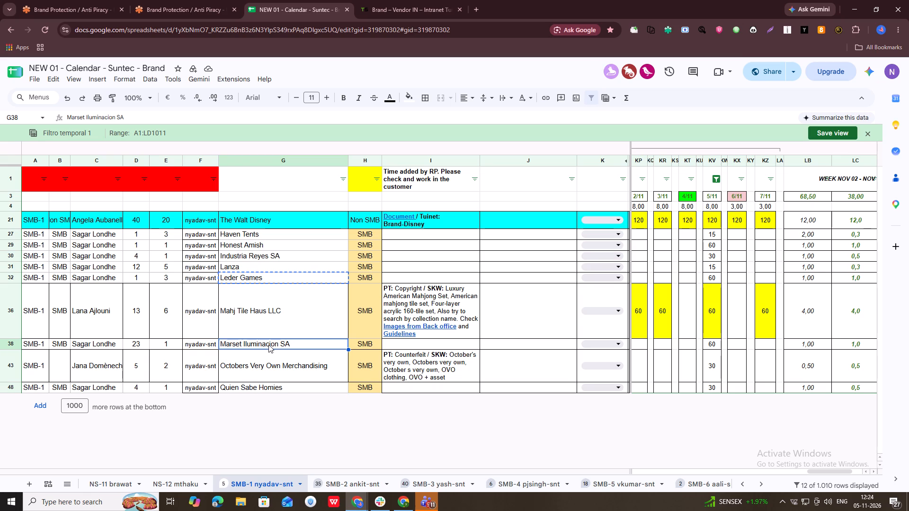
{"action": "key", "text": "Up"}
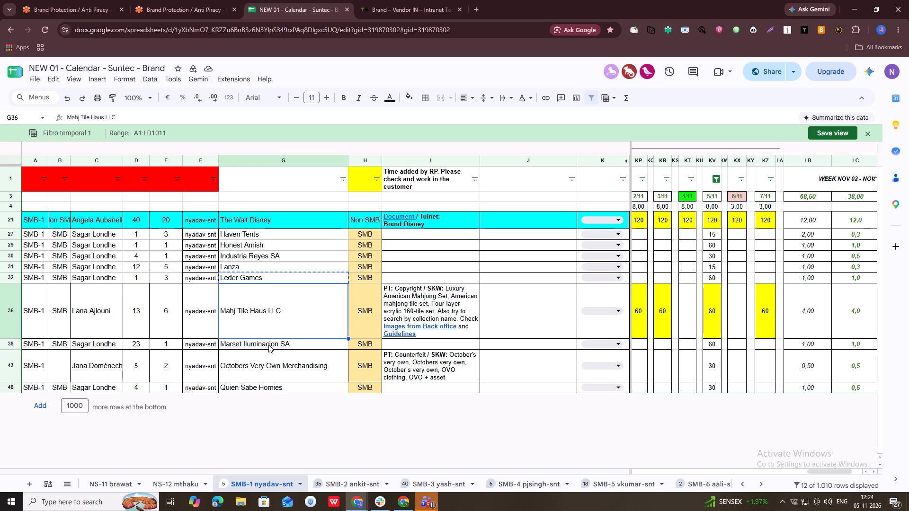
{"action": "key", "text": "Up"}
{"action": "key", "text": "Up"}
{"action": "key", "text": "Up"}
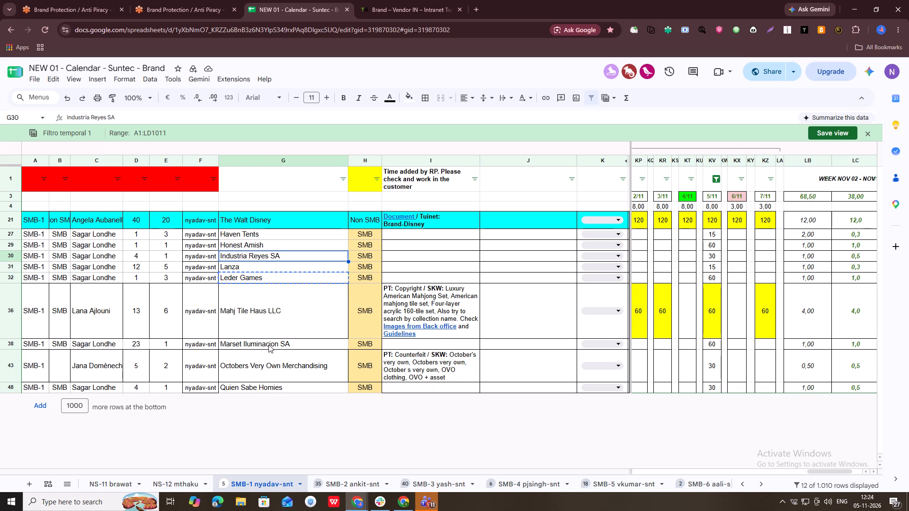
{"action": "key", "text": "ctrl+c"}
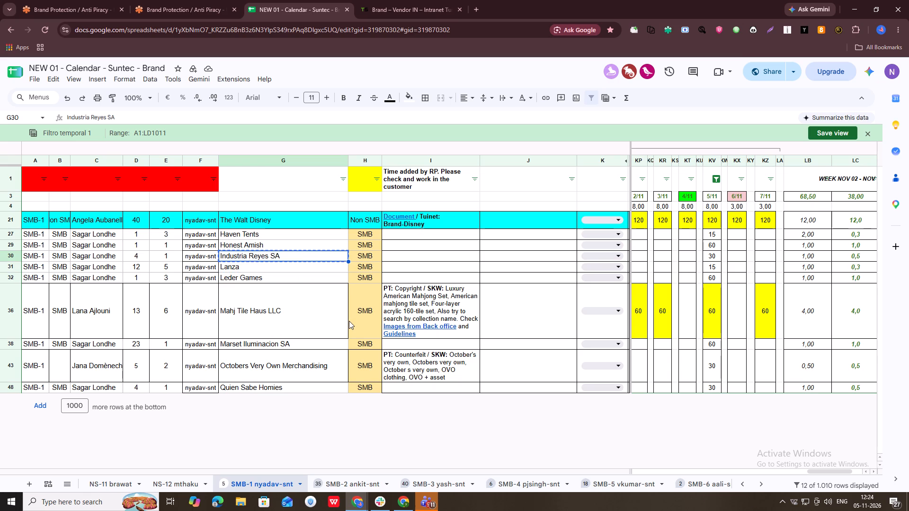
Switch to the marketplace search window and close the two Taobao Root board game results pages.
{"action": "key", "text": "alt+Tab"}
{"action": "key", "text": "alt+Tab"}
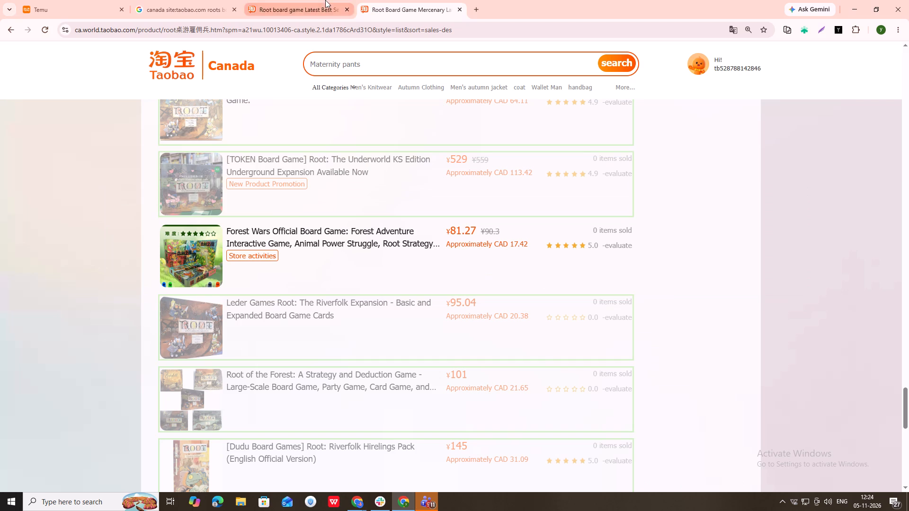
{"action": "middle_click", "coordinate": [383, 0]}
{"action": "middle_click", "coordinate": [325, 0]}
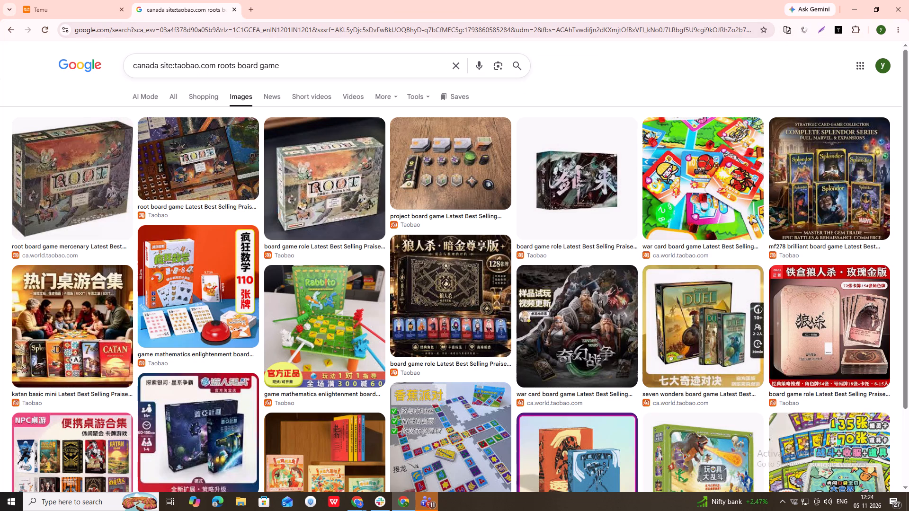
Replace the board game terms in the image search and search for canada site:taobao.com cleto reyes gloves.
{"action": "left_click_drag", "start_coordinate": [218, 66], "coordinate": [330, 67]}
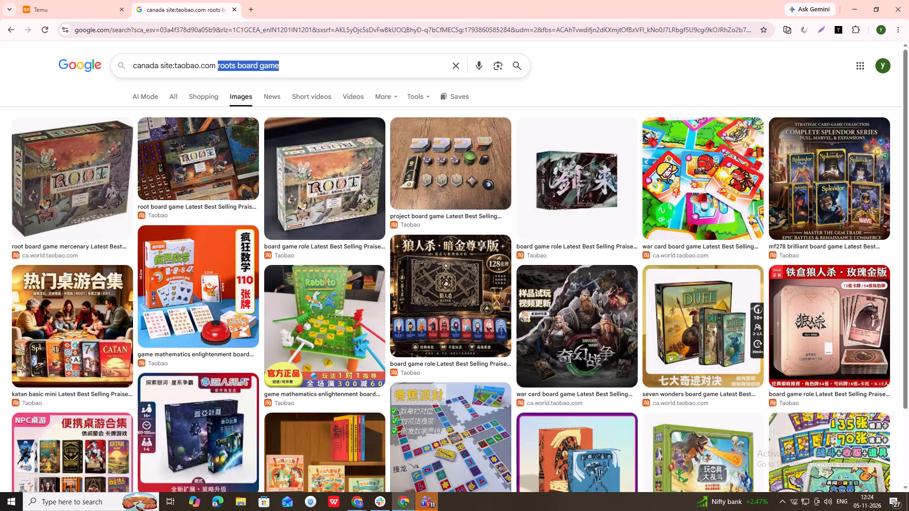
{"action": "type", "text": "cleto"}
{"action": "key", "text": "space"}
{"action": "type", "text": "reyes"}
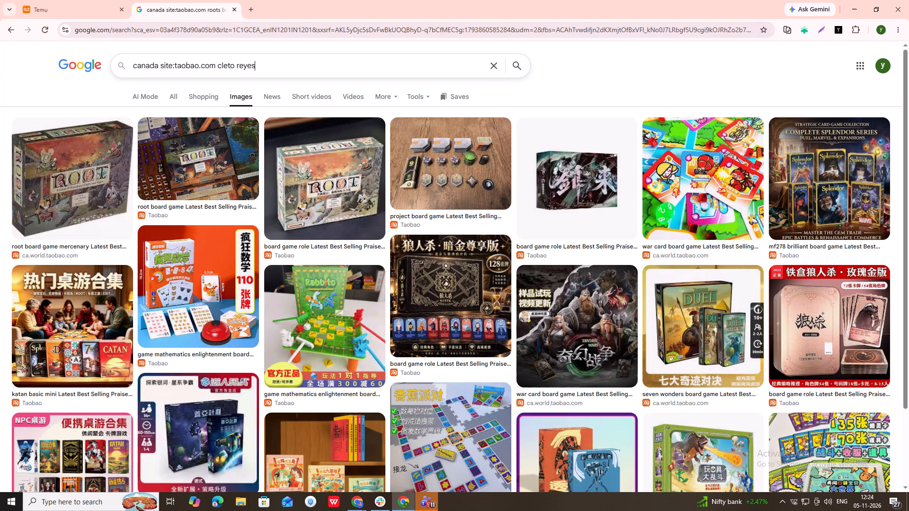
{"action": "key", "text": "space"}
{"action": "type", "text": "gloves"}
{"action": "key", "text": "Return"}
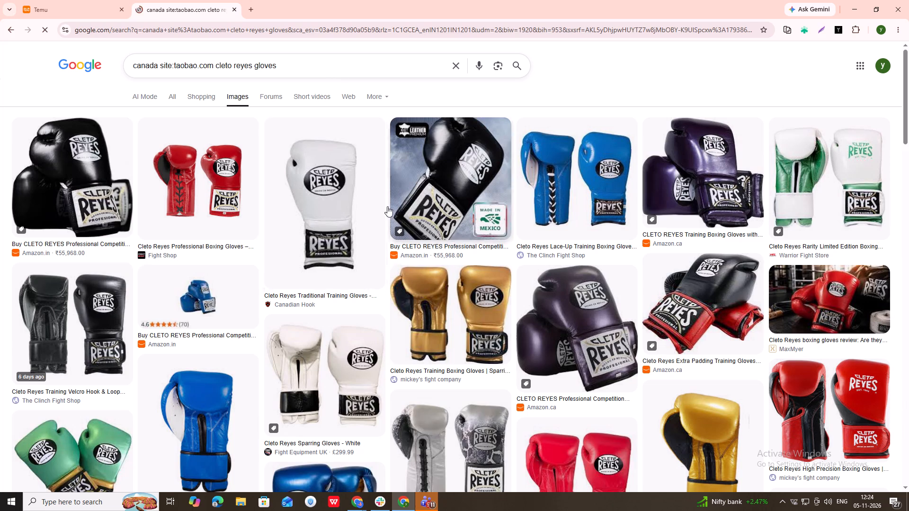
Remove gloves and canada from the image search terms and search for site:taobao.com cleto reyes.
{"action": "left_click", "coordinate": [296, 65]}
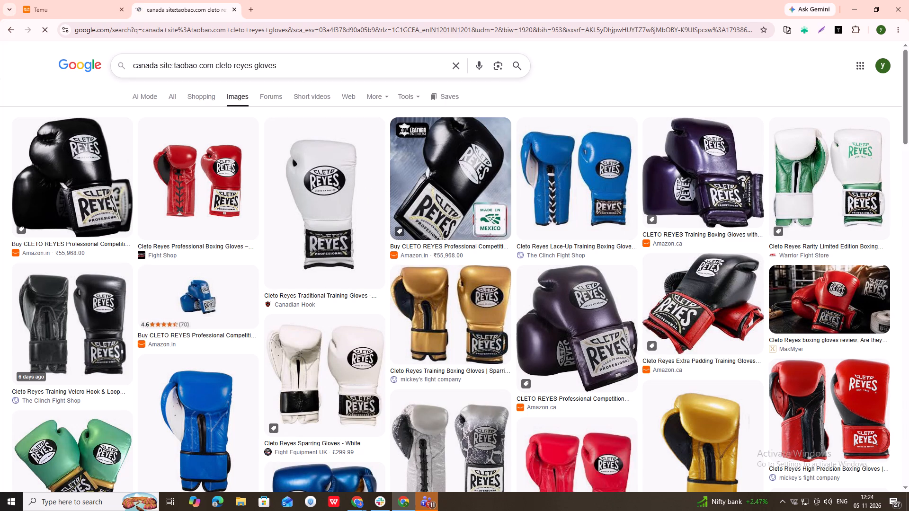
{"action": "key", "text": "BackSpace"}
{"action": "key", "text": "BackSpace"}
{"action": "key", "text": "BackSpace"}
{"action": "key", "text": "BackSpace"}
{"action": "key", "text": "BackSpace"}
{"action": "key", "text": "BackSpace"}
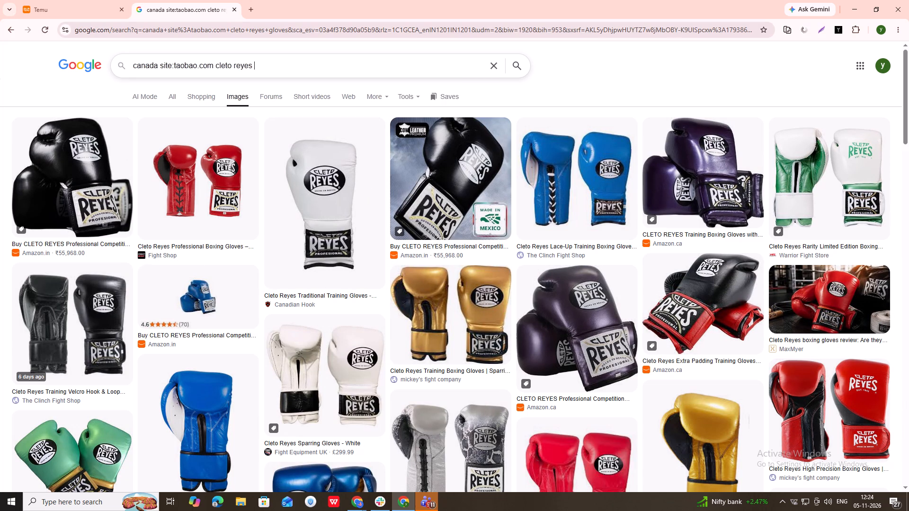
{"action": "key", "text": "Return"}
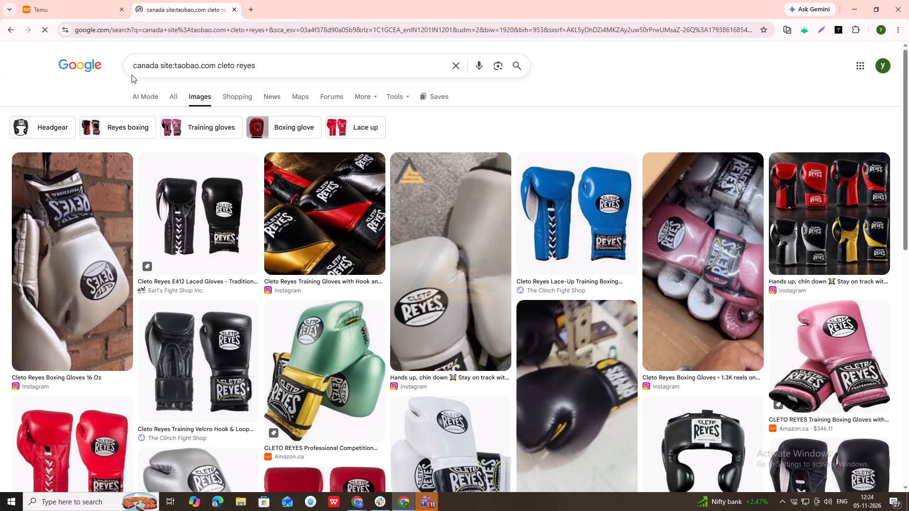
{"action": "double_click", "coordinate": [146, 66]}
{"action": "key", "text": "BackSpace"}
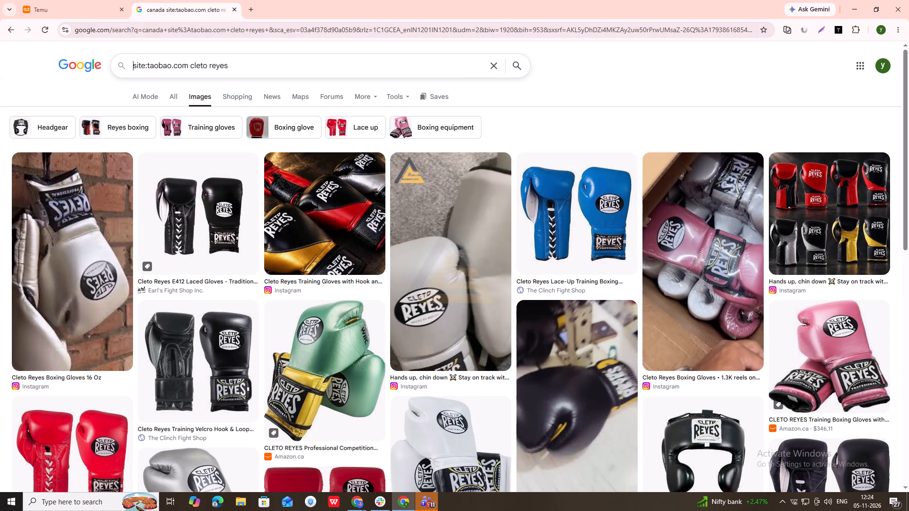
{"action": "key", "text": "Return"}
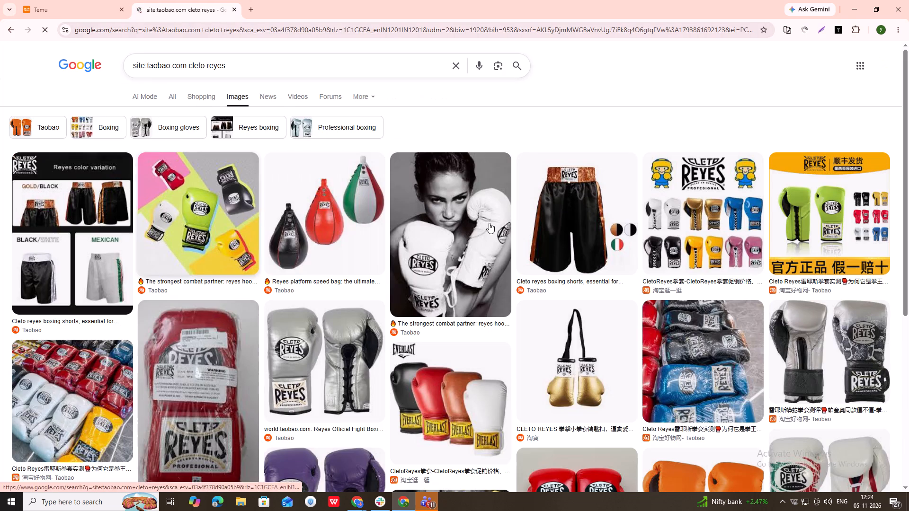
Start a RedPoints IPR Plugin Detection task for customer Industria Reyes SA with contract IPR Contract 226 and asset Equipment.
{"action": "left_click", "coordinate": [803, 30]}
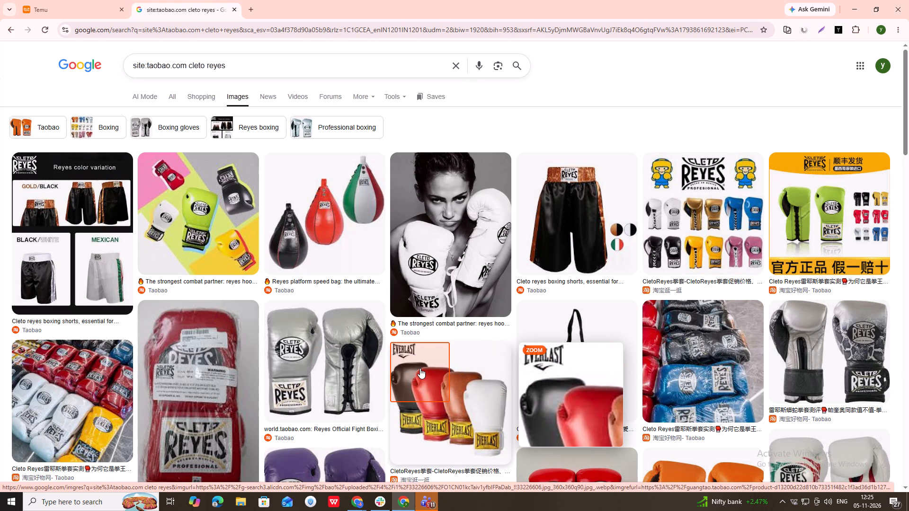
{"action": "left_click_drag", "start_coordinate": [480, 67], "coordinate": [562, 68]}
{"action": "left_click", "coordinate": [567, 268]}
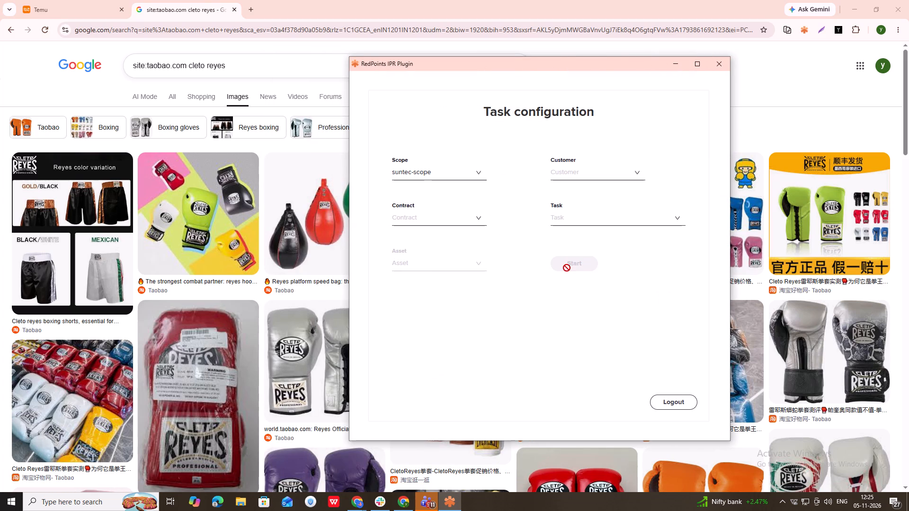
{"action": "left_click", "coordinate": [564, 174]}
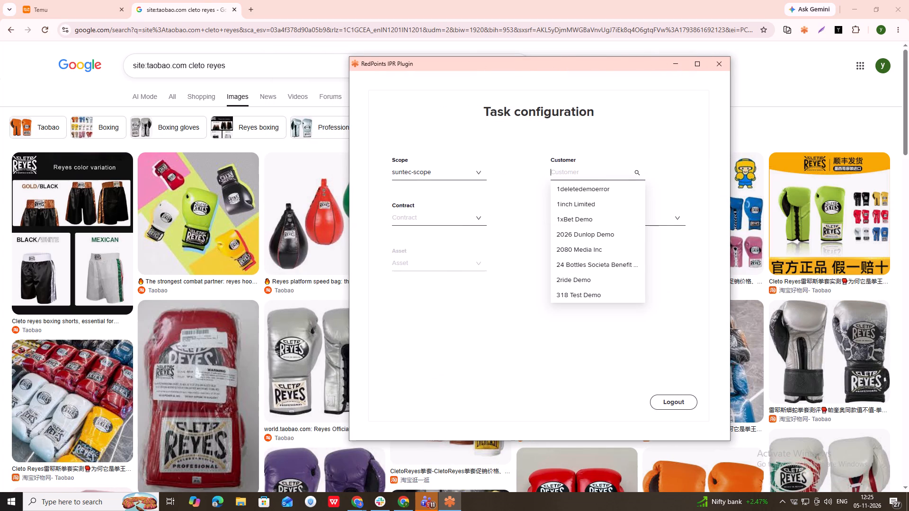
{"action": "key", "text": "ctrl+v"}
{"action": "left_click", "coordinate": [573, 189]}
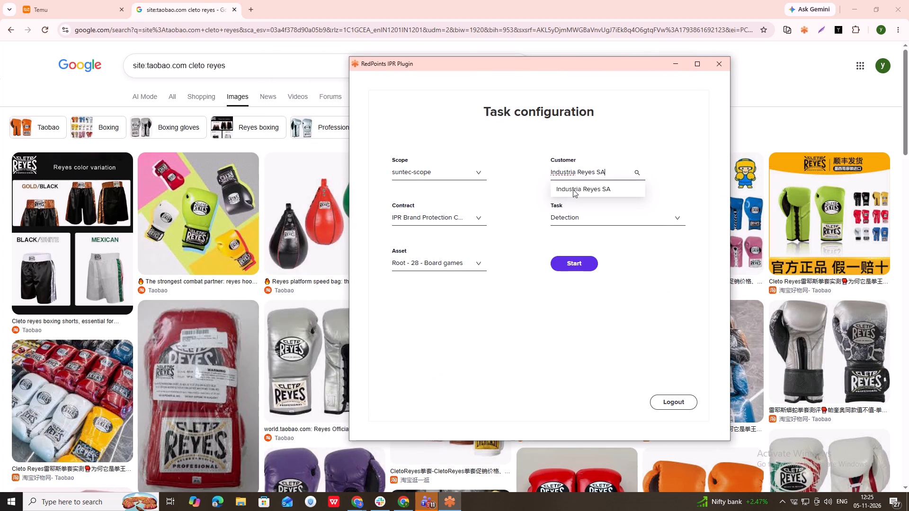
{"action": "left_click", "coordinate": [442, 222]}
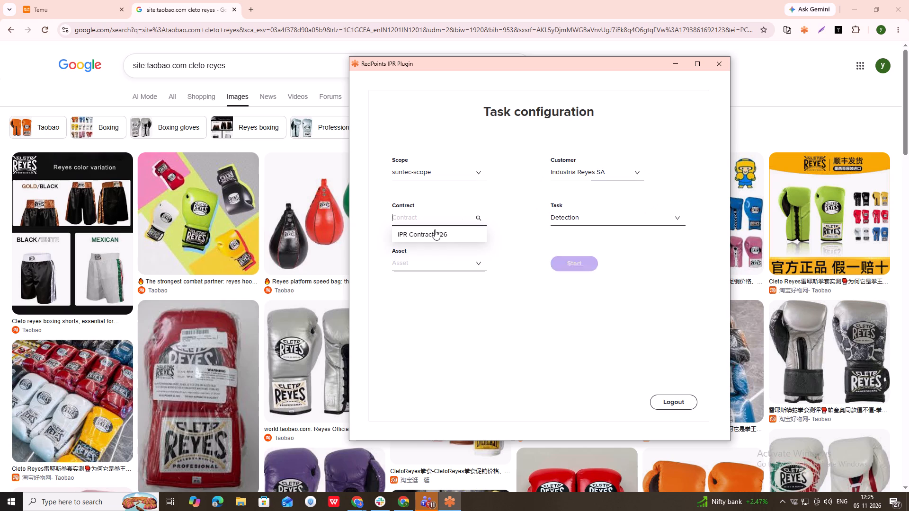
{"action": "left_click", "coordinate": [435, 237]}
{"action": "left_click", "coordinate": [435, 266]}
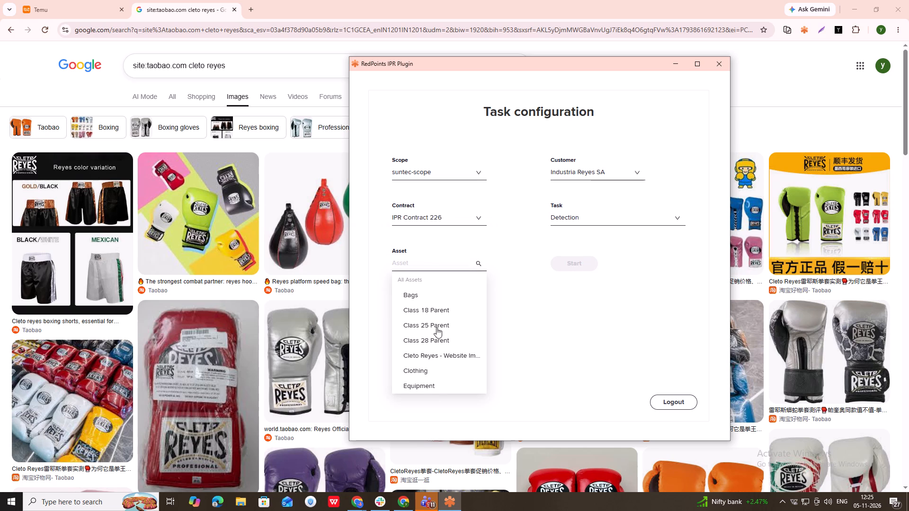
{"action": "left_click", "coordinate": [425, 385]}
{"action": "left_click", "coordinate": [563, 267]}
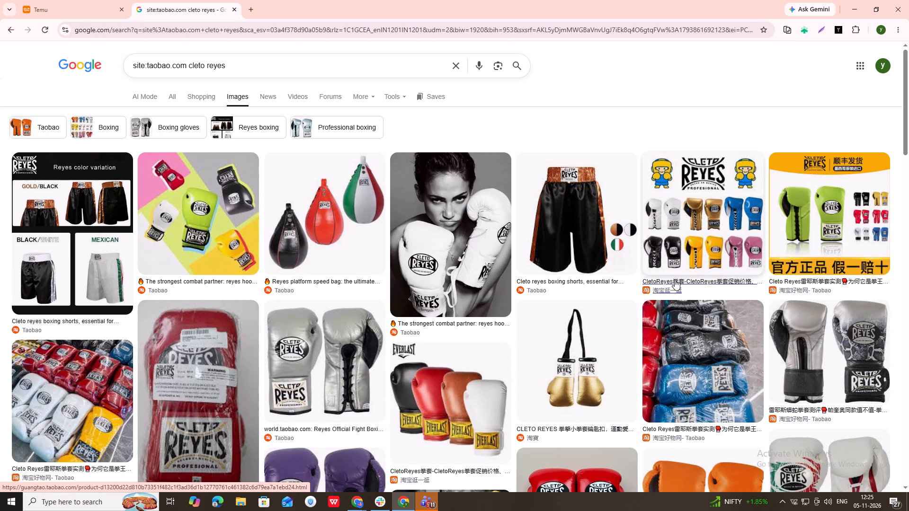
Open the Taobao Top 100 results for 拳击不求人reyes and 雷耶斯 in separate background tabs.
{"action": "scroll", "coordinate": [675, 280], "scroll_direction": "down", "scroll_amount": 4}
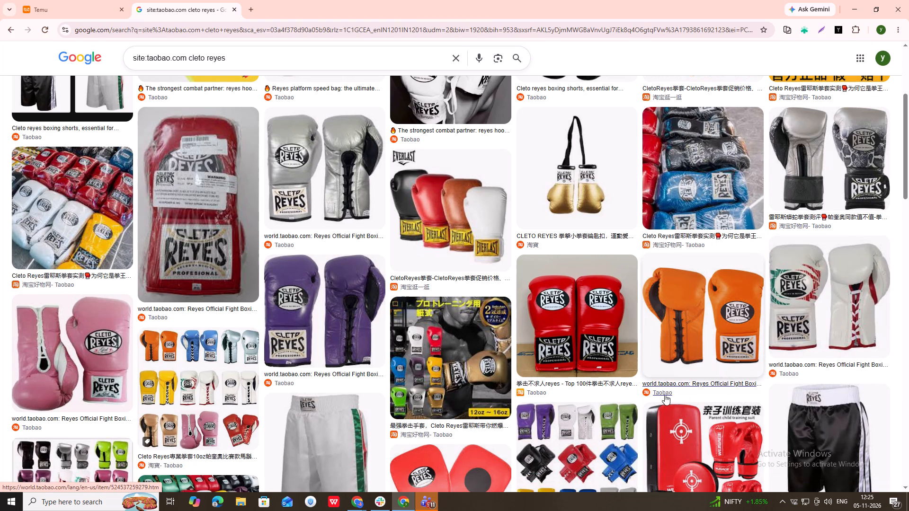
{"action": "middle_click", "coordinate": [534, 383]}
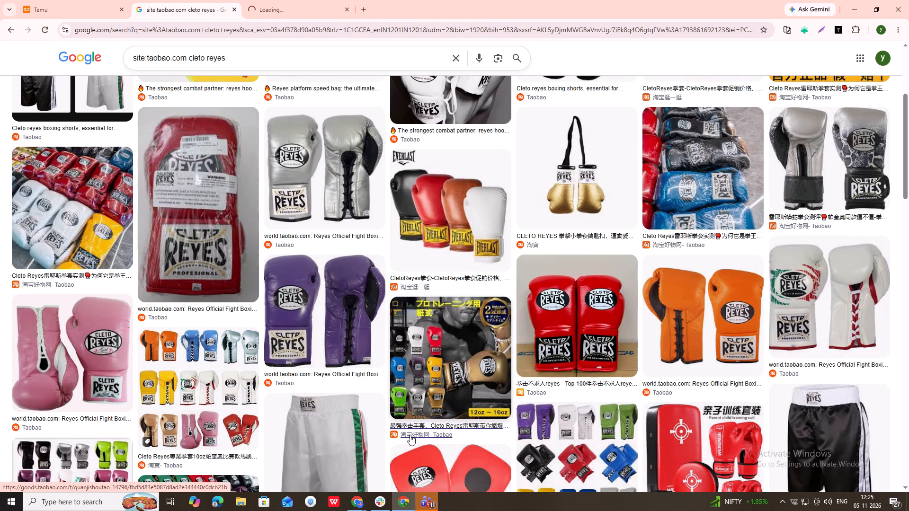
{"action": "scroll", "coordinate": [419, 423], "scroll_direction": "down", "scroll_amount": 2}
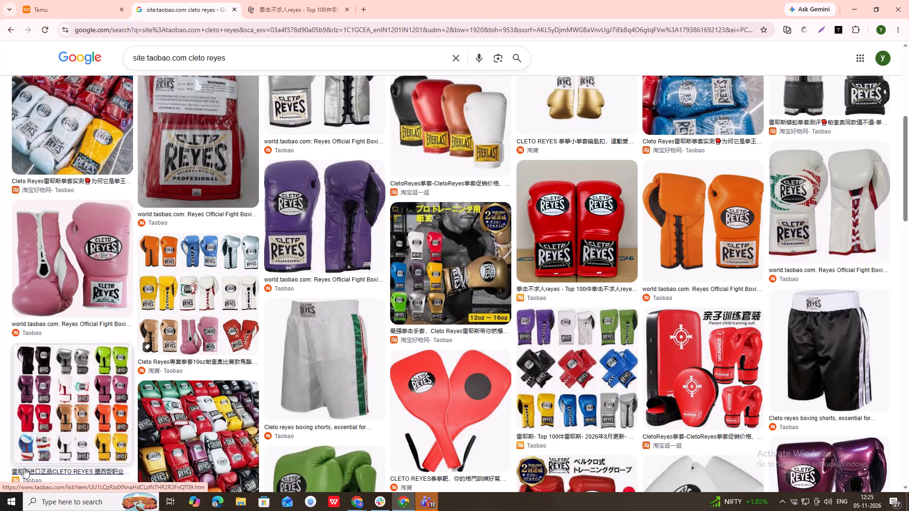
{"action": "scroll", "coordinate": [293, 380], "scroll_direction": "down", "scroll_amount": 4}
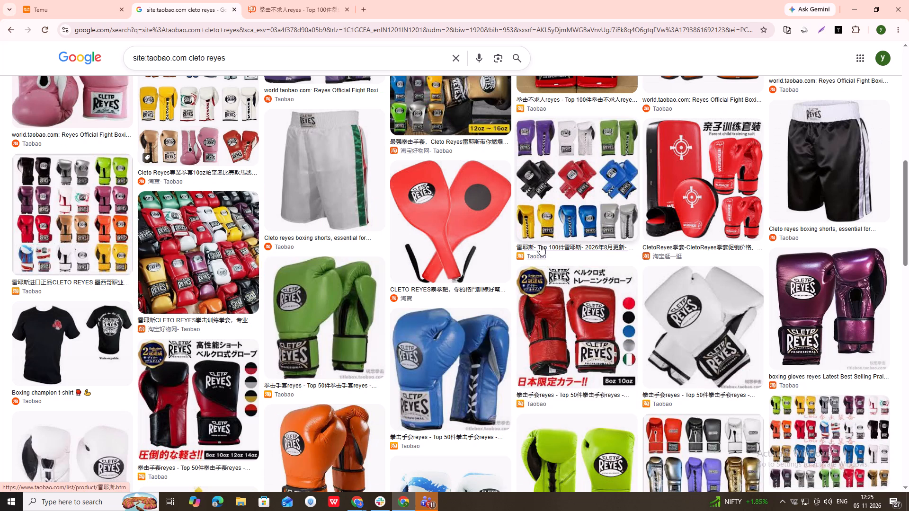
{"action": "middle_click", "coordinate": [539, 247]}
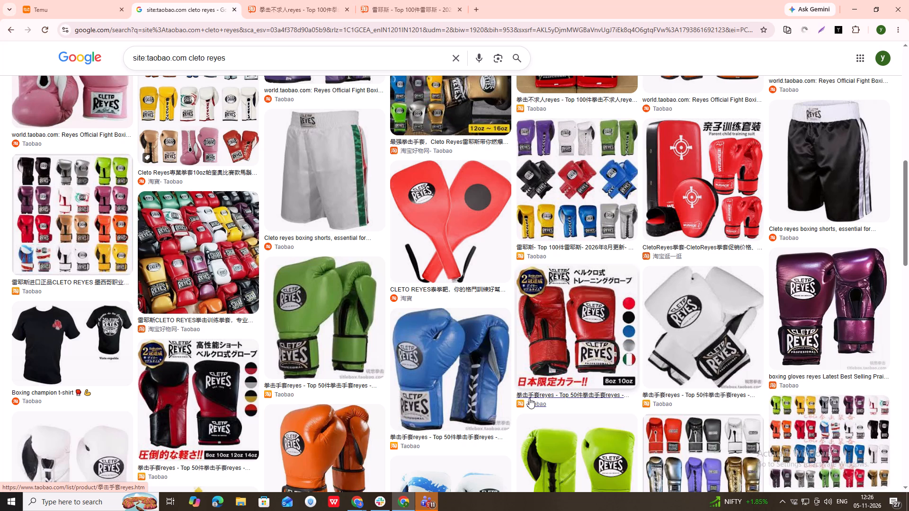
Show the 拳击不求人reyes Taobao results page in list view.
{"action": "left_click", "coordinate": [323, 0]}
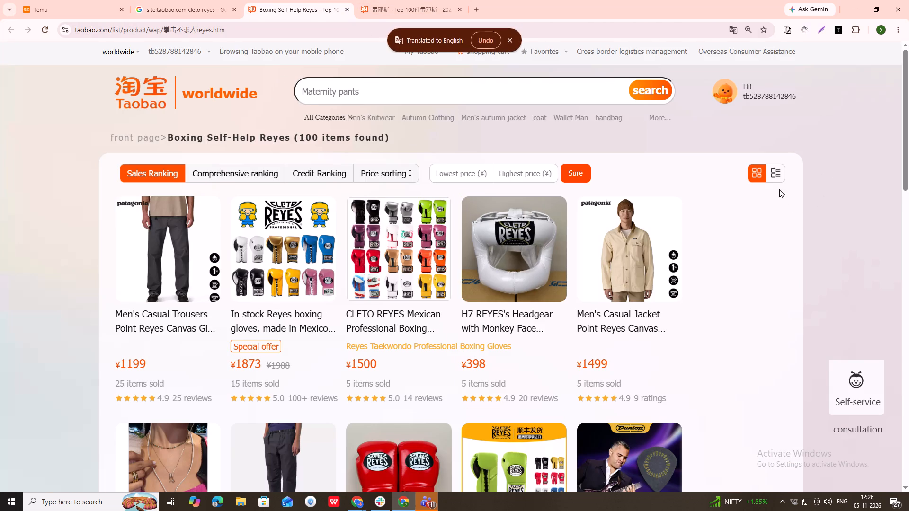
{"action": "left_click", "coordinate": [779, 176]}
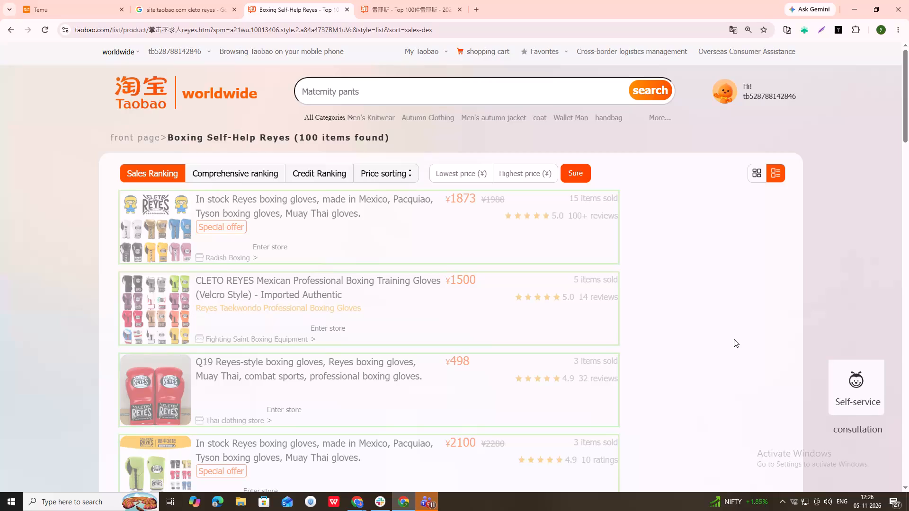
Copy the link of Hongzhong Outdoor Fitness's Q19 Reyes style boxing gloves and paste it into cell C104739 of Manual Detection Records.
{"action": "scroll", "coordinate": [374, 452], "scroll_direction": "down", "scroll_amount": 3}
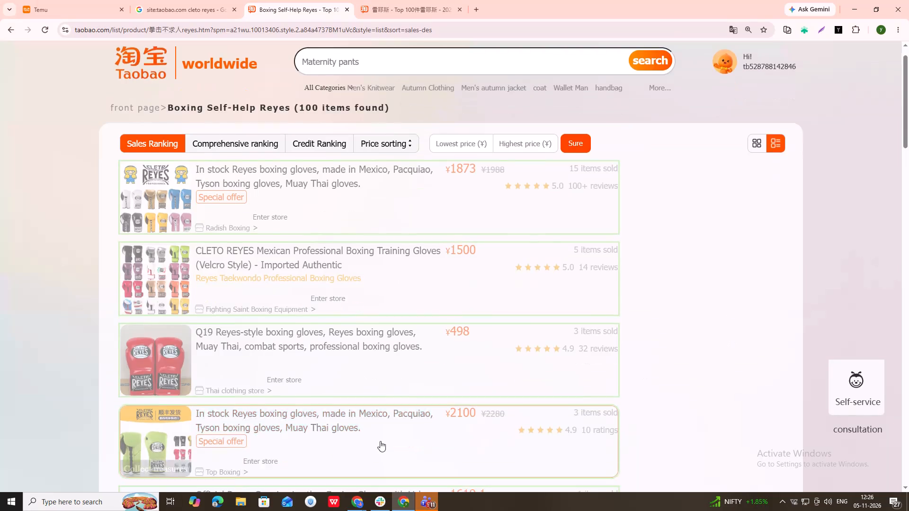
{"action": "scroll", "coordinate": [380, 441], "scroll_direction": "down", "scroll_amount": 4}
{"action": "scroll", "coordinate": [427, 409], "scroll_direction": "down", "scroll_amount": 2}
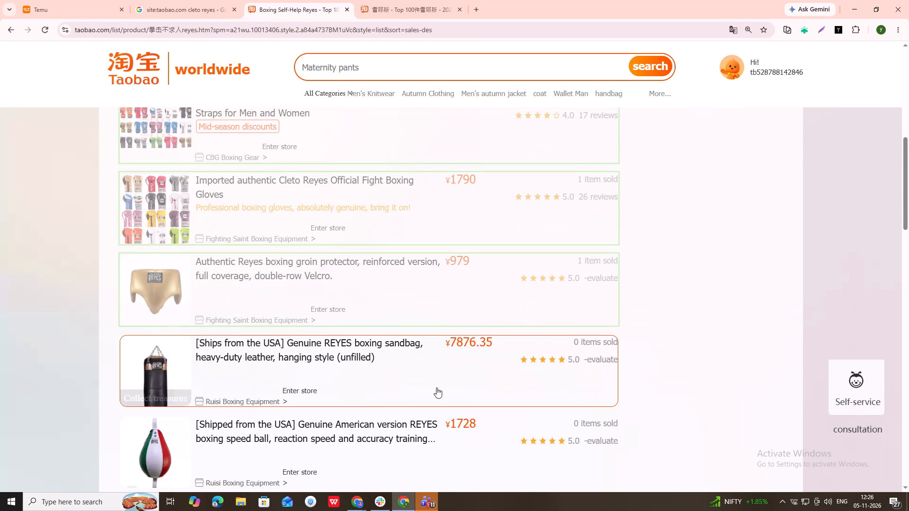
{"action": "scroll", "coordinate": [480, 367], "scroll_direction": "down", "scroll_amount": 10}
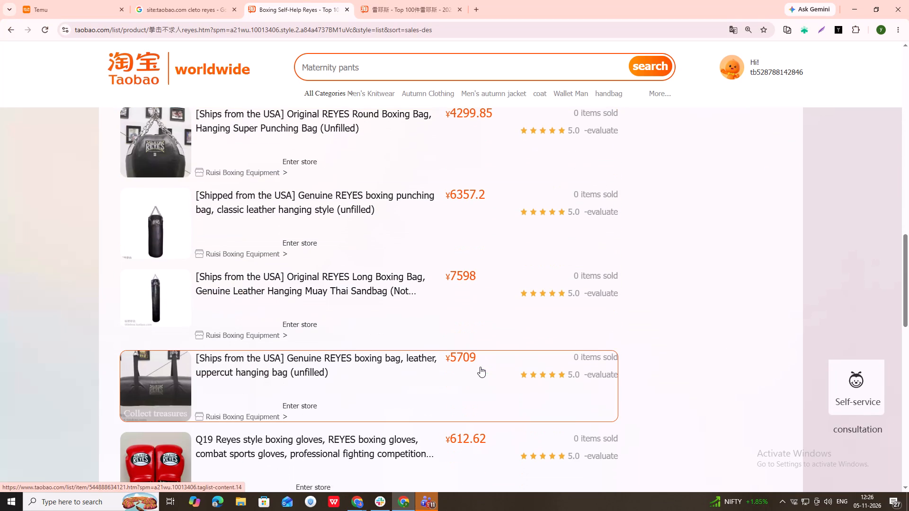
{"action": "scroll", "coordinate": [480, 367], "scroll_direction": "down", "scroll_amount": 4}
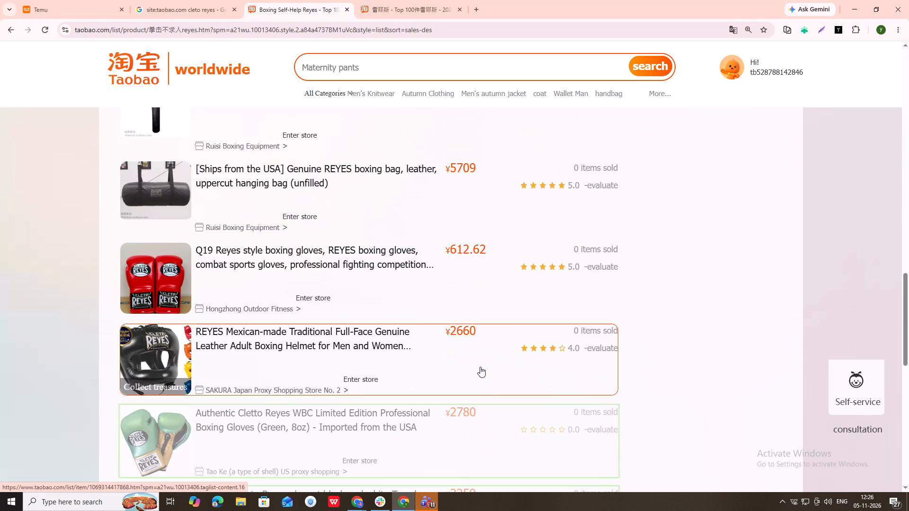
{"action": "right_click", "coordinate": [323, 270]}
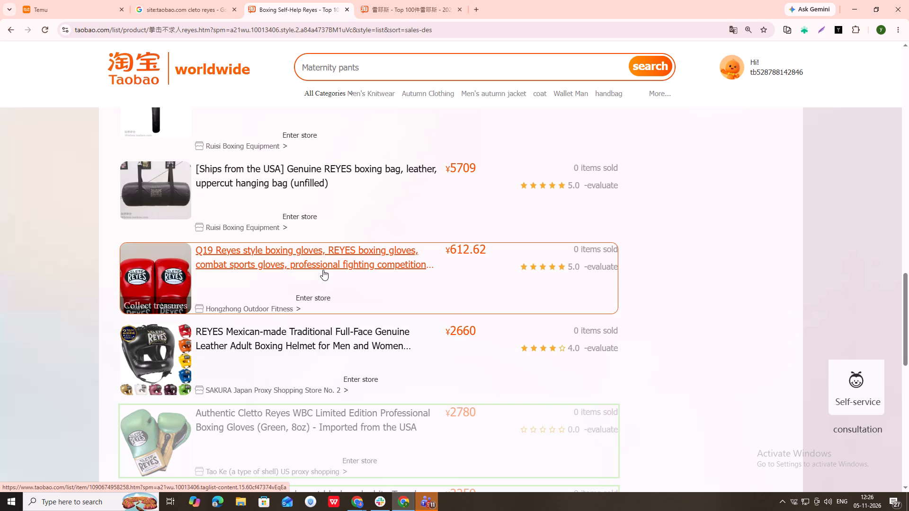
{"action": "left_click", "coordinate": [343, 372]}
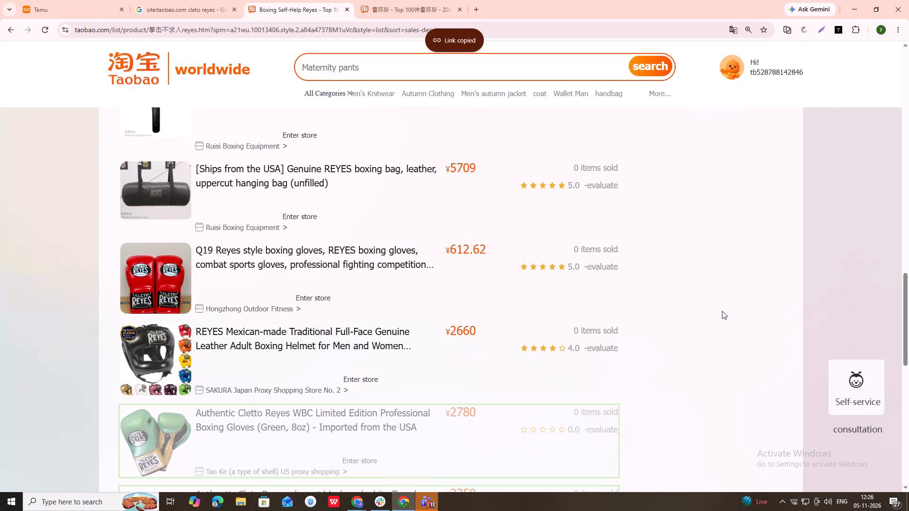
{"action": "key", "text": "alt+Tab"}
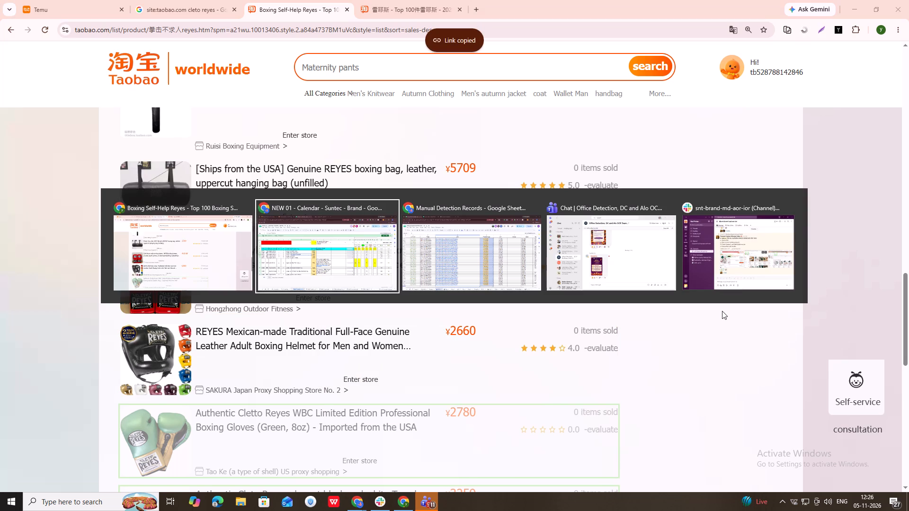
{"action": "key", "text": "alt+Tab"}
{"action": "key", "text": "Down"}
{"action": "key", "text": "ctrl+v"}
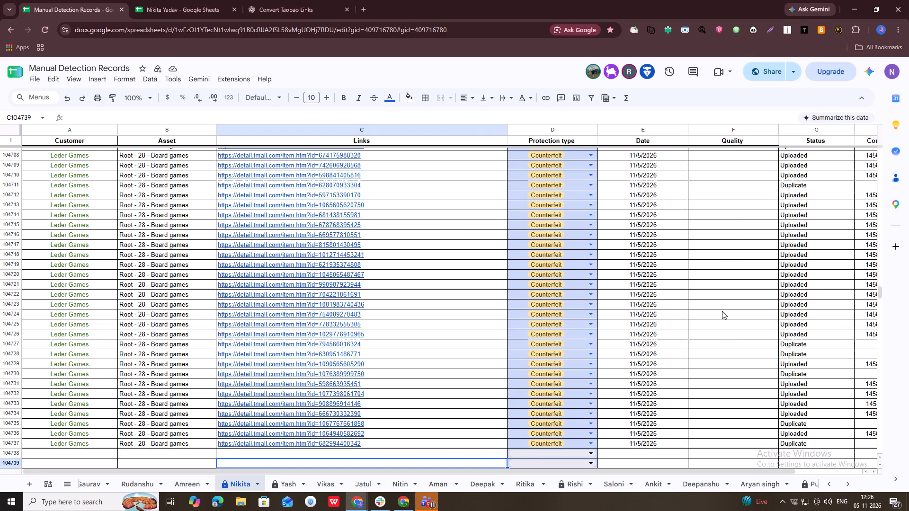
Enter equipment as the asset in cell B104739 beside the pasted gloves link.
{"action": "key", "text": "Left"}
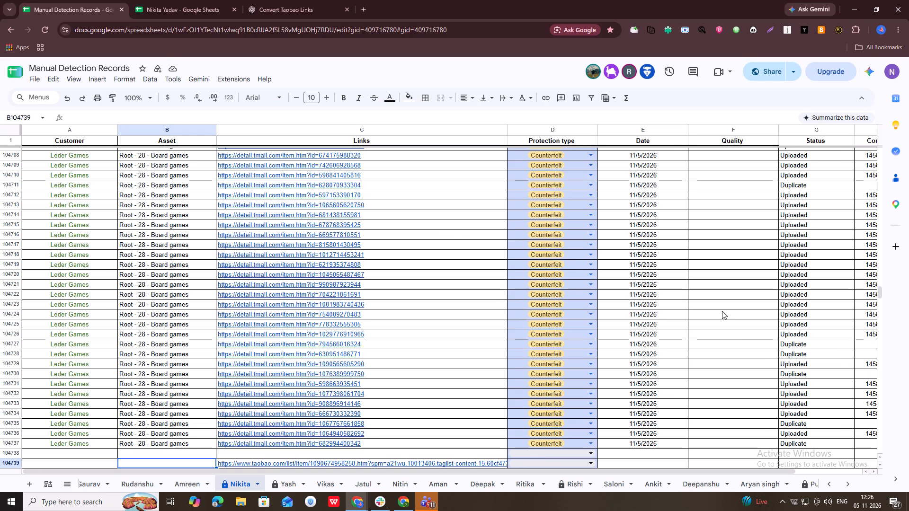
{"action": "key", "text": "e"}
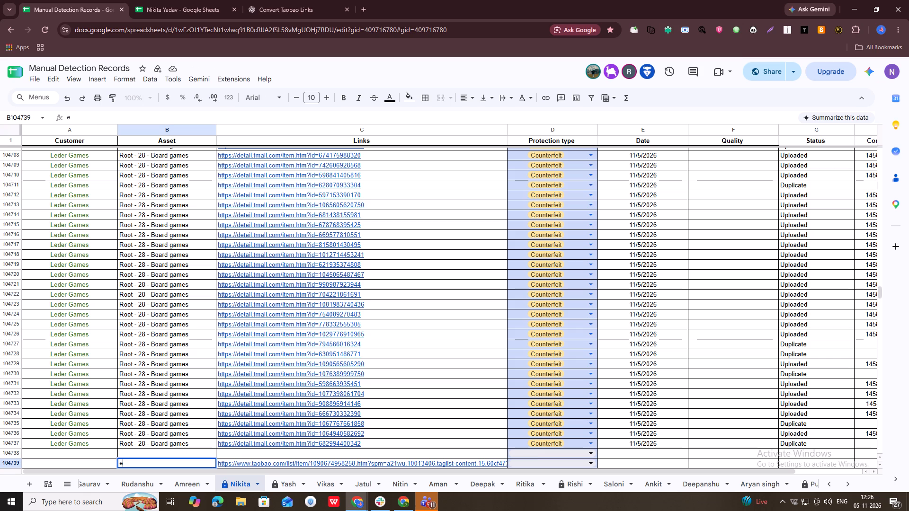
{"action": "type", "text": "quipment"}
{"action": "key", "text": "Left"}
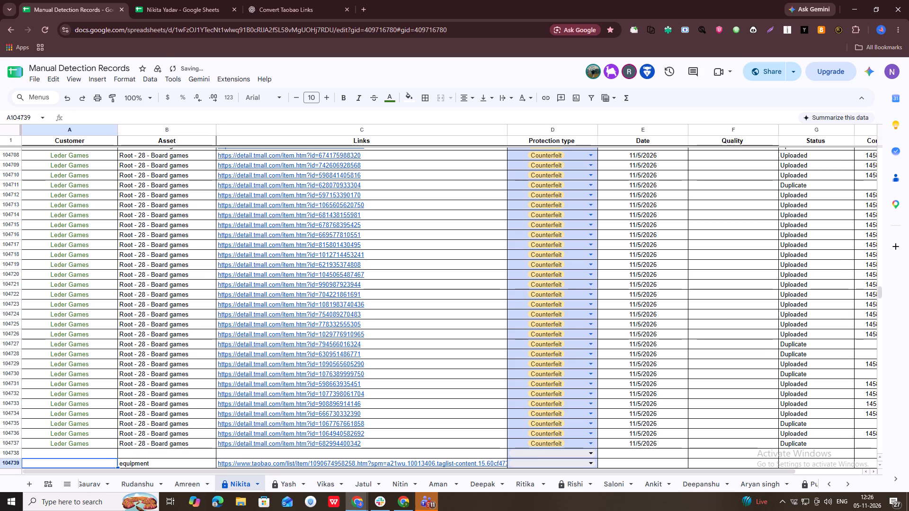
Copy the Counterfeit protection type and 11/5/2026 date from row 104737 into row 104739.
{"action": "key", "text": "Right"}
{"action": "key", "text": "Right"}
{"action": "key", "text": "Right"}
{"action": "key", "text": "ctrl+Up"}
{"action": "key", "text": "shift+Right"}
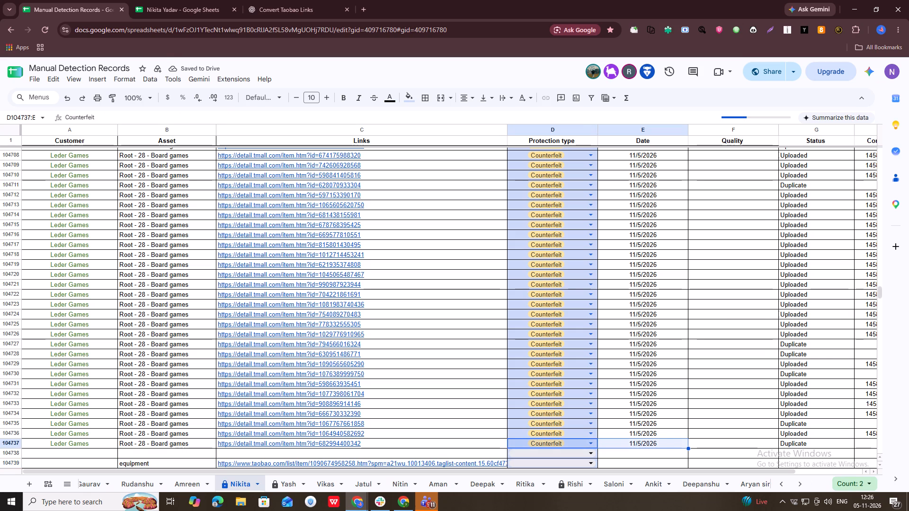
{"action": "key", "text": "ctrl+c"}
{"action": "key", "text": "Down"}
{"action": "key", "text": "Down"}
{"action": "key", "text": "ctrl+v"}
{"action": "key", "text": "Down"}
{"action": "key", "text": "Left"}
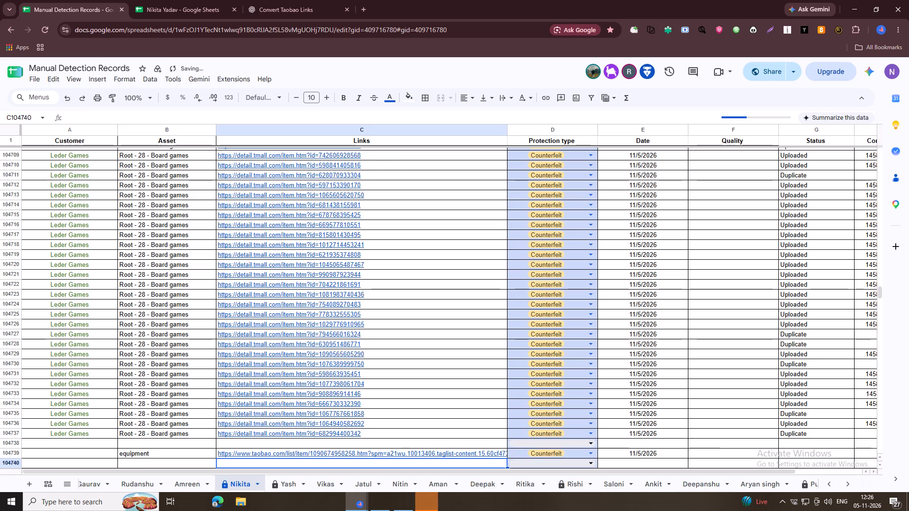
Copy the link of the REYES Mexican-made full-face boxing helmet and paste it into cell C104740 of Manual Detection Records.
{"action": "key", "text": "alt+Tab"}
{"action": "key", "text": "Down"}
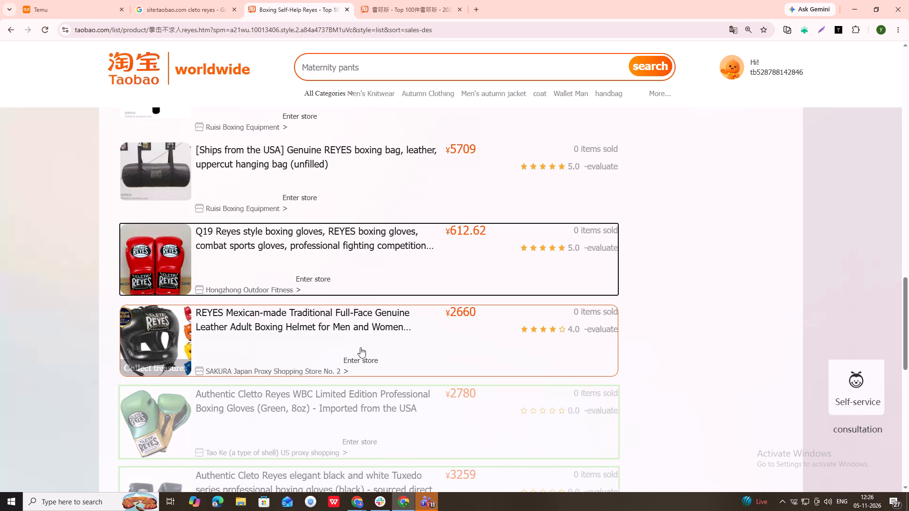
{"action": "right_click", "coordinate": [361, 347]}
{"action": "left_click", "coordinate": [391, 292]}
{"action": "key", "text": "alt+Tab"}
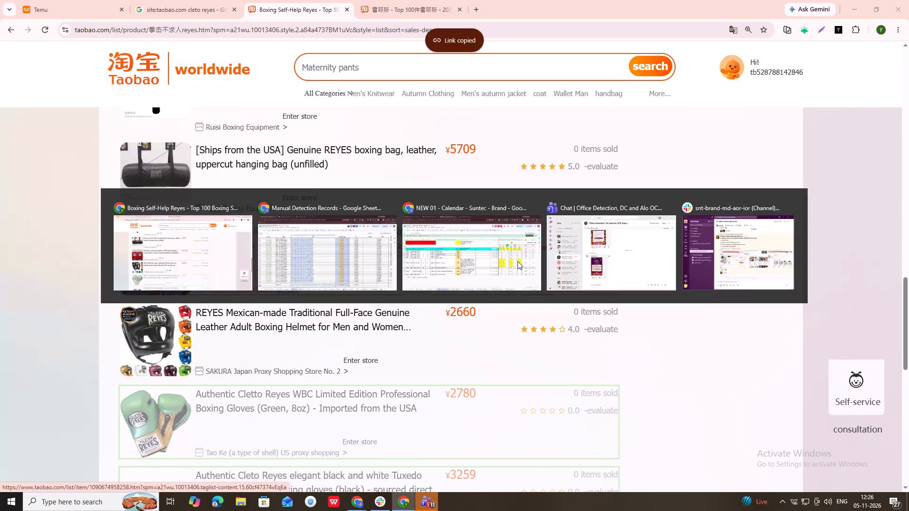
{"action": "key", "text": "ctrl+v"}
{"action": "key", "text": "Down"}
Copy the link of the Amerikaya Limited Edition Reyes White x Gold boxing gloves E-608 and paste it into cell C104741 of Manual Detection Records.
{"action": "key", "text": "alt+Tab"}
{"action": "key", "text": "Down"}
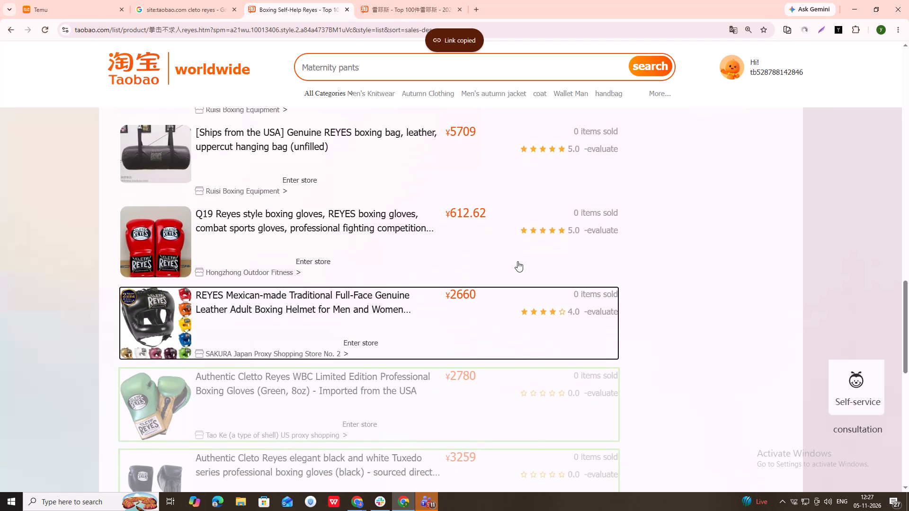
{"action": "scroll", "coordinate": [548, 310], "scroll_direction": "down", "scroll_amount": 5}
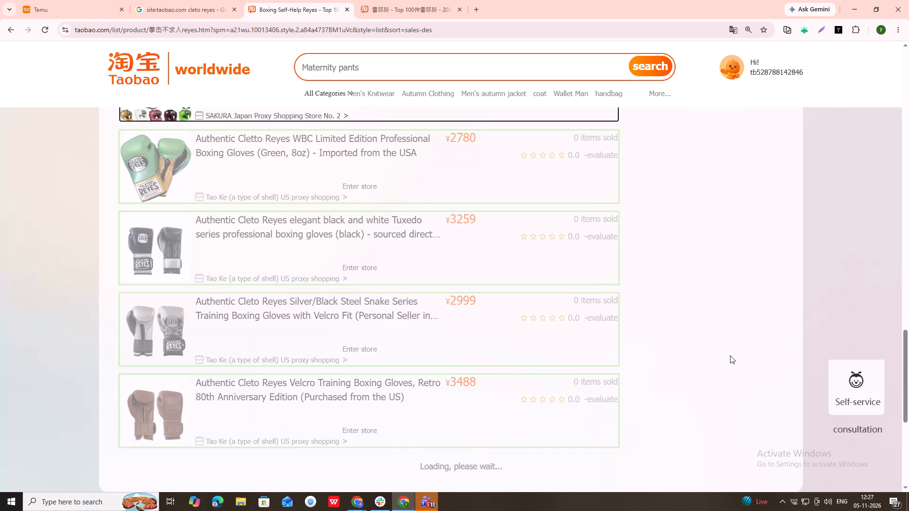
{"action": "key", "text": "Down"}
{"action": "key", "text": "Down"}
{"action": "key", "text": "Down"}
{"action": "key", "text": "Down"}
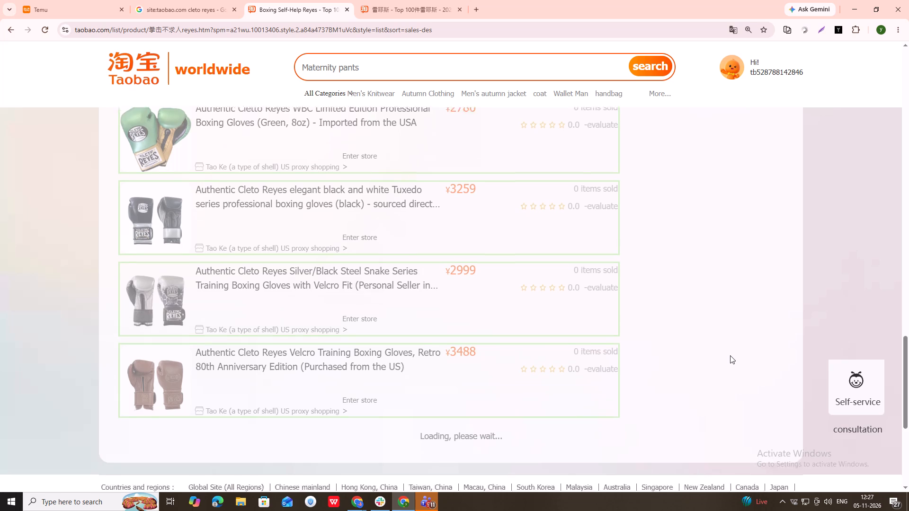
{"action": "key", "text": "Down"}
{"action": "key", "text": "Down"}
{"action": "key", "text": "Down"}
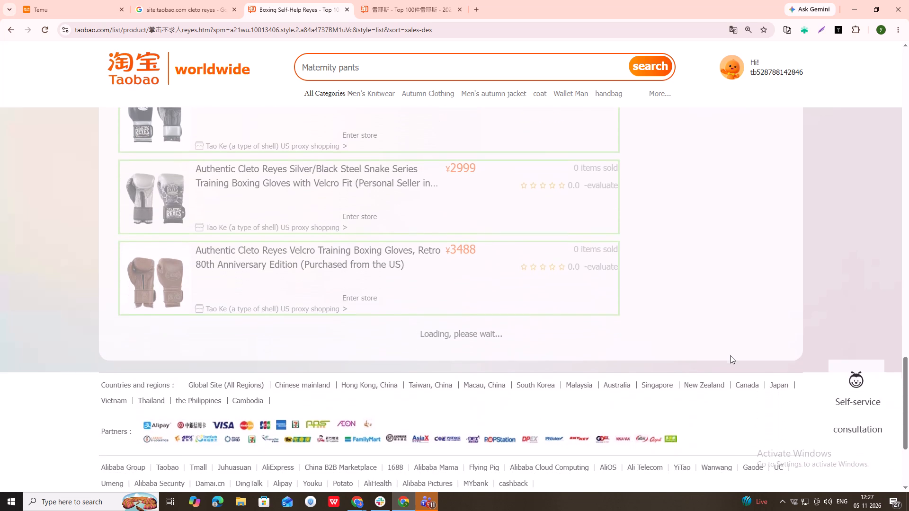
{"action": "key", "text": "Down"}
{"action": "key", "text": "Down"}
{"action": "key", "text": "Down"}
{"action": "key", "text": "Down"}
{"action": "key", "text": "Down"}
{"action": "key", "text": "Down"}
{"action": "key", "text": "Down"}
{"action": "key", "text": "Down"}
{"action": "key", "text": "Down"}
{"action": "key", "text": "Down"}
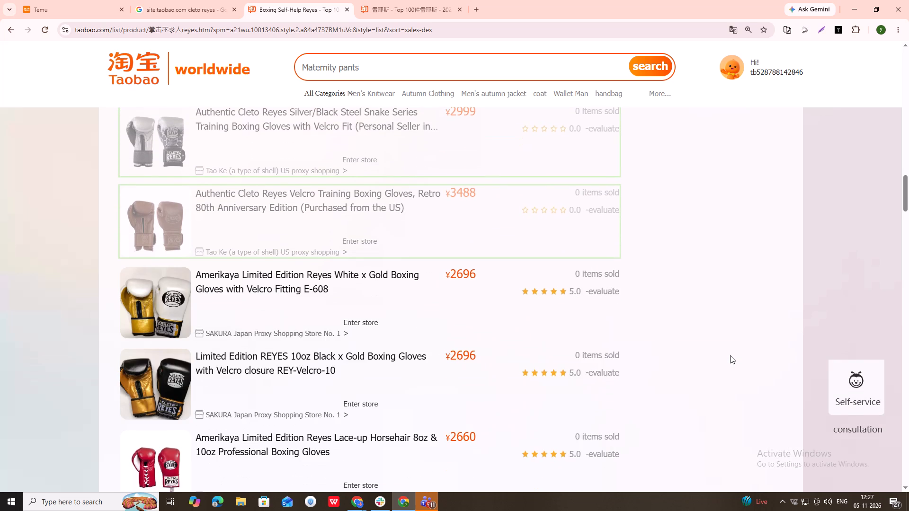
{"action": "key", "text": "Down"}
{"action": "key", "text": "Down"}
{"action": "key", "text": "Down"}
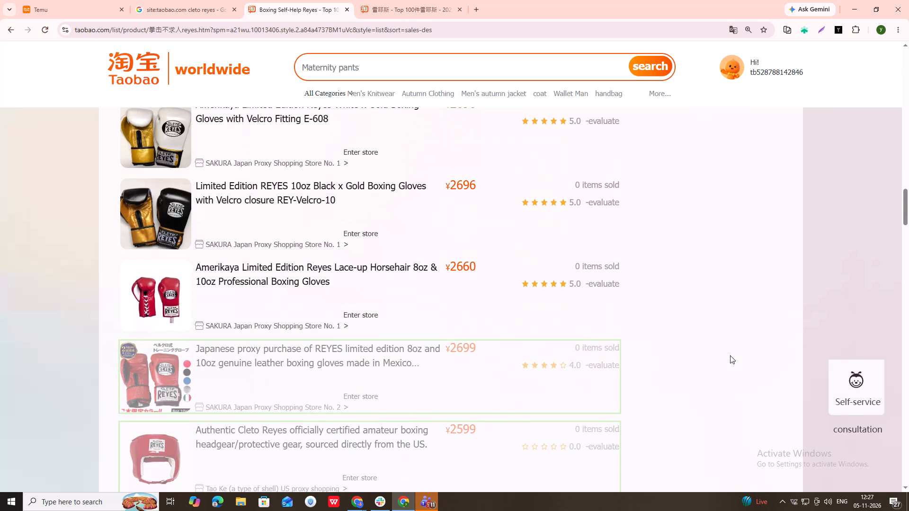
{"action": "right_click", "coordinate": [346, 141]}
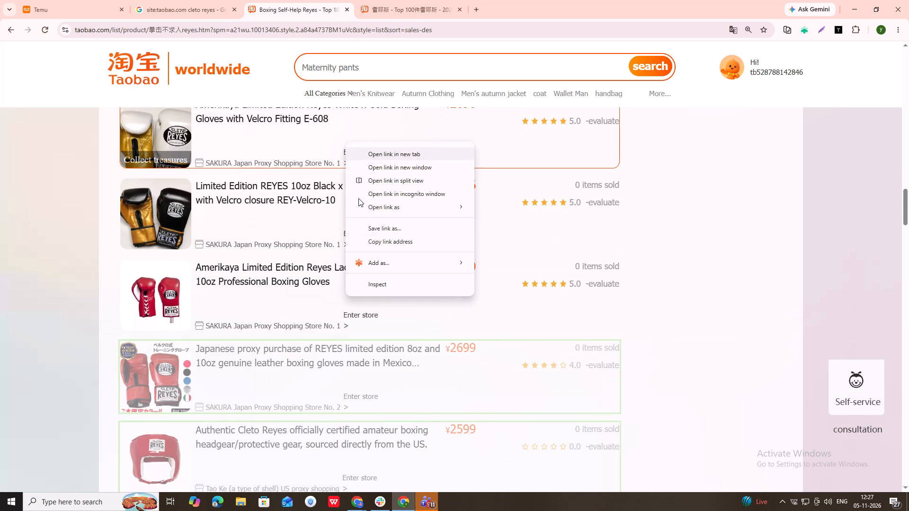
{"action": "left_click", "coordinate": [368, 244]}
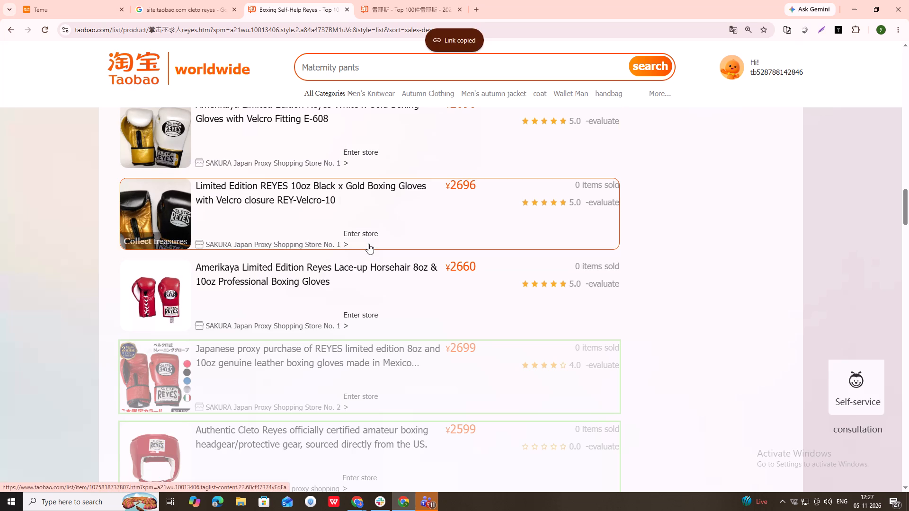
{"action": "key", "text": "alt+Tab"}
{"action": "key", "text": "ctrl+v"}
{"action": "key", "text": "Down"}
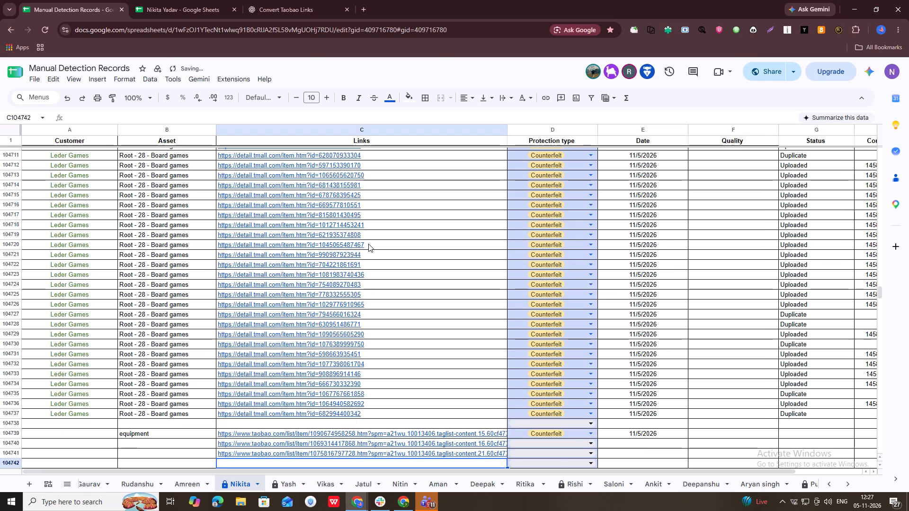
Copy the link of the Limited Edition REYES 10oz Black x Gold gloves REY-Velcro-10 and paste it into cell C104742 of Manual Detection Records.
{"action": "key", "text": "alt+Tab"}
{"action": "key", "text": "Down"}
{"action": "right_click", "coordinate": [337, 204]}
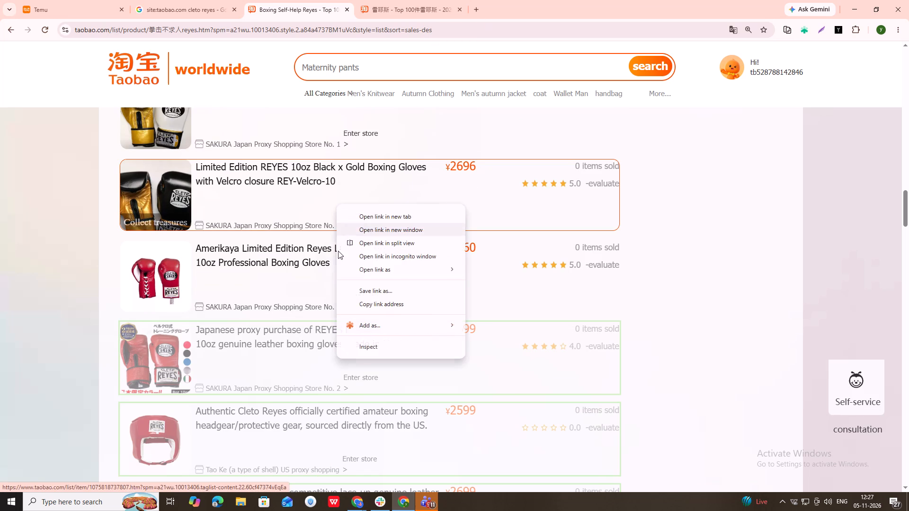
{"action": "left_click", "coordinate": [354, 306]}
{"action": "key", "text": "alt+Tab"}
{"action": "key", "text": "ctrl+v"}
{"action": "key", "text": "Down"}
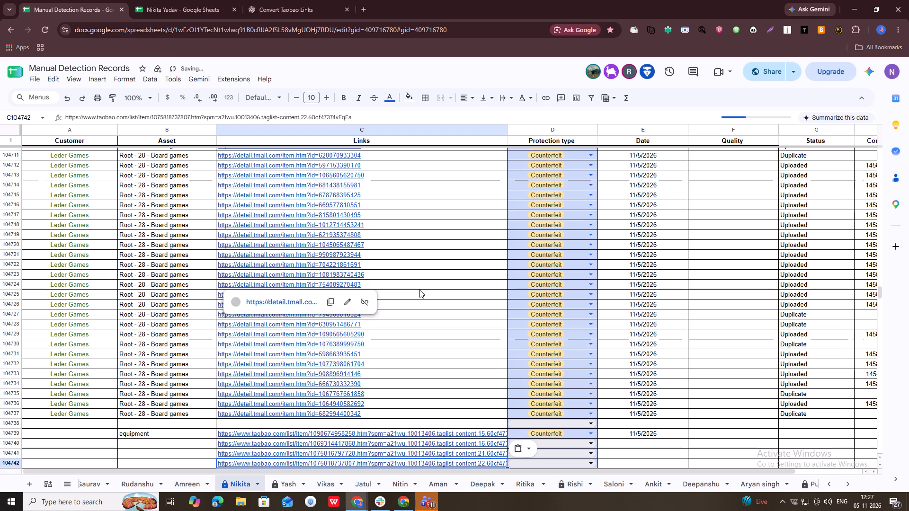
Copy the link of the Amerikaya Reyes Lace-up Horsehair 8oz & 10oz gloves and paste it into cell C104743 of Manual Detection Records.
{"action": "key", "text": "alt+Tab"}
{"action": "right_click", "coordinate": [376, 276]}
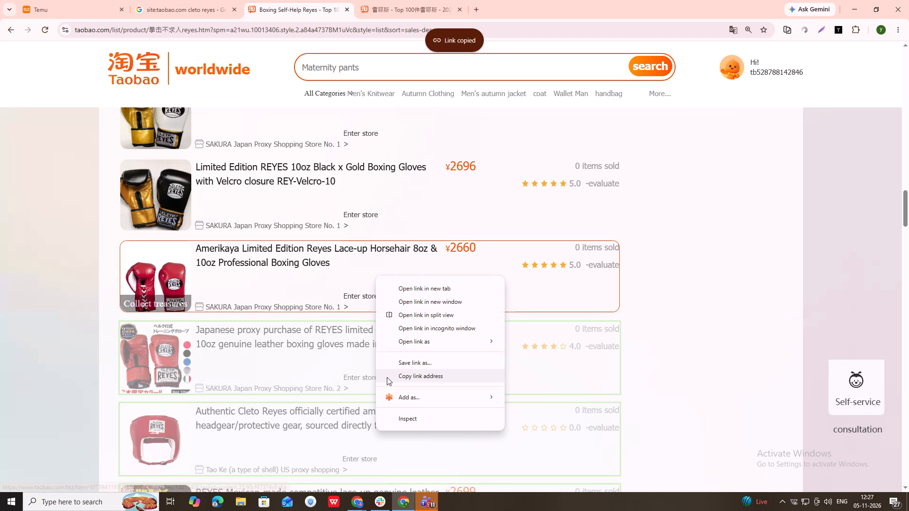
{"action": "left_click", "coordinate": [401, 376]}
{"action": "key", "text": "alt+Tab"}
{"action": "key", "text": "ctrl+v"}
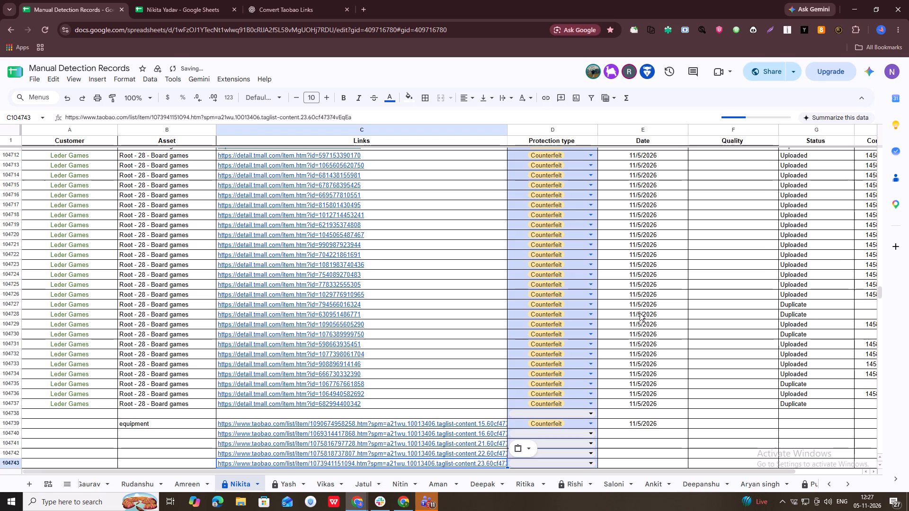
{"action": "key", "text": "Down"}
Copy the link of the REYES Mexican-made leather boxing gloves with straps KY1372IG and paste it into cell C104744 of Manual Detection Records.
{"action": "key", "text": "alt+Tab"}
{"action": "key", "text": "Down"}
{"action": "scroll", "coordinate": [604, 321], "scroll_direction": "down", "scroll_amount": 4}
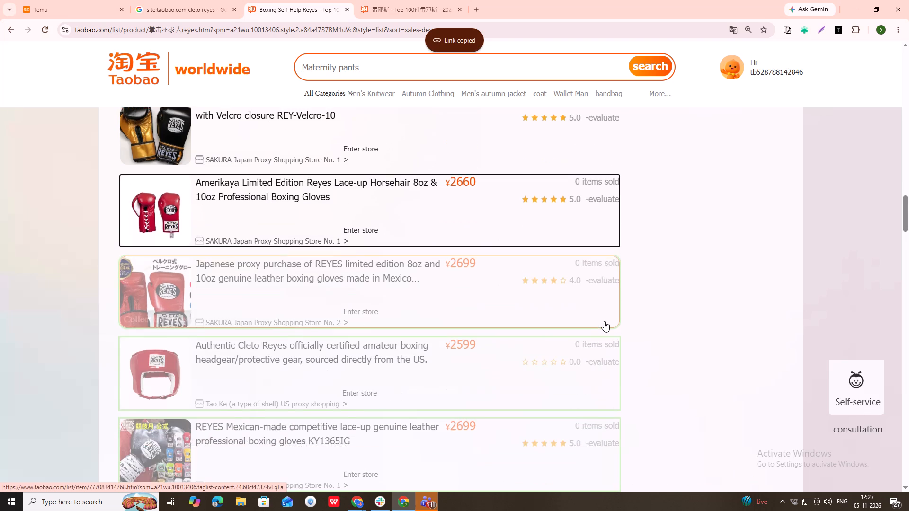
{"action": "scroll", "coordinate": [513, 293], "scroll_direction": "down", "scroll_amount": 4}
{"action": "right_click", "coordinate": [334, 281]}
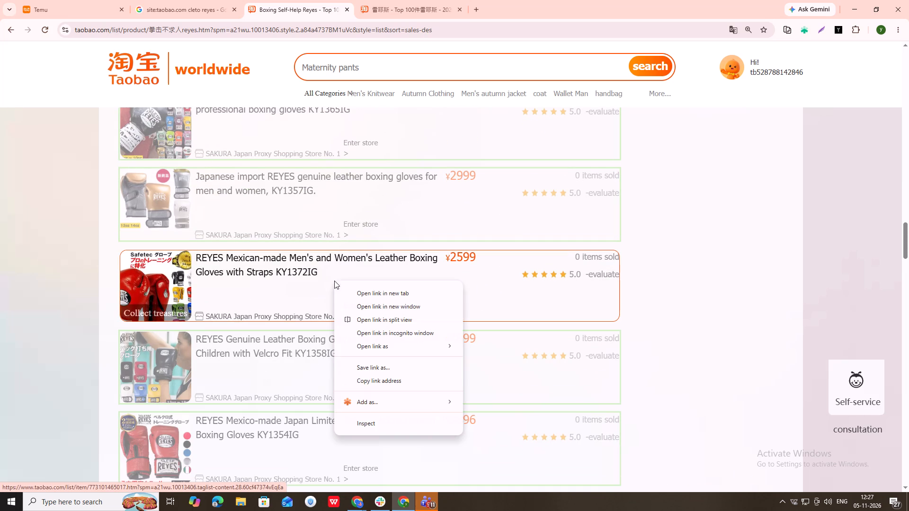
{"action": "left_click", "coordinate": [354, 379]}
{"action": "key", "text": "alt+Tab"}
{"action": "key", "text": "ctrl+v"}
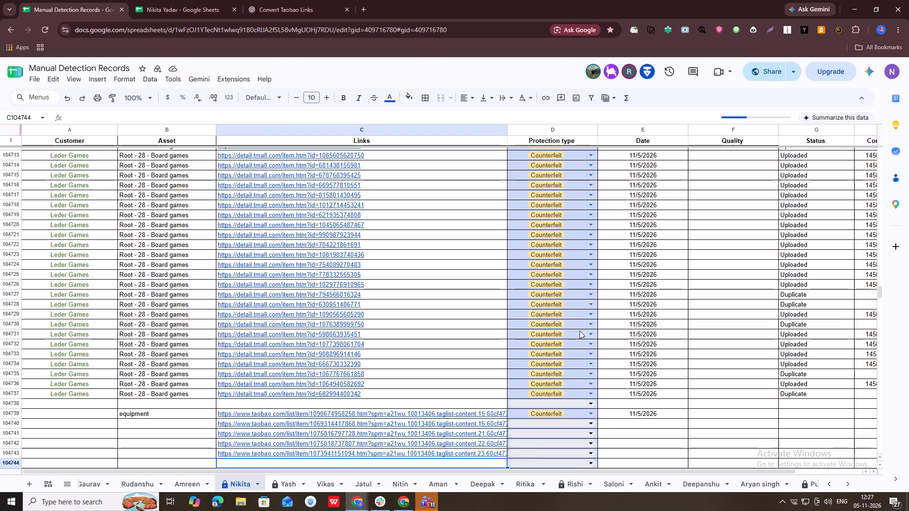
{"action": "key", "text": "Down"}
Review the remaining Taobao Reyes listings through the end of the loaded results for further unrecorded Cleto Reyes products.
{"action": "key", "text": "alt+Tab"}
{"action": "key", "text": "Down"}
{"action": "scroll", "coordinate": [579, 331], "scroll_direction": "down", "scroll_amount": 5}
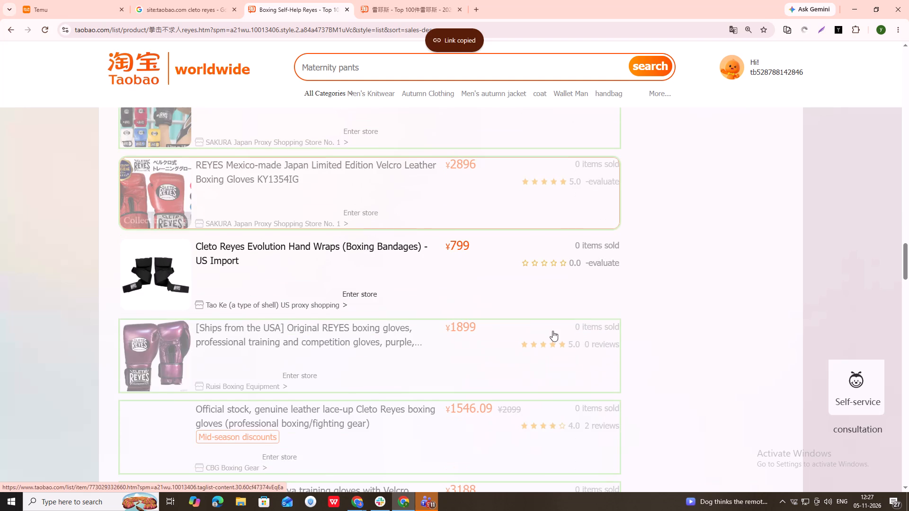
{"action": "scroll", "coordinate": [490, 317], "scroll_direction": "down", "scroll_amount": 9}
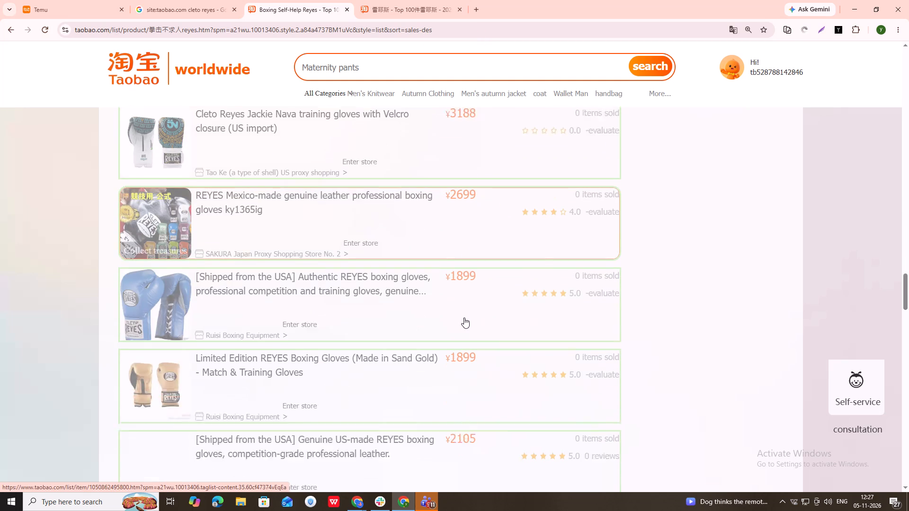
{"action": "scroll", "coordinate": [462, 317], "scroll_direction": "down", "scroll_amount": 11}
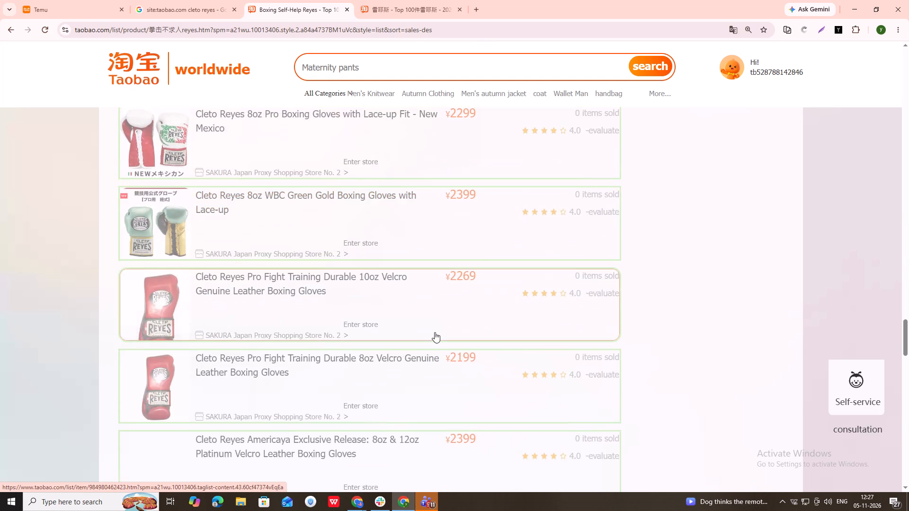
{"action": "scroll", "coordinate": [434, 332], "scroll_direction": "down", "scroll_amount": 17}
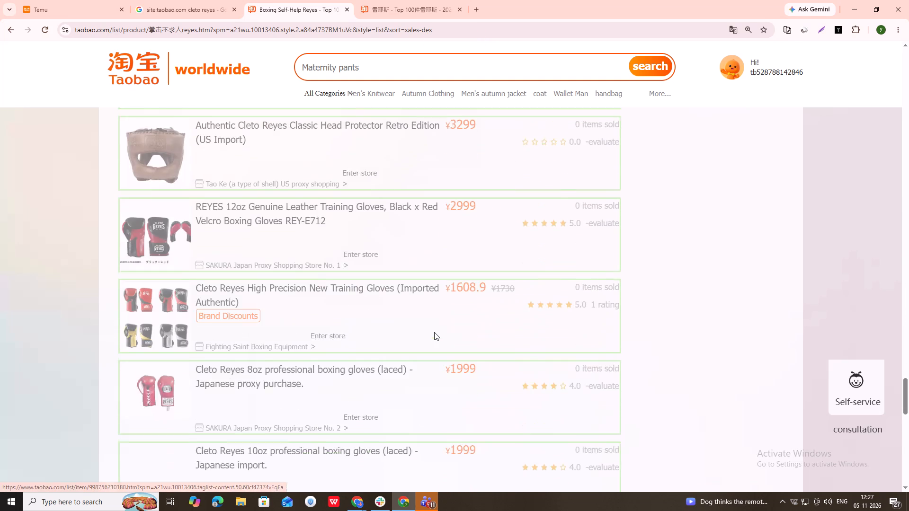
{"action": "scroll", "coordinate": [434, 332], "scroll_direction": "down", "scroll_amount": 12}
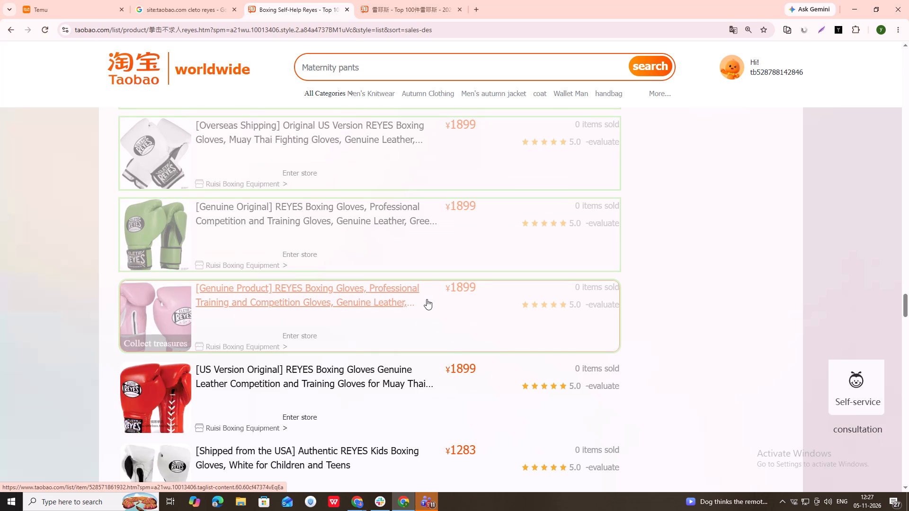
{"action": "scroll", "coordinate": [449, 309], "scroll_direction": "down", "scroll_amount": 8}
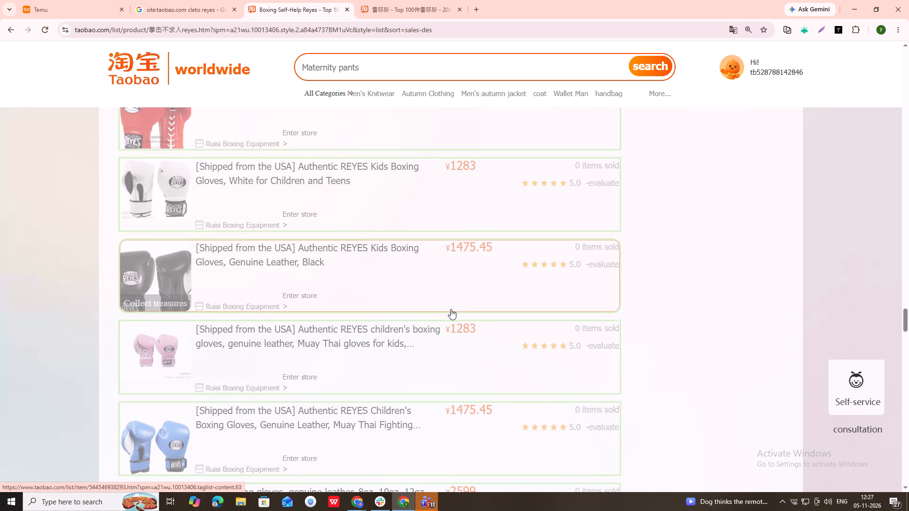
{"action": "scroll", "coordinate": [451, 309], "scroll_direction": "down", "scroll_amount": 6}
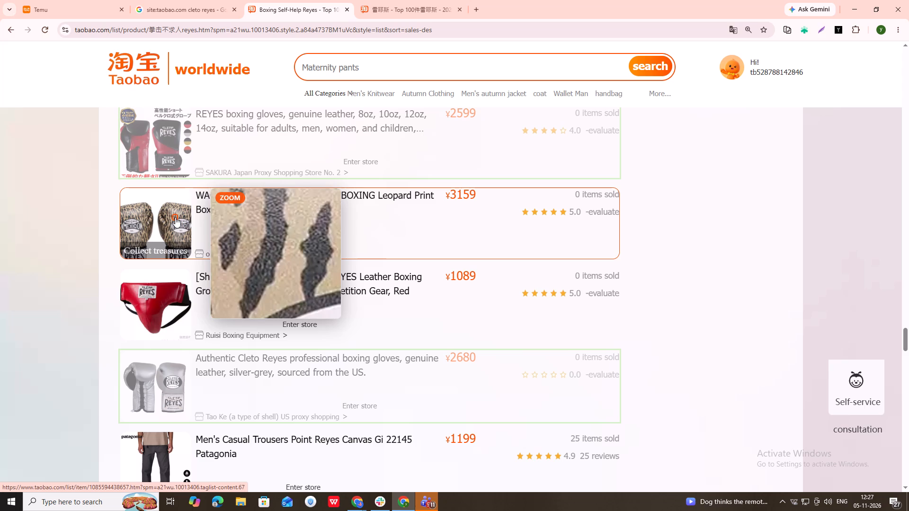
{"action": "scroll", "coordinate": [455, 295], "scroll_direction": "down", "scroll_amount": 3}
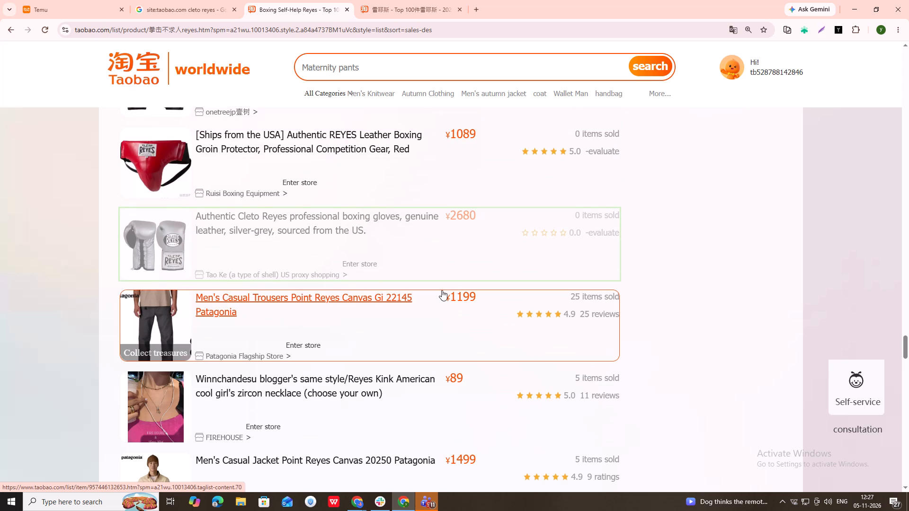
{"action": "scroll", "coordinate": [442, 290], "scroll_direction": "down", "scroll_amount": 4}
{"action": "scroll", "coordinate": [376, 306], "scroll_direction": "down", "scroll_amount": 4}
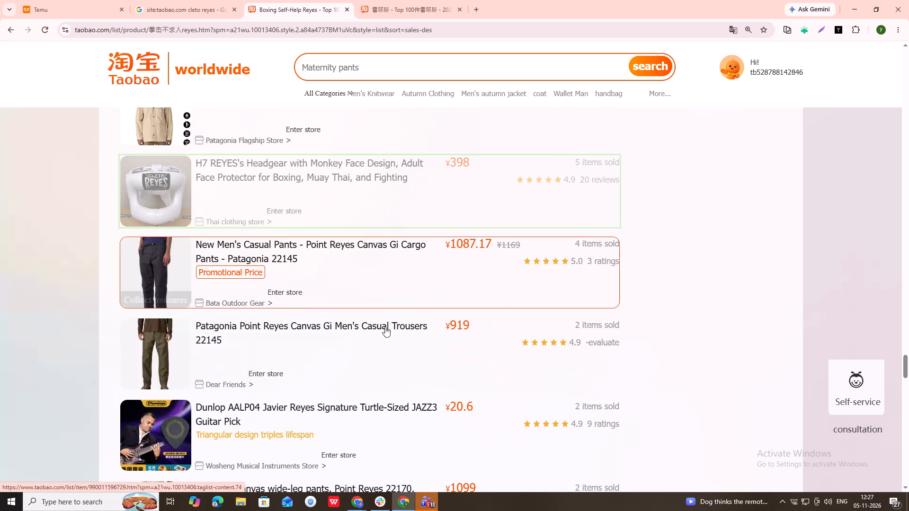
{"action": "scroll", "coordinate": [389, 326], "scroll_direction": "down", "scroll_amount": 13}
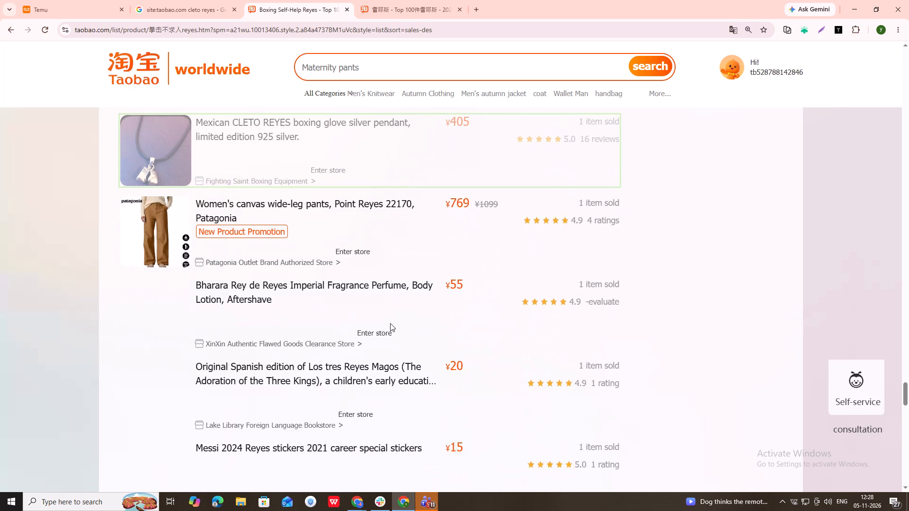
{"action": "scroll", "coordinate": [396, 318], "scroll_direction": "down", "scroll_amount": 3}
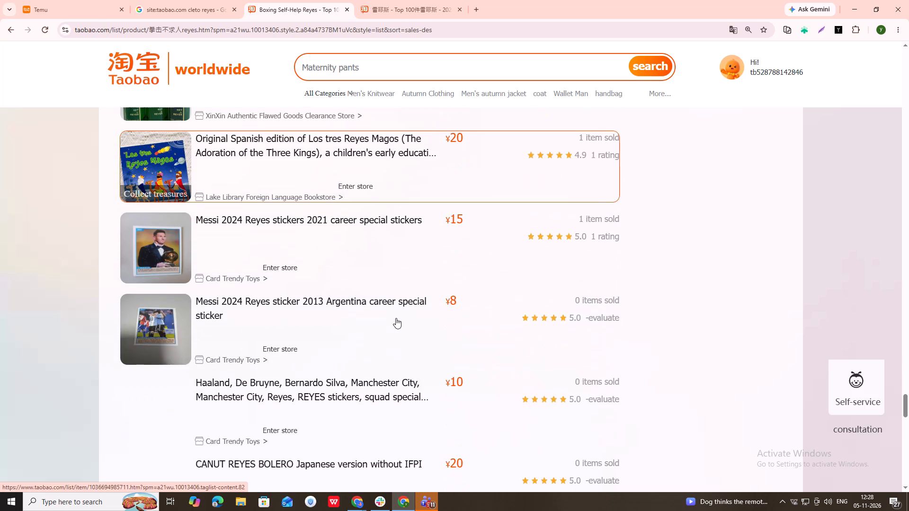
{"action": "scroll", "coordinate": [396, 318], "scroll_direction": "down", "scroll_amount": 11}
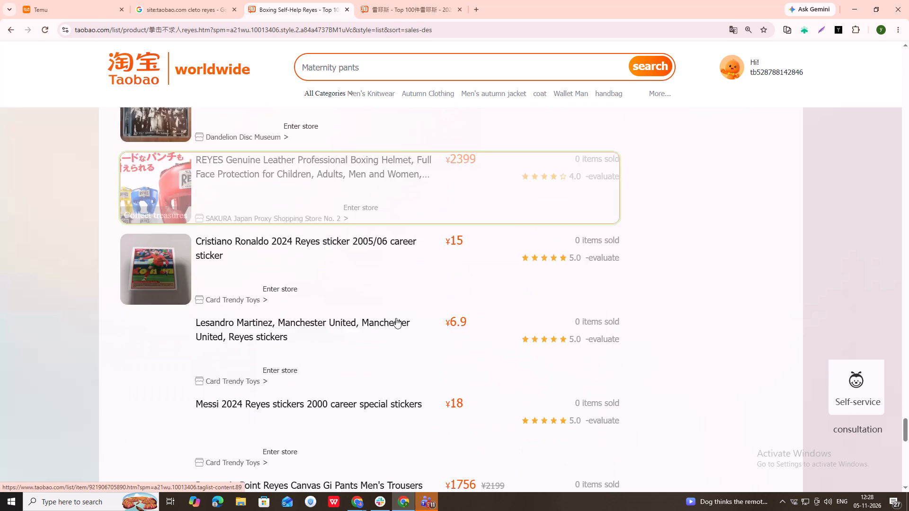
{"action": "scroll", "coordinate": [396, 318], "scroll_direction": "down", "scroll_amount": 6}
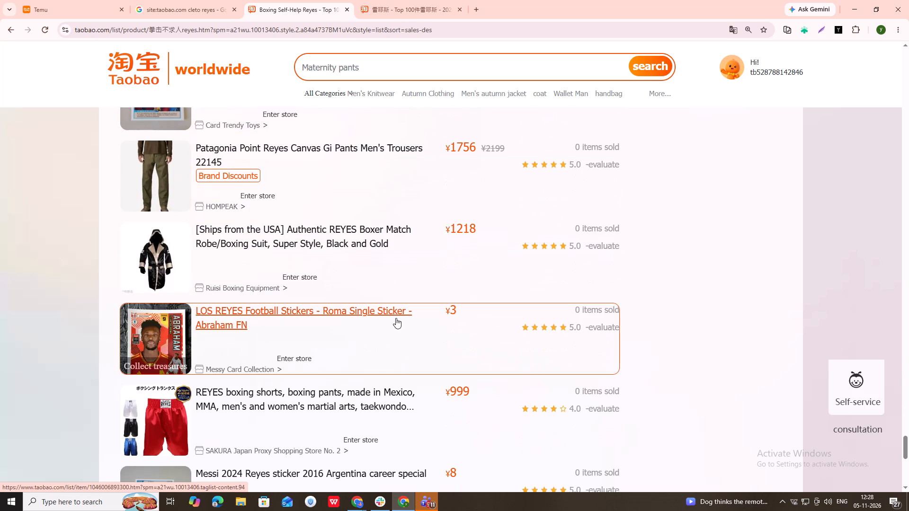
{"action": "scroll", "coordinate": [396, 318], "scroll_direction": "down", "scroll_amount": 5}
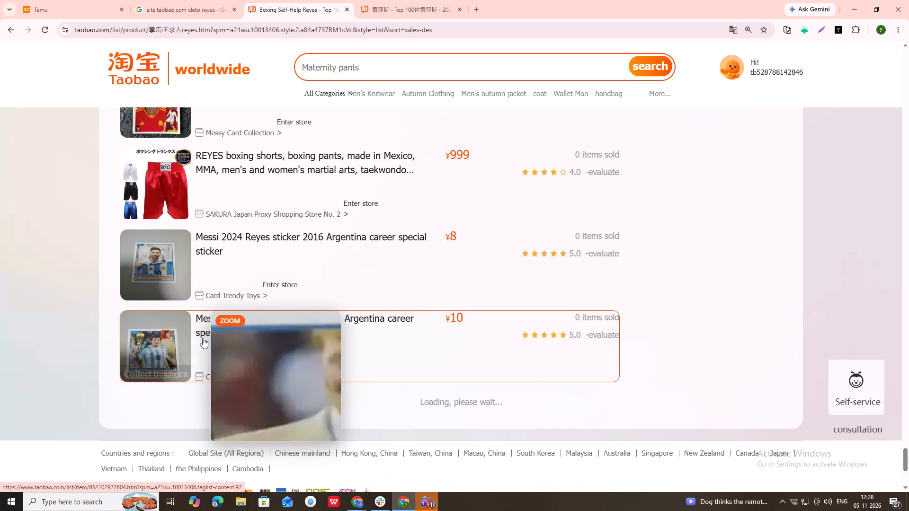
Close the 雷耶斯 and Boxing Self-Help Reyes listing pages, going back to the Google image results for site:taobao.com cleto reyes.
{"action": "left_click", "coordinate": [389, 0]}
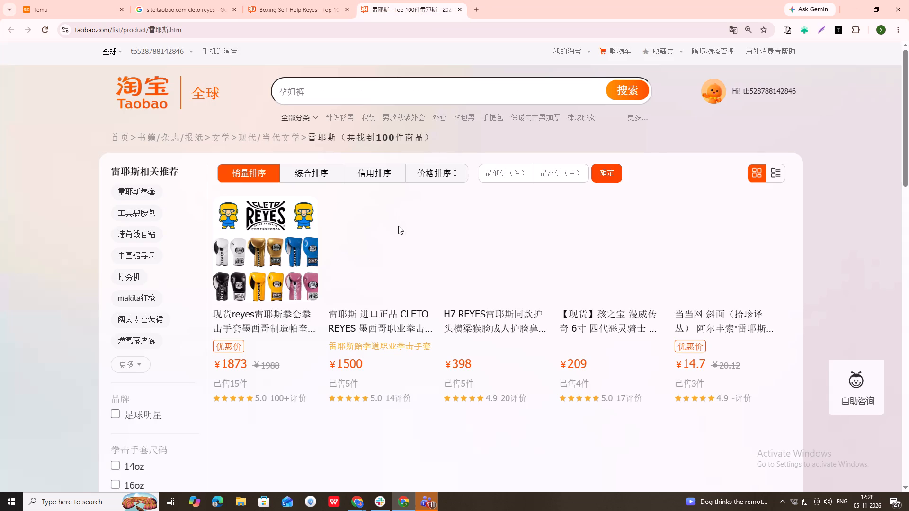
{"action": "middle_click", "coordinate": [392, 0]}
{"action": "middle_click", "coordinate": [312, 0]}
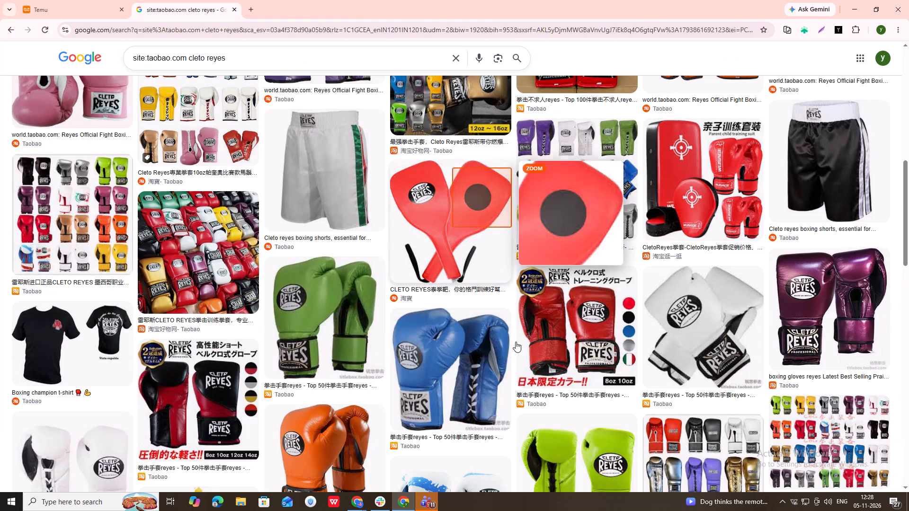
In Manual Detection Records, fill the Counterfeit protection type and 11/5/2026 date from row 104739 down through row 104744.
{"action": "key", "text": "alt+Tab"}
{"action": "key", "text": "Up"}
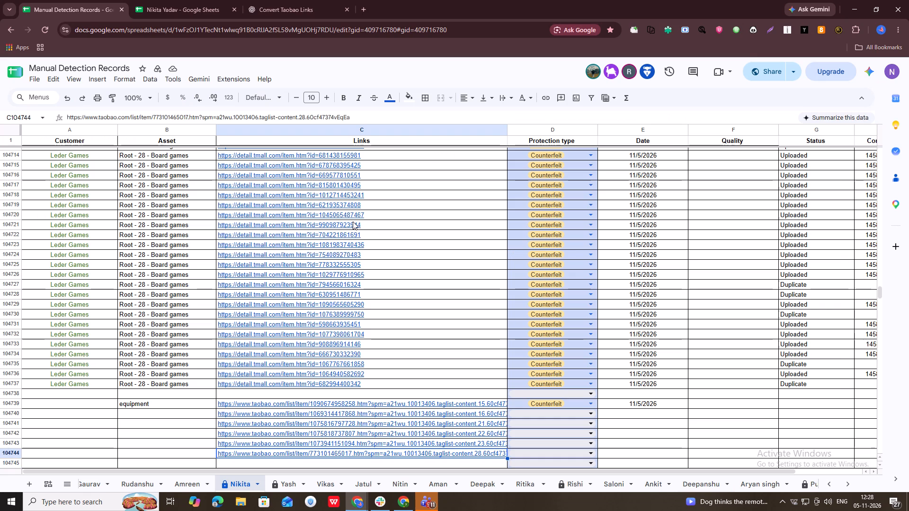
{"action": "key", "text": "ctrl+shift+Up"}
{"action": "key", "text": "Right"}
{"action": "key", "text": "shift+Right"}
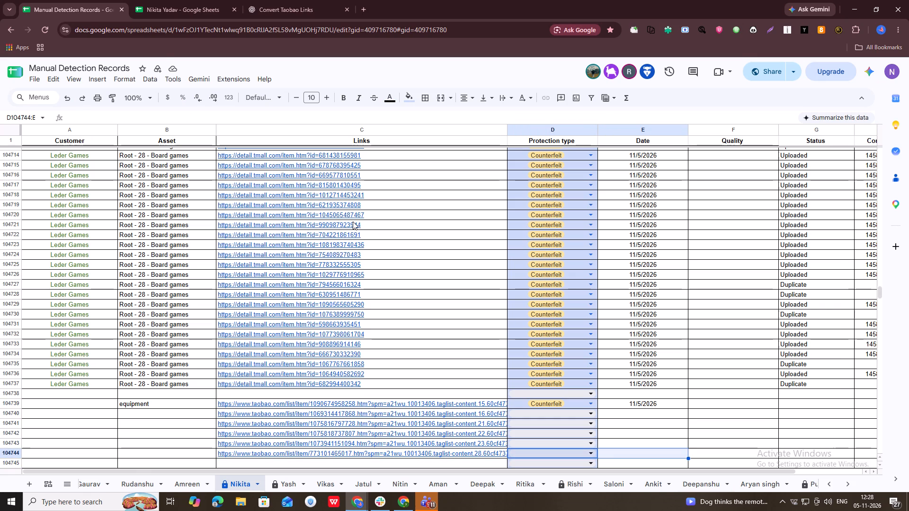
{"action": "key", "text": "ctrl+shift+Up"}
{"action": "key", "text": "ctrl+d"}
Switch from Manual Detection Records to the Red Points New Incident form.
{"action": "key", "text": "Left"}
{"action": "key", "text": "Left"}
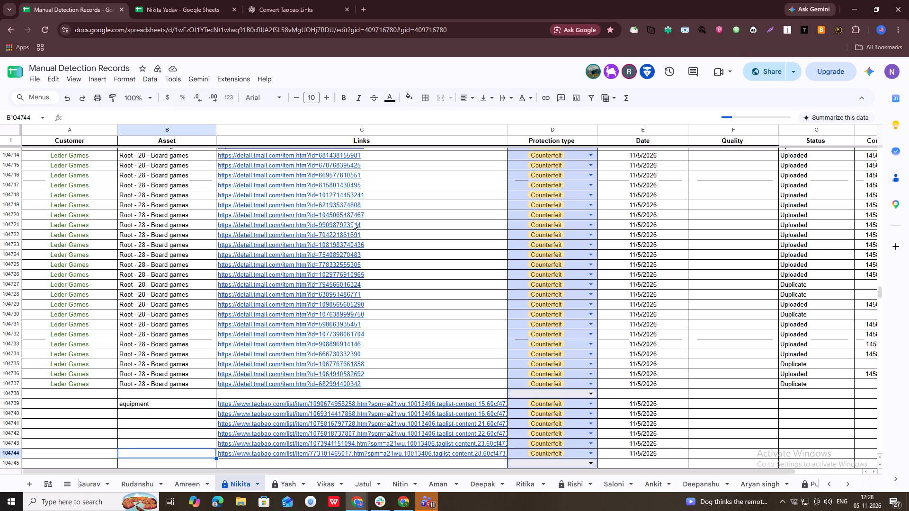
{"action": "key", "text": "Right"}
{"action": "key", "text": "alt+Tab"}
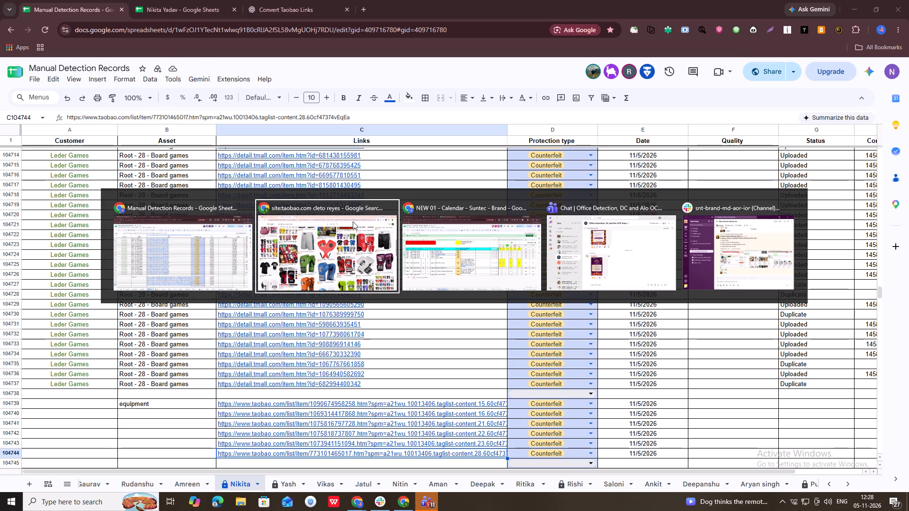
{"action": "key", "text": "alt+Tab"}
{"action": "left_click", "coordinate": [64, 0]}
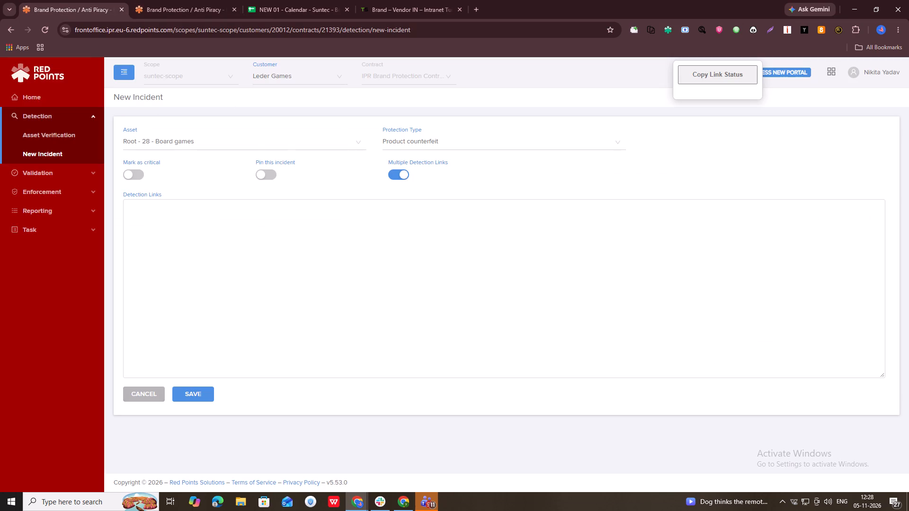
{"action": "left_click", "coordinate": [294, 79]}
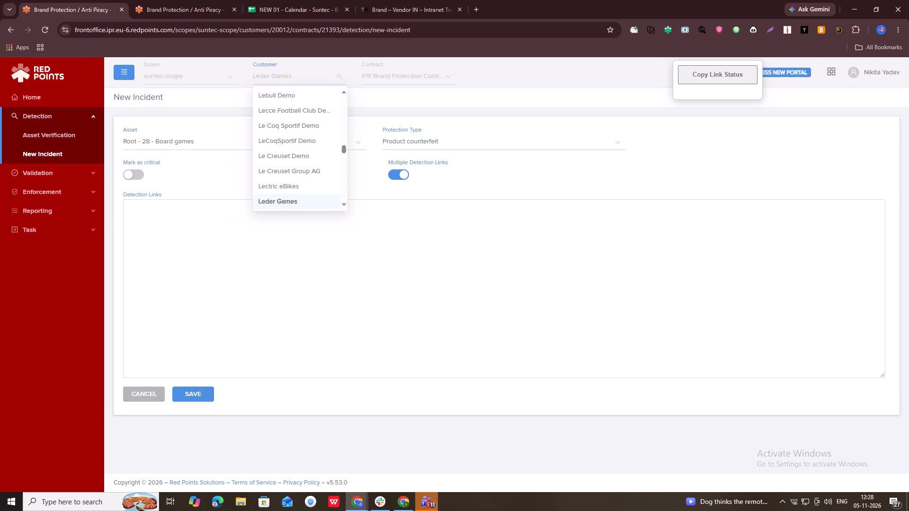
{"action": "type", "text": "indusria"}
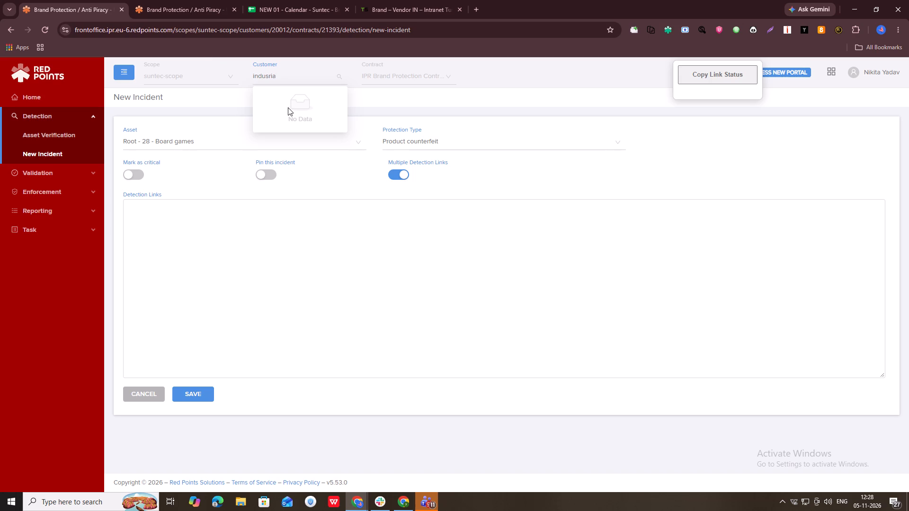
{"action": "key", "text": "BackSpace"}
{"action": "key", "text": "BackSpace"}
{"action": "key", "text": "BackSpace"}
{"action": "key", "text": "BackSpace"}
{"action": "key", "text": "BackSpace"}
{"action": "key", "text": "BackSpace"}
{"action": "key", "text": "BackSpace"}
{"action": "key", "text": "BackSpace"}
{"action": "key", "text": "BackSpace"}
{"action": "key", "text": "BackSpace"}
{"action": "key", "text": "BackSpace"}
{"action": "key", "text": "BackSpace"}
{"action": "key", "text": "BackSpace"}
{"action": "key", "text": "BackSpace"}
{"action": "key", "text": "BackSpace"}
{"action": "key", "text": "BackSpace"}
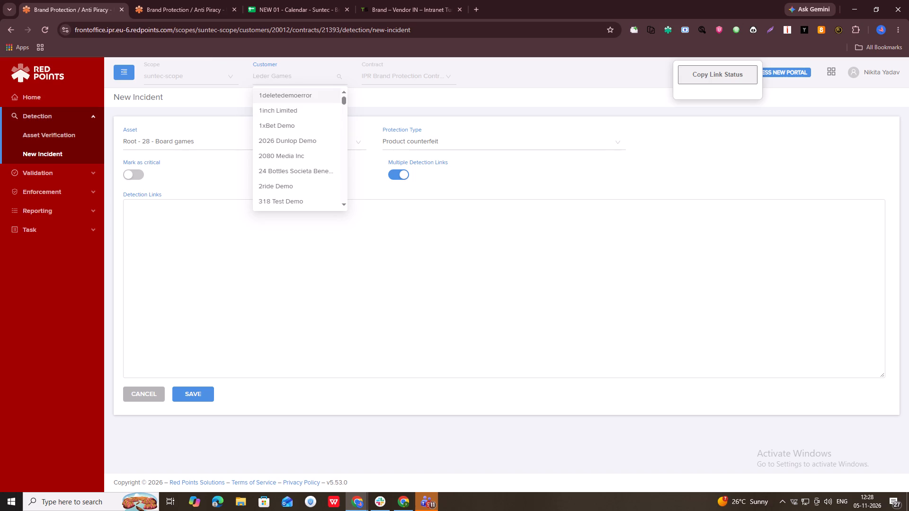
Copy the customer name Industria Reyes SA from the NEW 01 - Calendar sheet and set it as the customer for the Red Points New Incident form.
{"action": "left_click", "coordinate": [272, 0]}
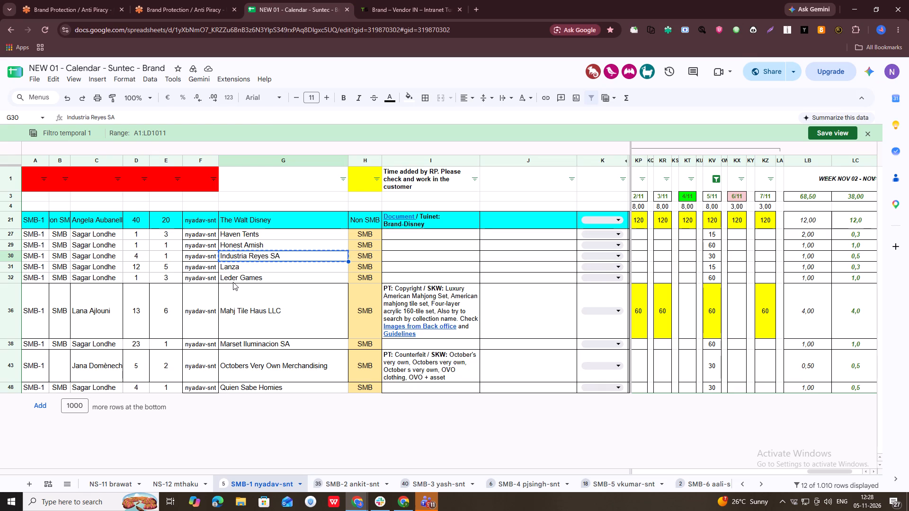
{"action": "key", "text": "ctrl+c"}
{"action": "key", "text": "ctrl+c"}
{"action": "left_click", "coordinate": [33, 0]}
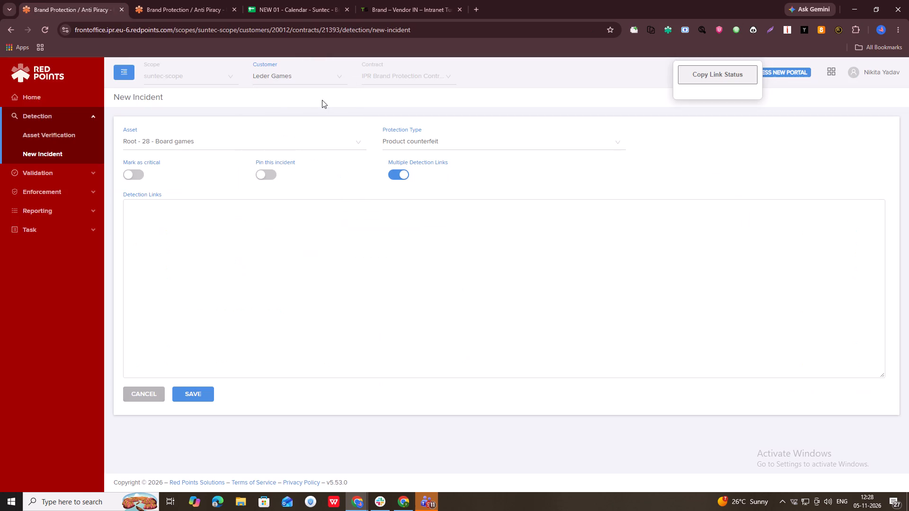
{"action": "left_click", "coordinate": [285, 79]}
{"action": "key", "text": "ctrl+v"}
{"action": "left_click", "coordinate": [288, 96]}
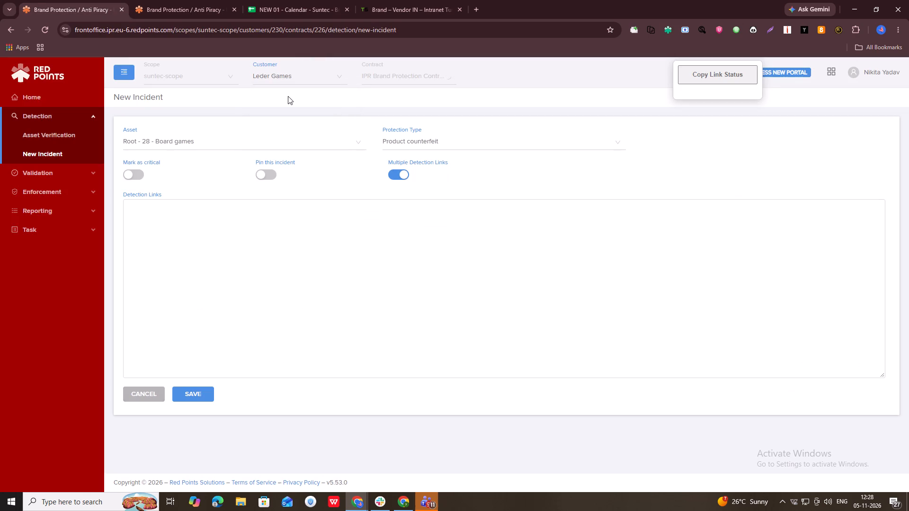
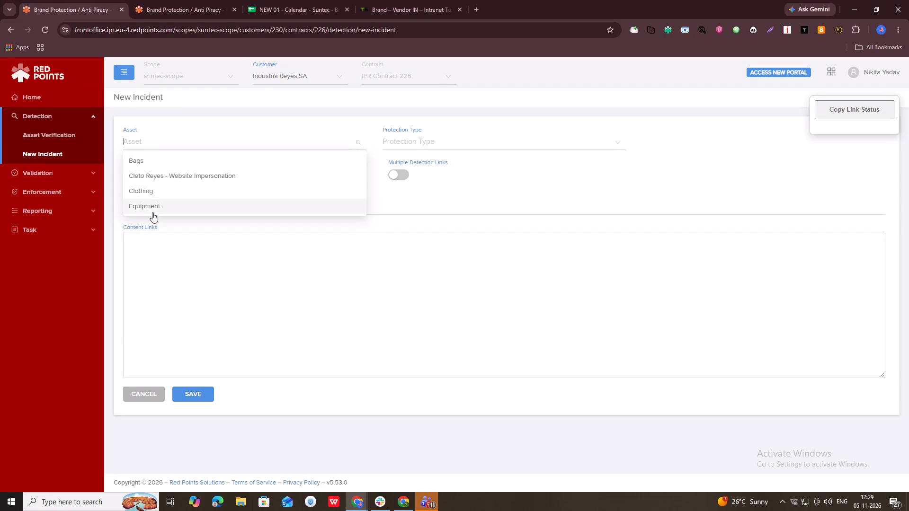
Set the incident's asset to Equipment and protection type to Product counterfeit, and enable multiple detection links.
{"action": "left_click", "coordinate": [152, 211]}
{"action": "left_click", "coordinate": [444, 151]}
{"action": "left_click", "coordinate": [443, 143]}
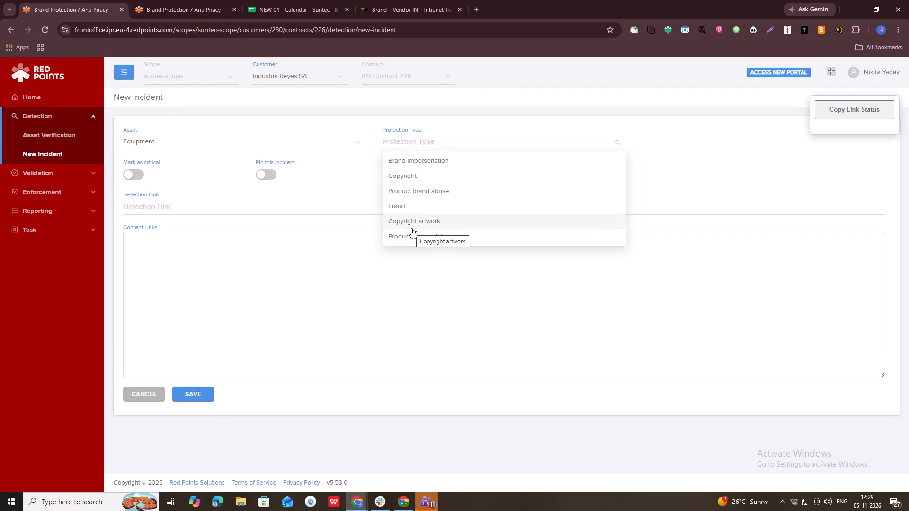
{"action": "left_click", "coordinate": [413, 237]}
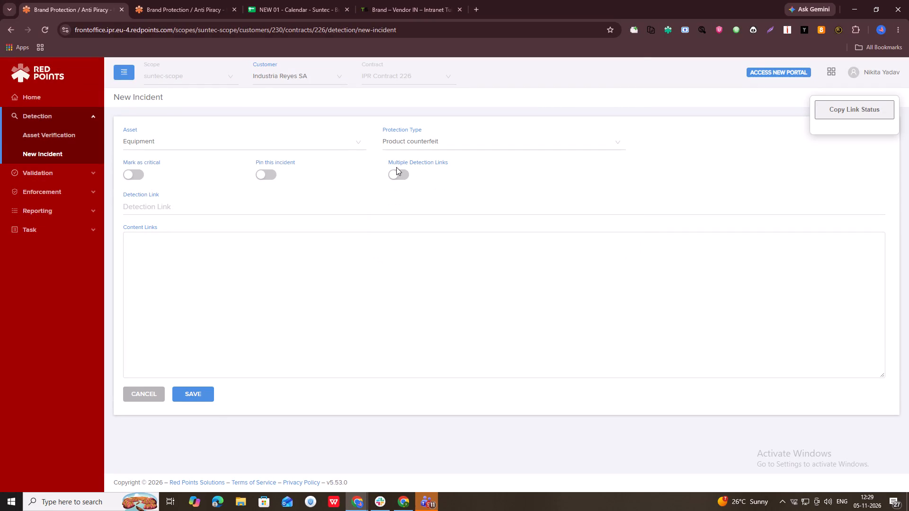
{"action": "left_click", "coordinate": [396, 177]}
{"action": "left_click", "coordinate": [392, 288]}
Copy the six Taobao links in rows 104739 to 104744 of Manual Detection Records into the incident's Detection Links and save.
{"action": "key", "text": "alt+Tab"}
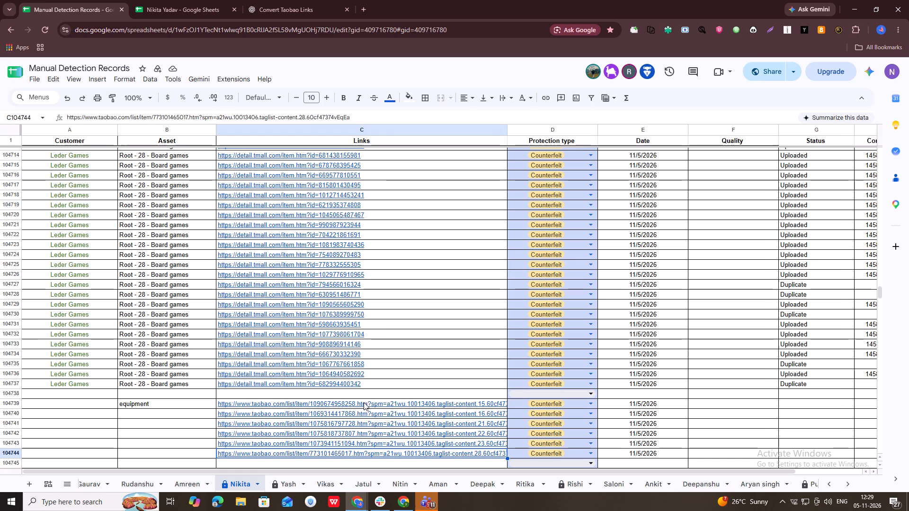
{"action": "left_click", "coordinate": [438, 399], "text": "shift"}
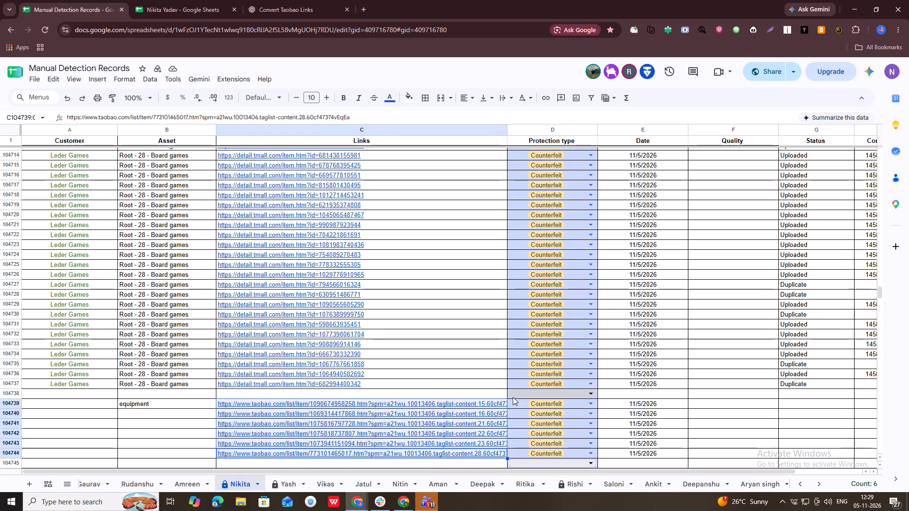
{"action": "key", "text": "ctrl+c"}
{"action": "key", "text": "ctrl+c"}
{"action": "key", "text": "ctrl+c"}
{"action": "key", "text": "ctrl+c"}
{"action": "key", "text": "ctrl+c"}
{"action": "key", "text": "ctrl+c"}
{"action": "key", "text": "ctrl+c"}
{"action": "key", "text": "ctrl+c"}
{"action": "key", "text": "ctrl+c"}
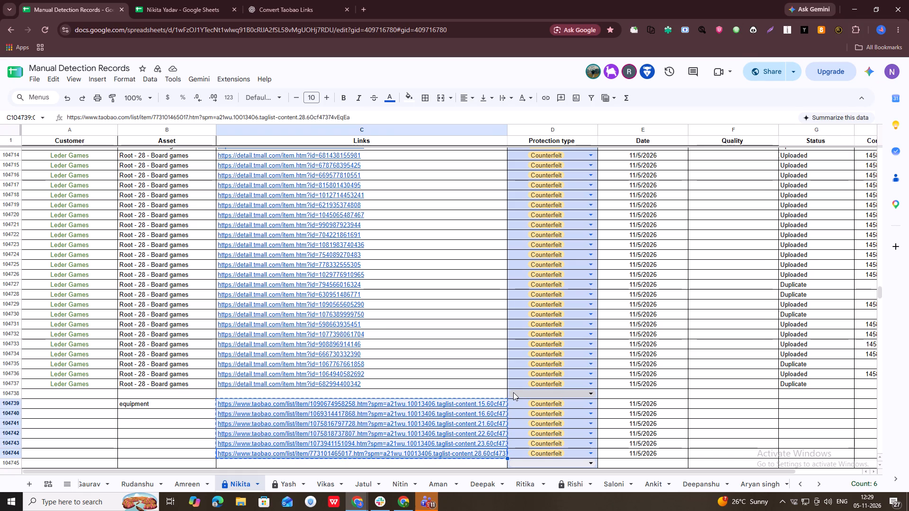
{"action": "key", "text": "alt+Tab"}
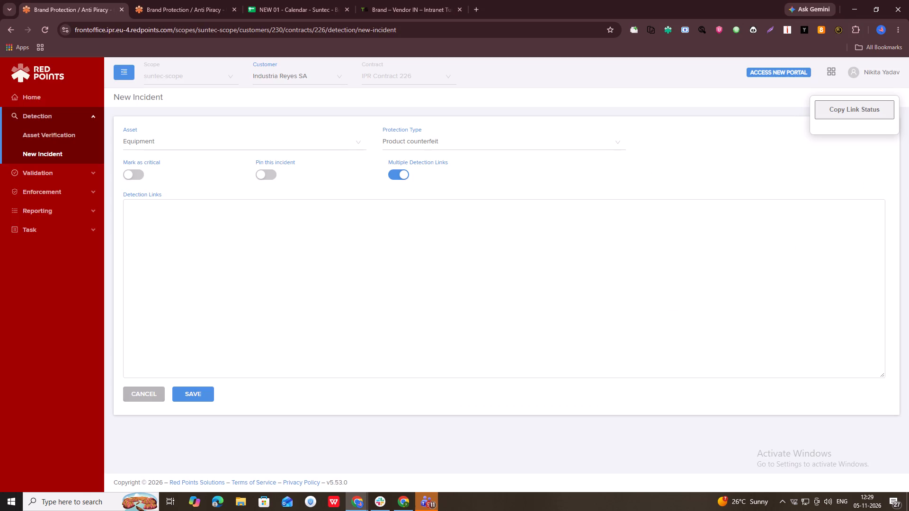
{"action": "left_click", "coordinate": [236, 149]}
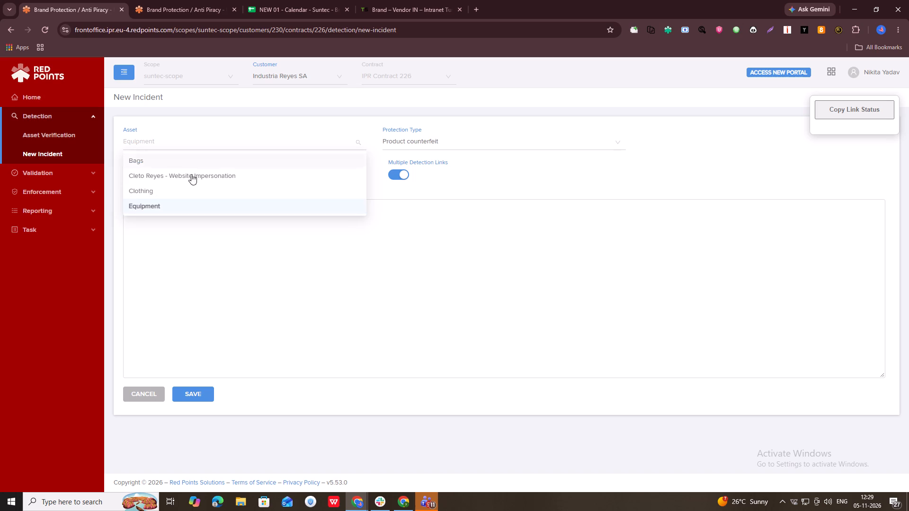
{"action": "left_click", "coordinate": [218, 267]}
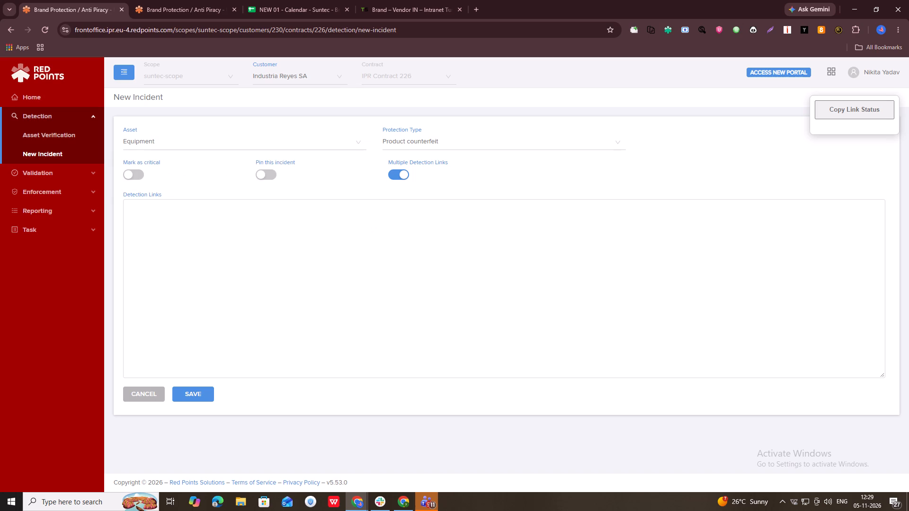
{"action": "key", "text": "ctrl+v"}
{"action": "key", "text": "alt+Tab"}
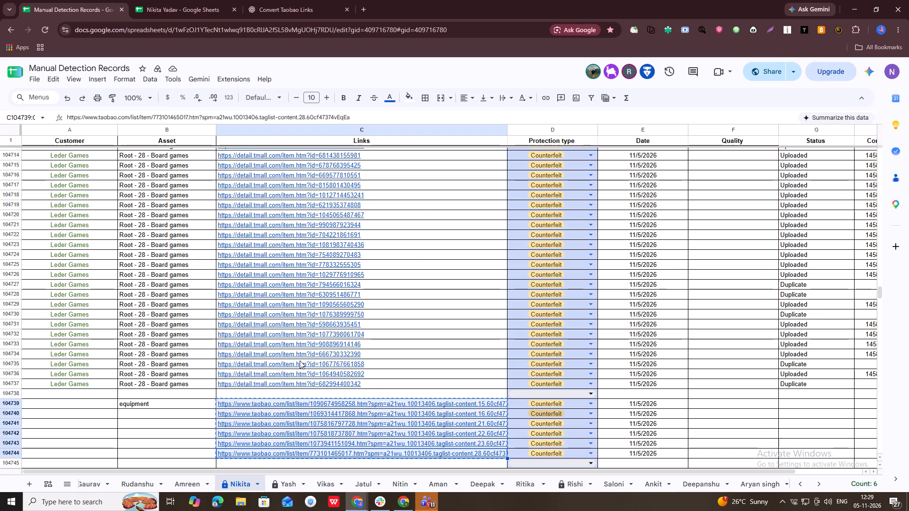
{"action": "key", "text": "alt+Tab"}
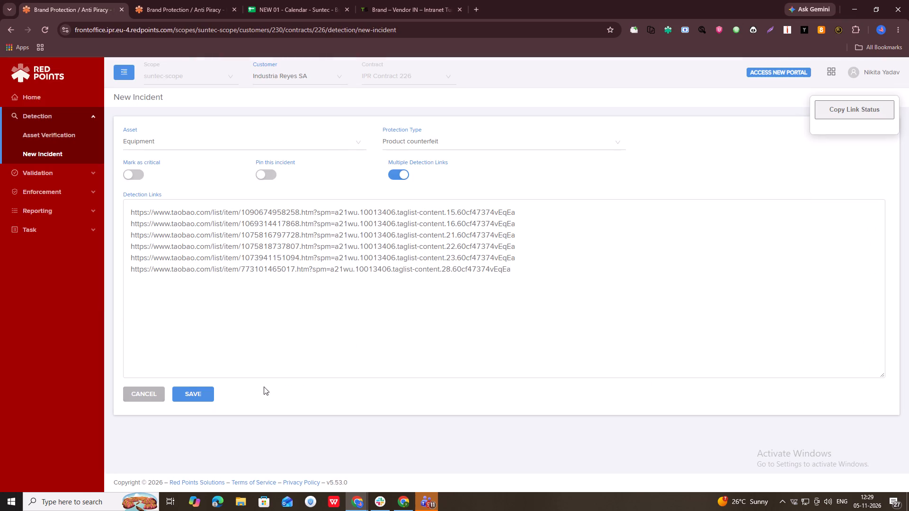
{"action": "left_click", "coordinate": [199, 396]}
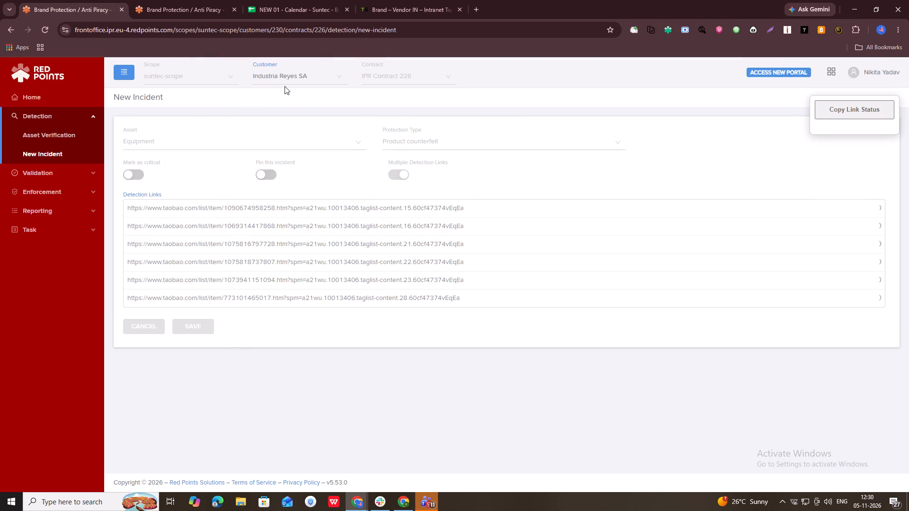
Copy the customer name Industria Reyes SA from the incident form into the Customer cell of row 104739 in Manual Detection Records.
{"action": "left_click", "coordinate": [294, 79], "text": "alt"}
{"action": "key", "text": "alt+Tab"}
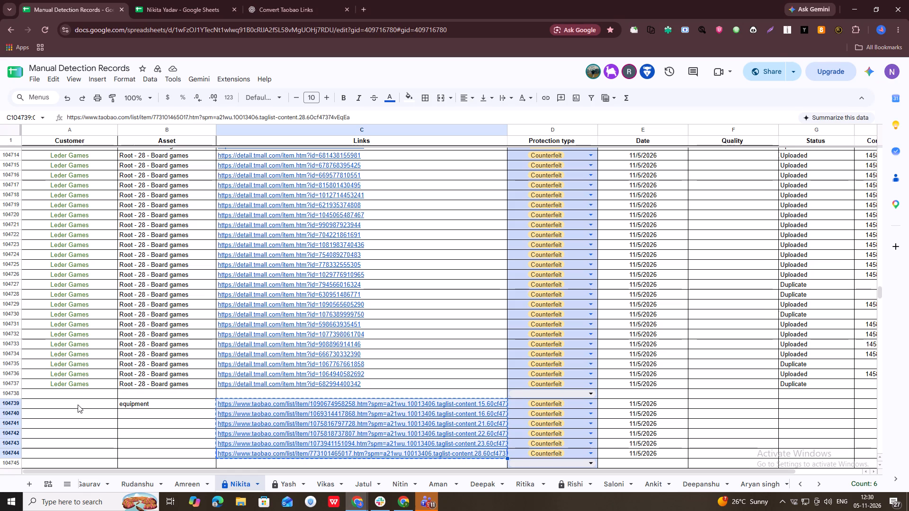
{"action": "left_click", "coordinate": [78, 405]}
{"action": "key", "text": "ctrl+shift+v"}
{"action": "key", "text": "shift+Right"}
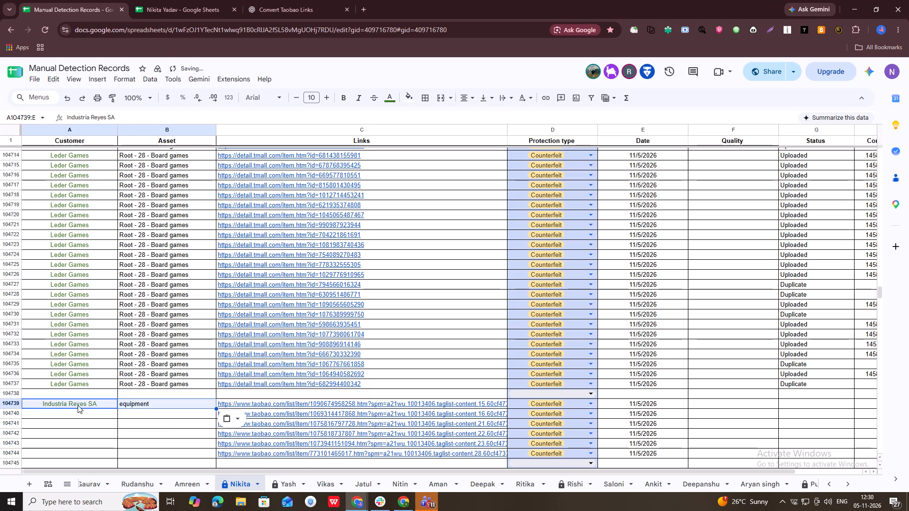
Copy the asset name Equipment from the incident form into row 104739, and fill customer and asset down through row 104744.
{"action": "key", "text": "alt+Tab"}
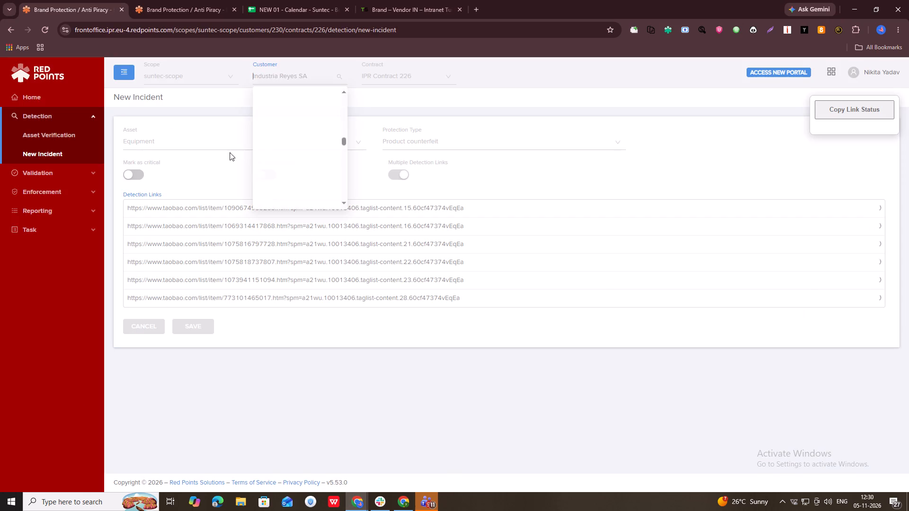
{"action": "left_click", "coordinate": [160, 142], "text": "alt"}
{"action": "key", "text": "alt+Tab"}
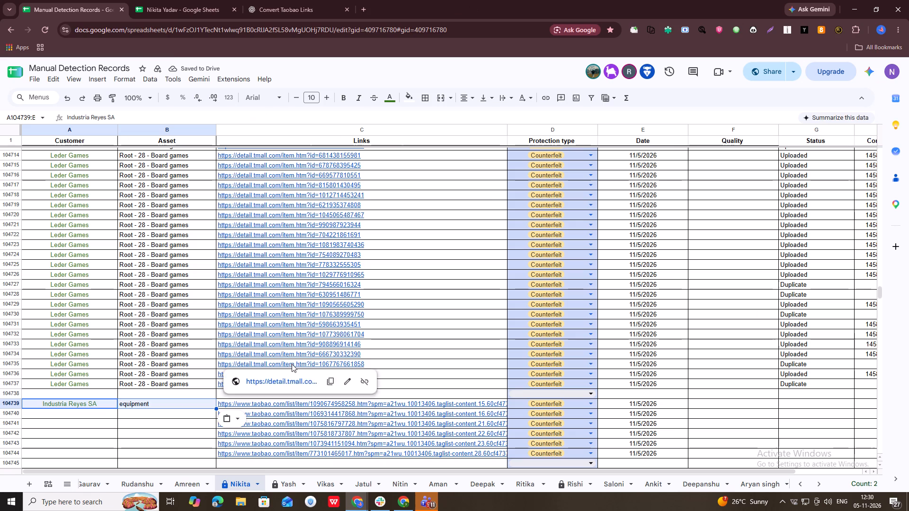
{"action": "key", "text": "Right"}
{"action": "key", "text": "ctrl+v"}
{"action": "key", "text": "shift+Left"}
{"action": "key", "text": "ctrl+space"}
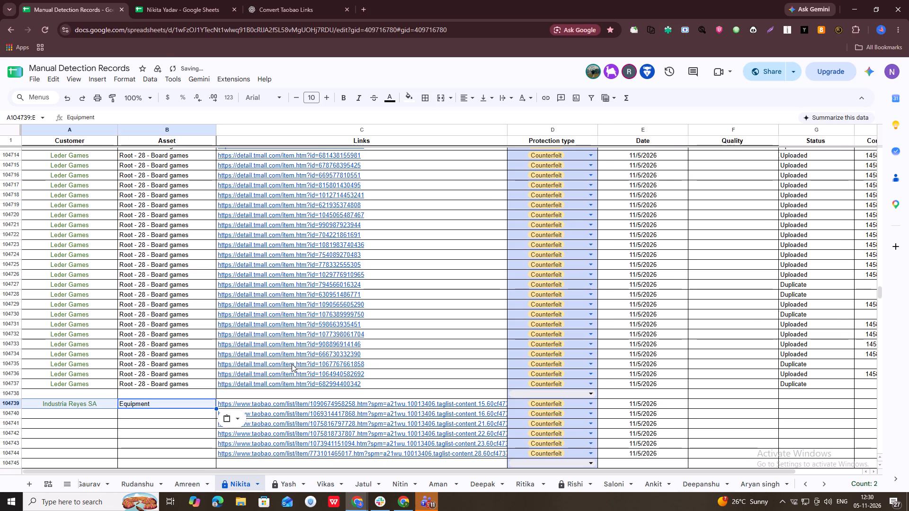
{"action": "key", "text": "ctrl+d"}
{"action": "key", "text": "Right"}
{"action": "key", "text": "Right"}
{"action": "key", "text": "Right"}
Copy the link status of the submitted incidents and paste it into Manual Detection Records starting at Quality cell F104738.
{"action": "key", "text": "alt+Tab"}
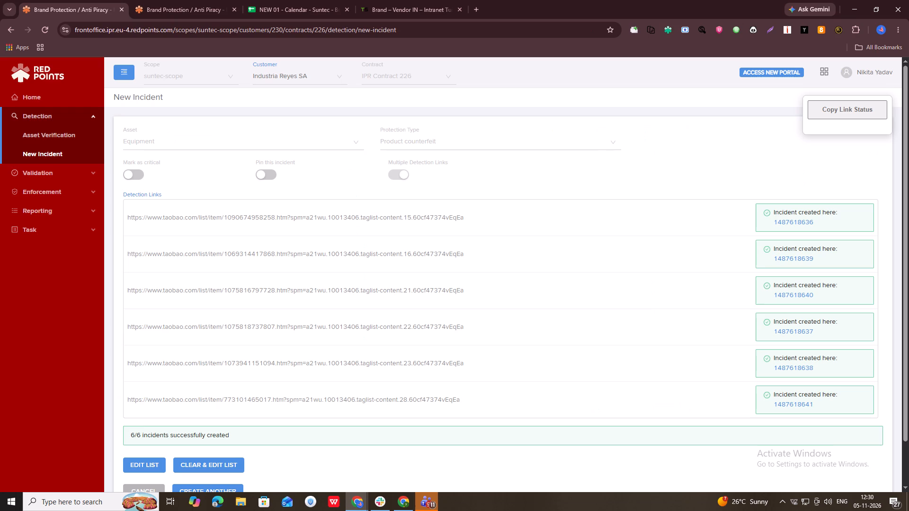
{"action": "left_click", "coordinate": [836, 109]}
{"action": "key", "text": "alt+Tab"}
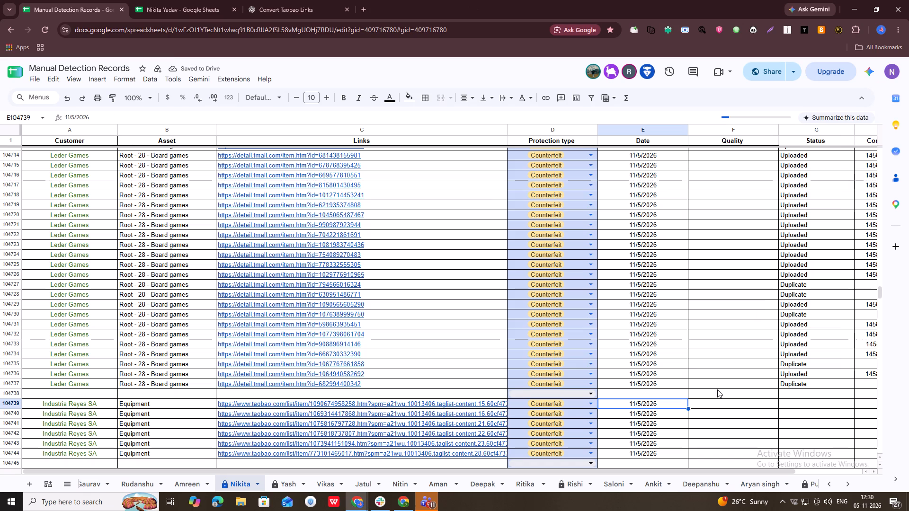
{"action": "left_click", "coordinate": [714, 396]}
{"action": "key", "text": "ctrl+v"}
{"action": "key", "text": "Left"}
{"action": "key", "text": "Right"}
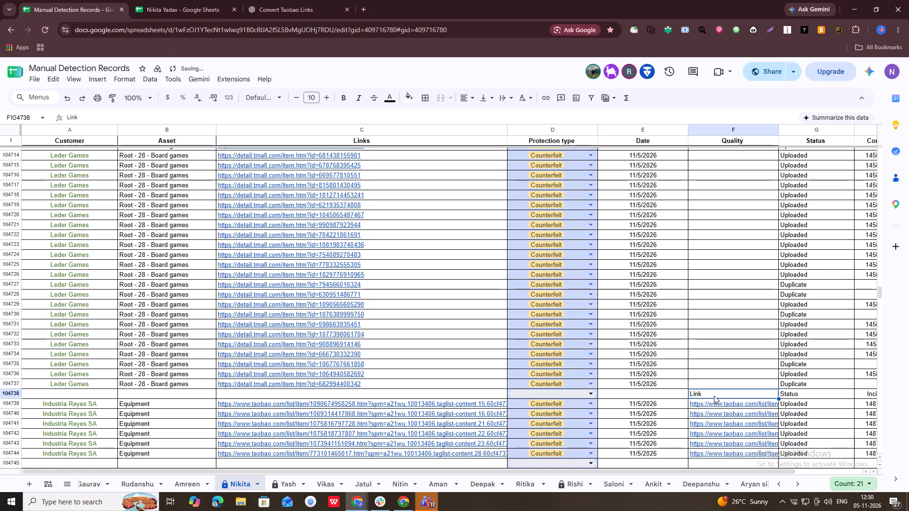
Delete the pasted Link, Status and Incident Id's headings in row 104738 and the duplicate links in Quality rows 104739 to 104744.
{"action": "key", "text": "shift+Right"}
{"action": "key", "text": "shift+Right"}
{"action": "key", "text": "shift+Right"}
{"action": "key", "text": "shift+Left"}
{"action": "key", "text": "Delete"}
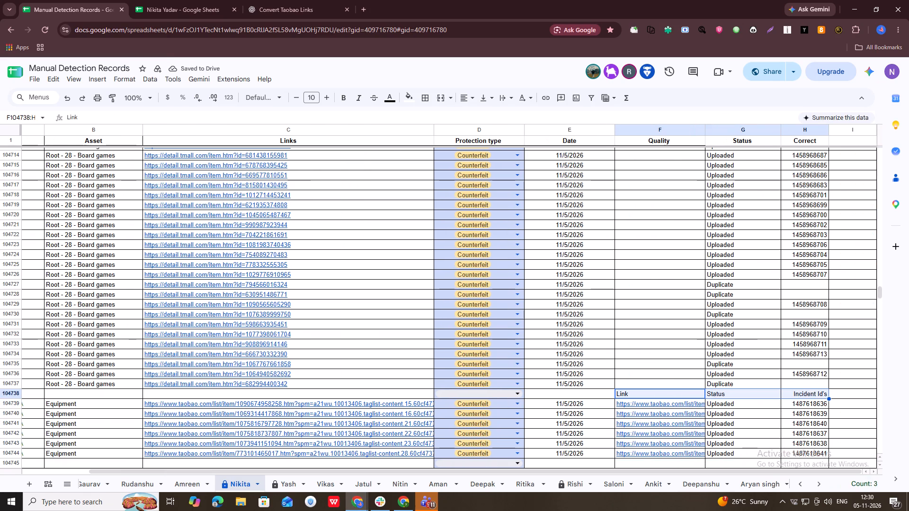
{"action": "key", "text": "Down"}
{"action": "key", "text": "ctrl+shift+Down"}
{"action": "key", "text": "Delete"}
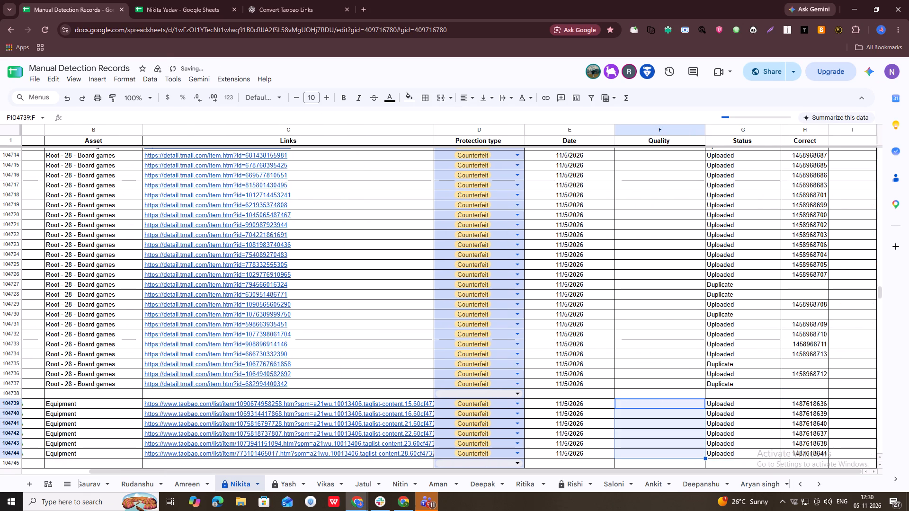
{"action": "key", "text": "Right"}
{"action": "key", "text": "shift+Right"}
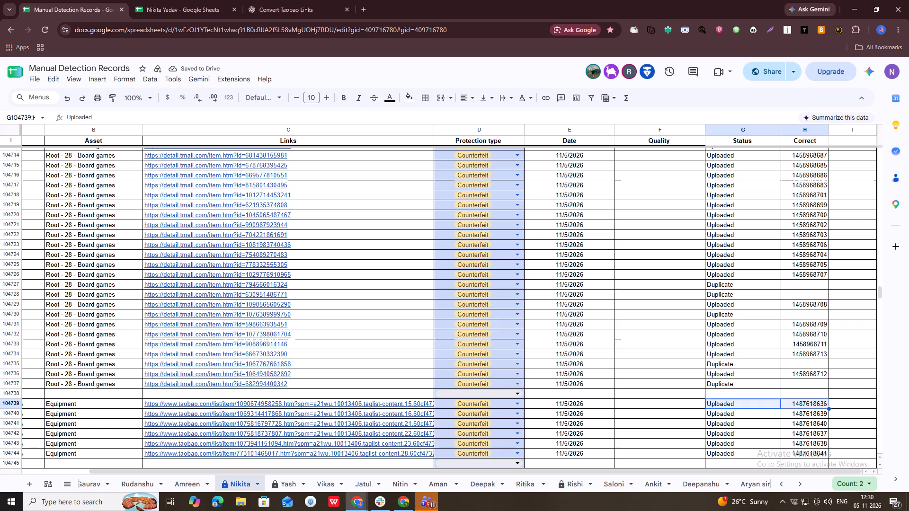
Return to the Red Points New Incident form and clear the submitted detection links list for editing.
{"action": "key", "text": "alt+Tab"}
{"action": "scroll", "coordinate": [694, 389], "scroll_direction": "down", "scroll_amount": 4}
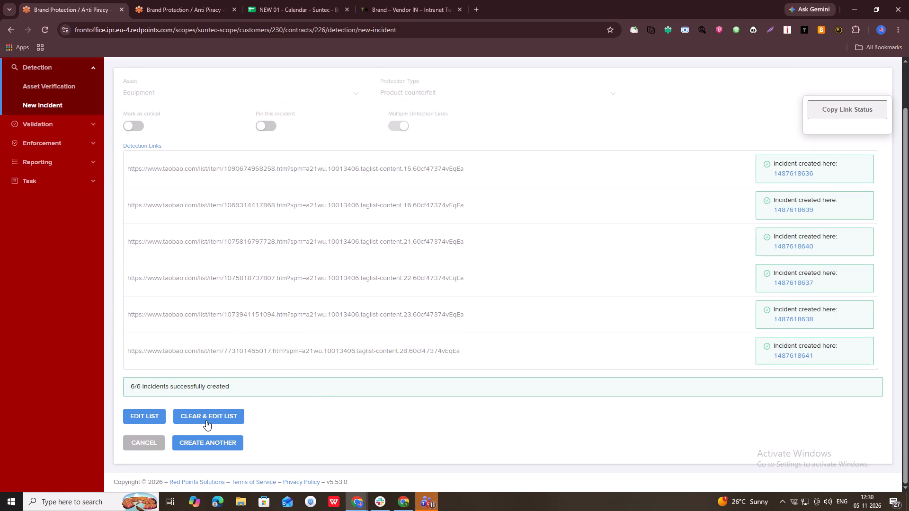
{"action": "scroll", "coordinate": [258, 358], "scroll_direction": "up", "scroll_amount": 3}
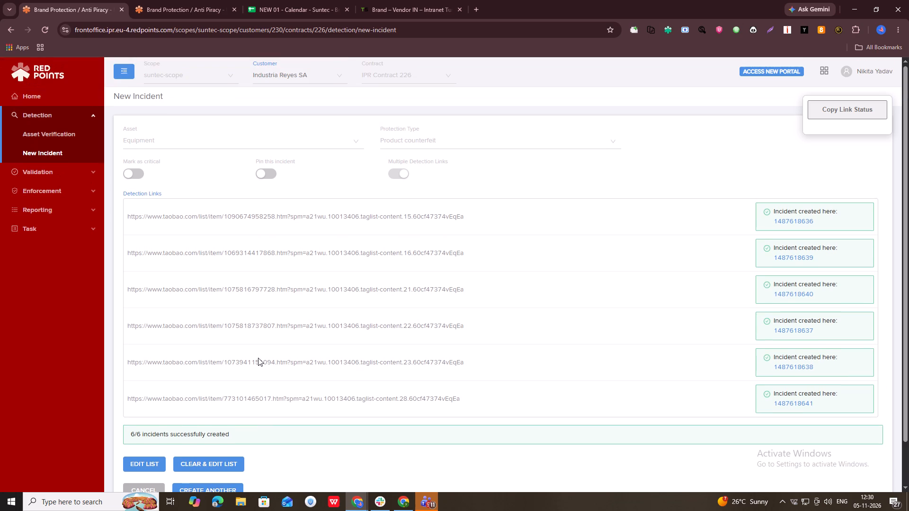
{"action": "scroll", "coordinate": [258, 358], "scroll_direction": "down", "scroll_amount": 2}
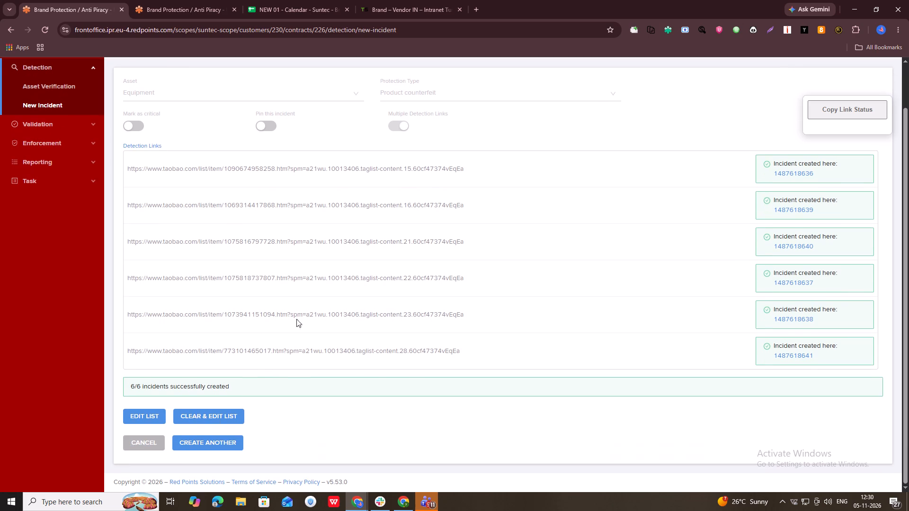
{"action": "scroll", "coordinate": [325, 275], "scroll_direction": "up", "scroll_amount": 3}
{"action": "scroll", "coordinate": [325, 275], "scroll_direction": "down", "scroll_amount": 3}
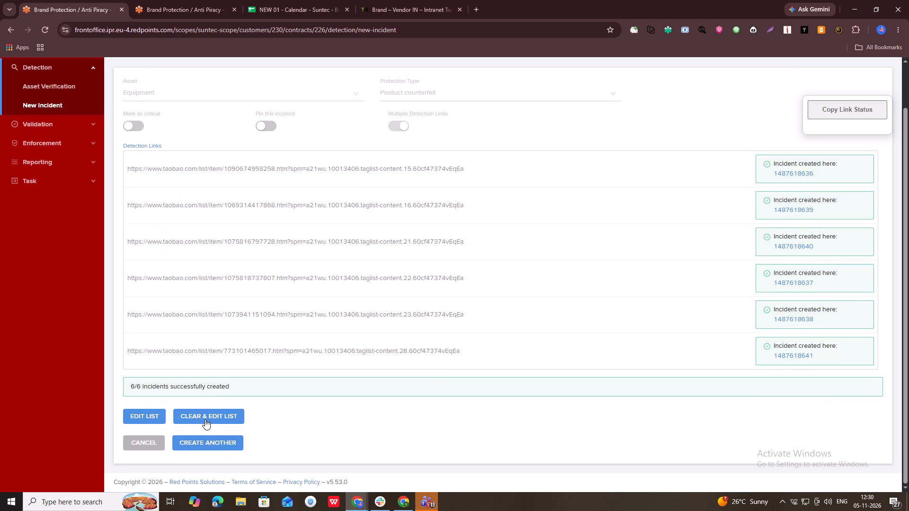
{"action": "left_click", "coordinate": [205, 419]}
In the Tuinet Brand tracker, filter by customer Industria Reyes SA and mark taobao.com as S for day 5.
{"action": "left_click", "coordinate": [450, 0]}
{"action": "left_click", "coordinate": [361, 151]}
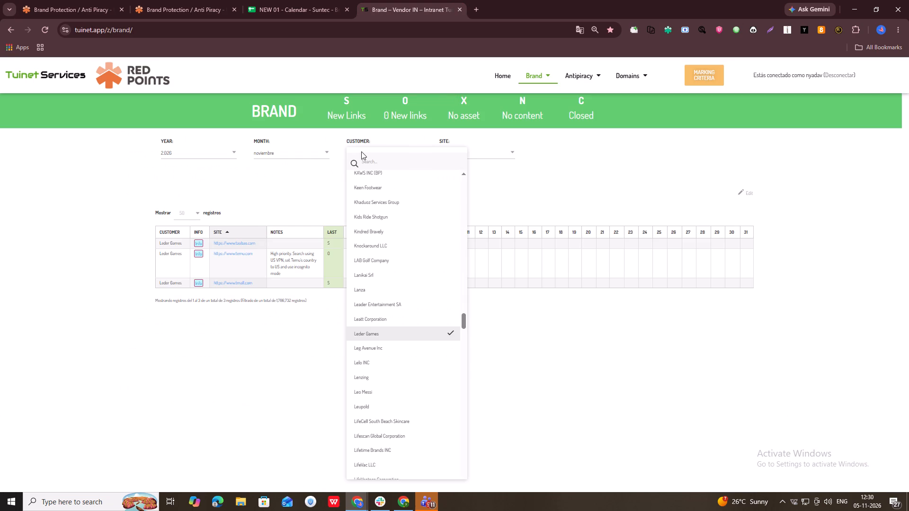
{"action": "type", "text": "industi"}
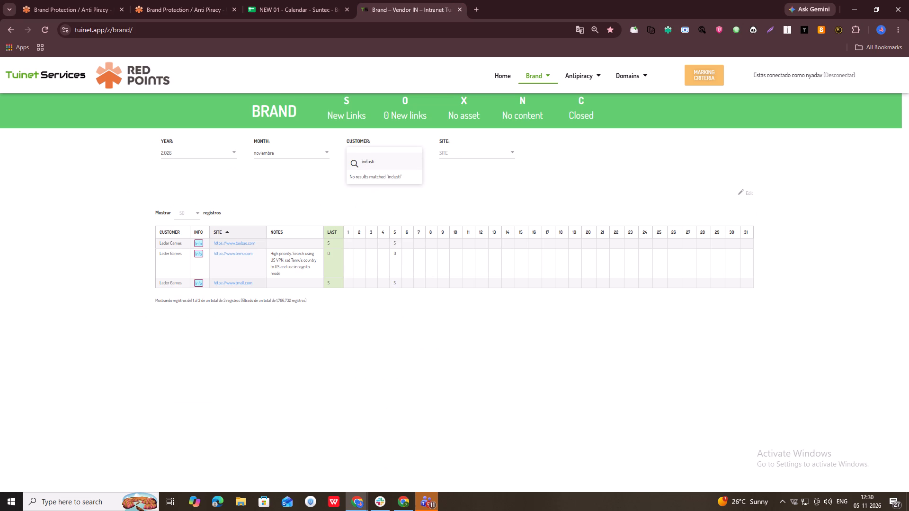
{"action": "key", "text": "BackSpace"}
{"action": "key", "text": "BackSpace"}
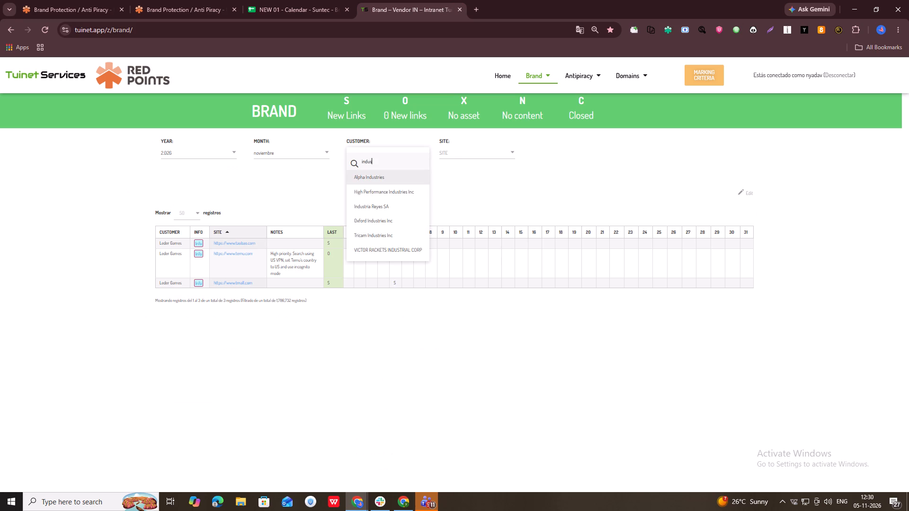
{"action": "left_click", "coordinate": [392, 201]}
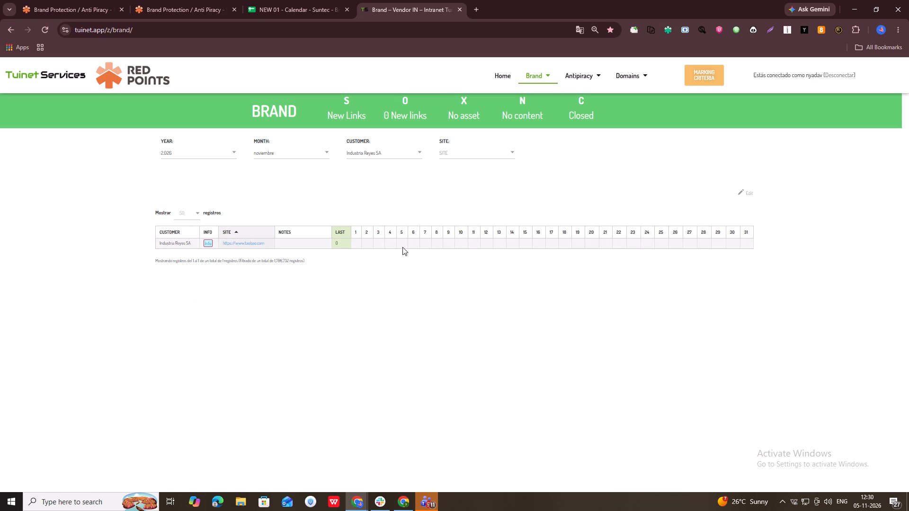
{"action": "double_click", "coordinate": [402, 246]}
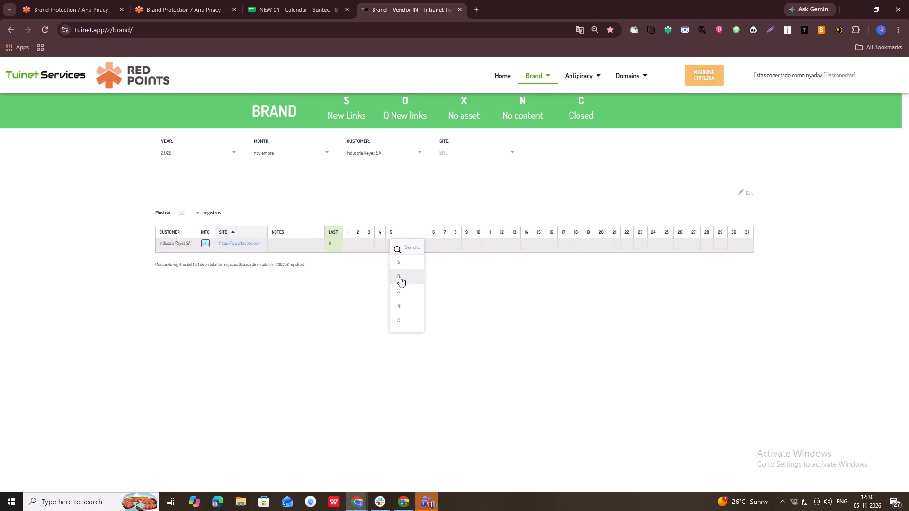
{"action": "left_click", "coordinate": [400, 262]}
Copy the customer Honest Amish from calendar cell G29 and filter the Tuinet Brand tracker by that customer.
{"action": "left_click", "coordinate": [278, 0]}
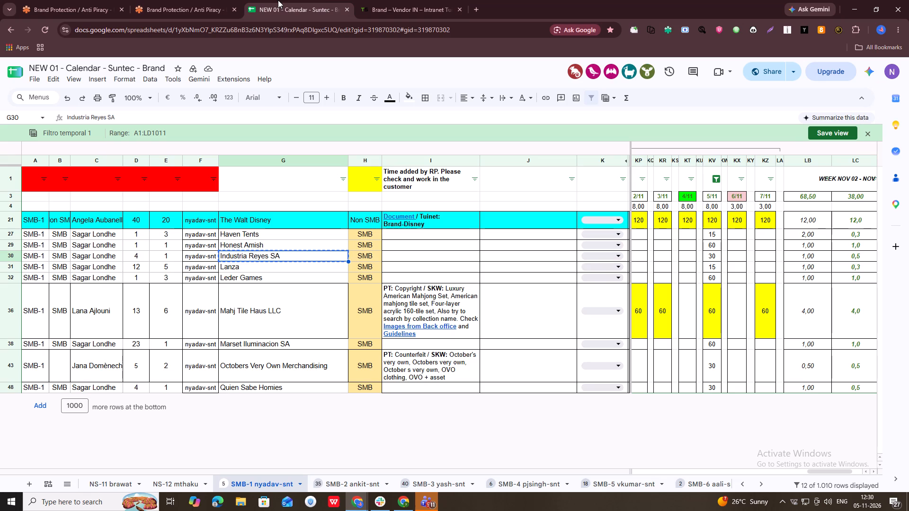
{"action": "left_click", "coordinate": [257, 244]}
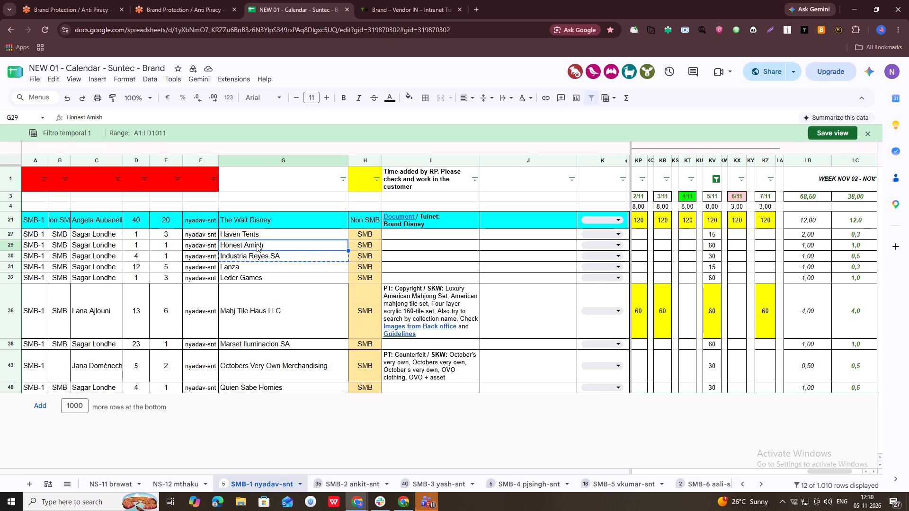
{"action": "key", "text": "ctrl+c"}
{"action": "key", "text": "ctrl+c"}
{"action": "key", "text": "ctrl+c"}
{"action": "left_click", "coordinate": [395, 0]}
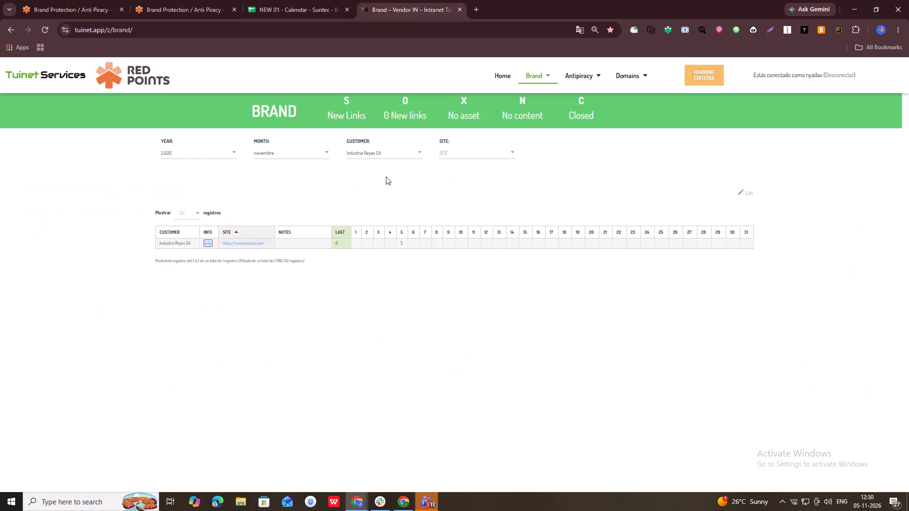
{"action": "left_click", "coordinate": [366, 151]}
{"action": "key", "text": "ctrl+v"}
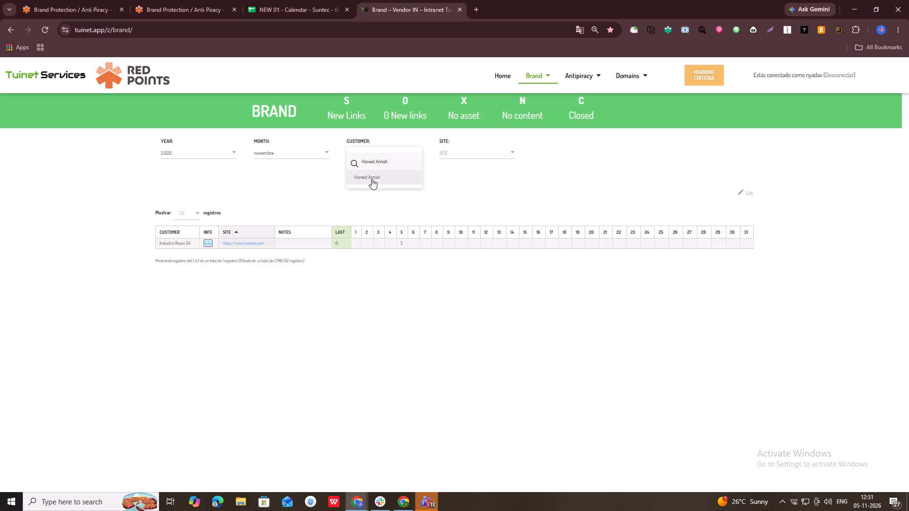
{"action": "left_click", "coordinate": [372, 178]}
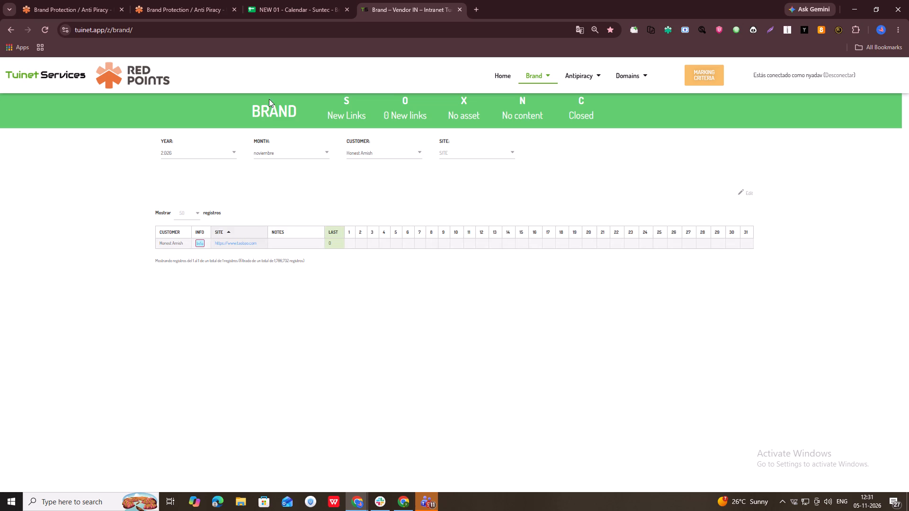
In Manual Detection Records, paste Honest Amish without formatting as the customer in A104746, leaving one blank row below the Industria Reyes SA entries.
{"action": "key", "text": "alt+Tab"}
{"action": "scroll", "coordinate": [228, 341], "scroll_direction": "down", "scroll_amount": 3}
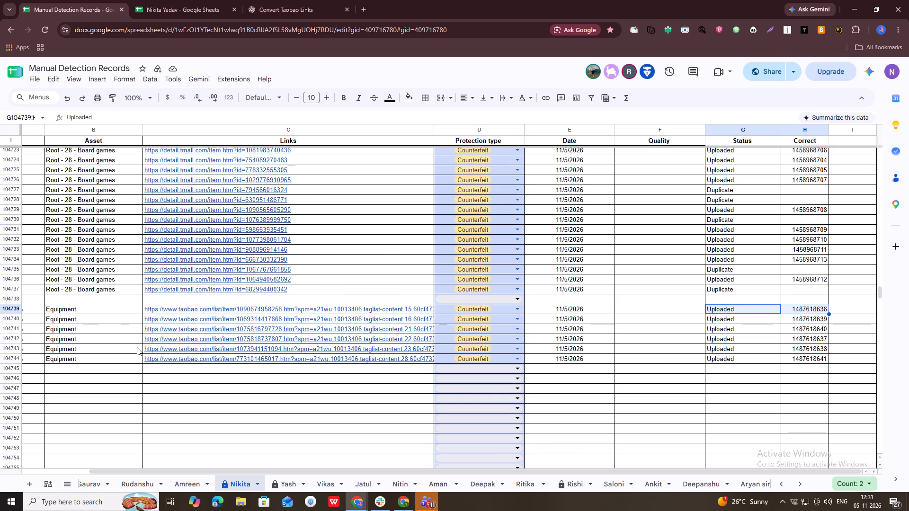
{"action": "key", "text": "ctrl+Left"}
{"action": "key", "text": "ctrl+Left"}
{"action": "key", "text": "ctrl+Left"}
{"action": "key", "text": "ctrl+Left"}
{"action": "key", "text": "ctrl+Left"}
{"action": "key", "text": "ctrl+Left"}
{"action": "key", "text": "ctrl+Left"}
{"action": "key", "text": "ctrl+Left"}
{"action": "key", "text": "ctrl+Left"}
{"action": "key", "text": "ctrl+Left"}
{"action": "key", "text": "ctrl+Left"}
{"action": "key", "text": "ctrl+Left"}
{"action": "key", "text": "ctrl+Left"}
{"action": "key", "text": "ctrl+Left"}
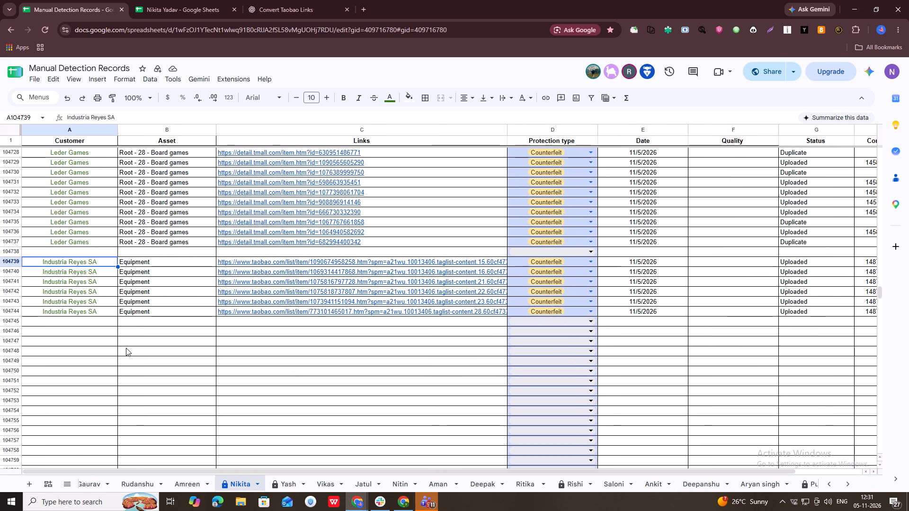
{"action": "key", "text": "ctrl+Down"}
{"action": "key", "text": "Down"}
{"action": "key", "text": "Down"}
{"action": "key", "text": "ctrl+shift+v"}
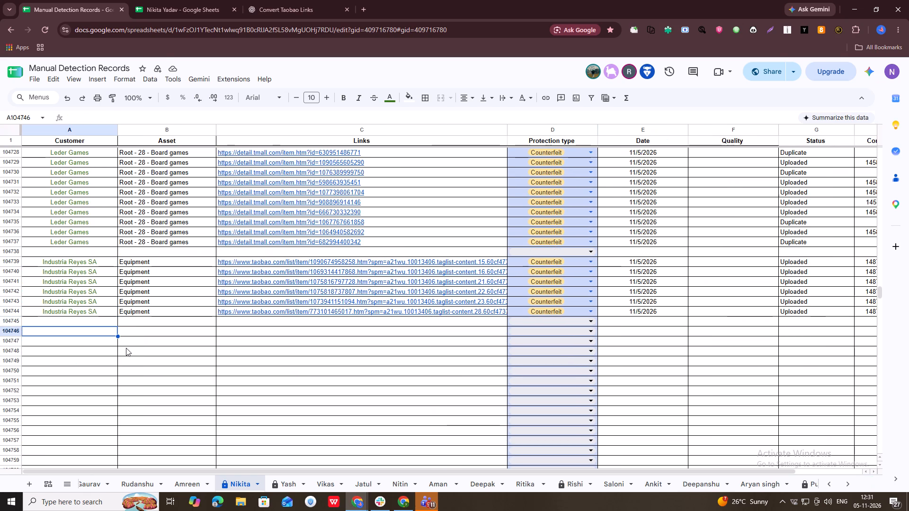
{"action": "key", "text": "Right"}
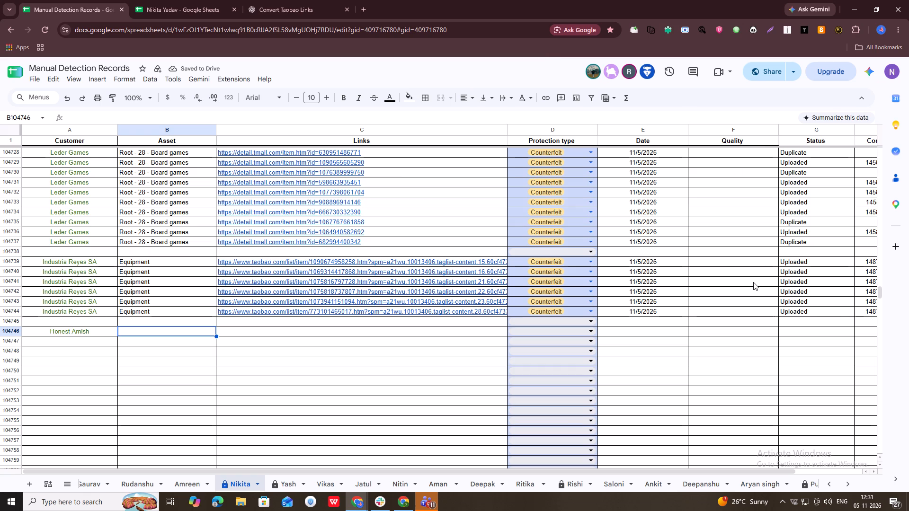
In the RedPoints IPR Plugin, start a Detection task for customer Honest Amish with the IPR Brand Protection contract and asset Honest Amish.
{"action": "key", "text": "alt+Tab"}
{"action": "key", "text": "alt+Tab"}
{"action": "scroll", "coordinate": [774, 164], "scroll_direction": "up", "scroll_amount": 6}
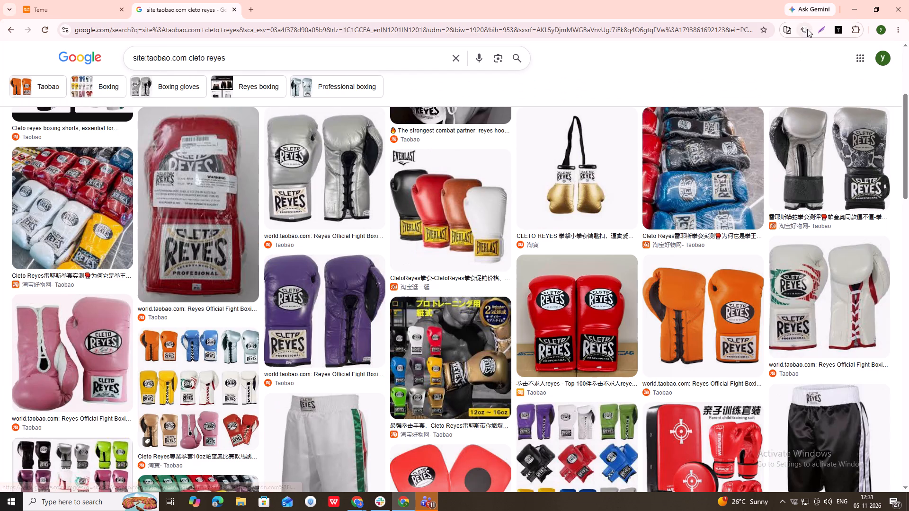
{"action": "left_click", "coordinate": [807, 29]}
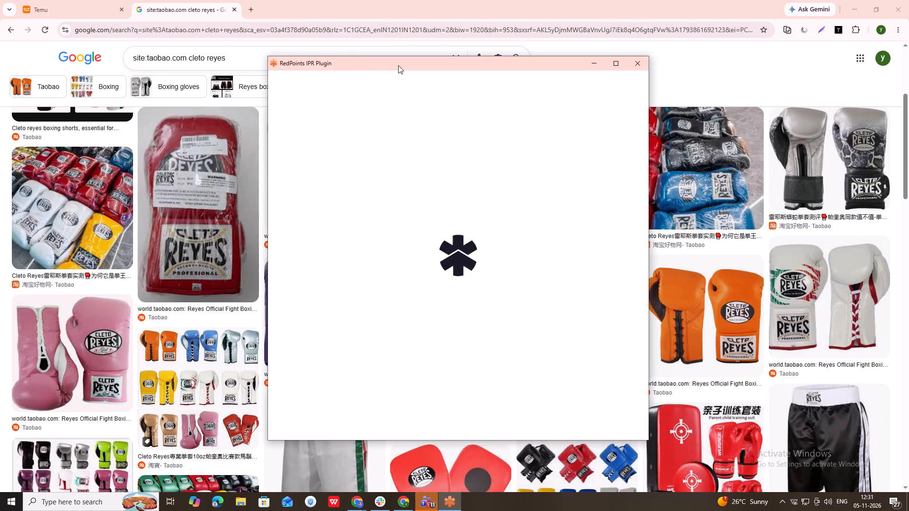
{"action": "left_click_drag", "start_coordinate": [398, 65], "coordinate": [561, 44]}
{"action": "left_click", "coordinate": [655, 246]}
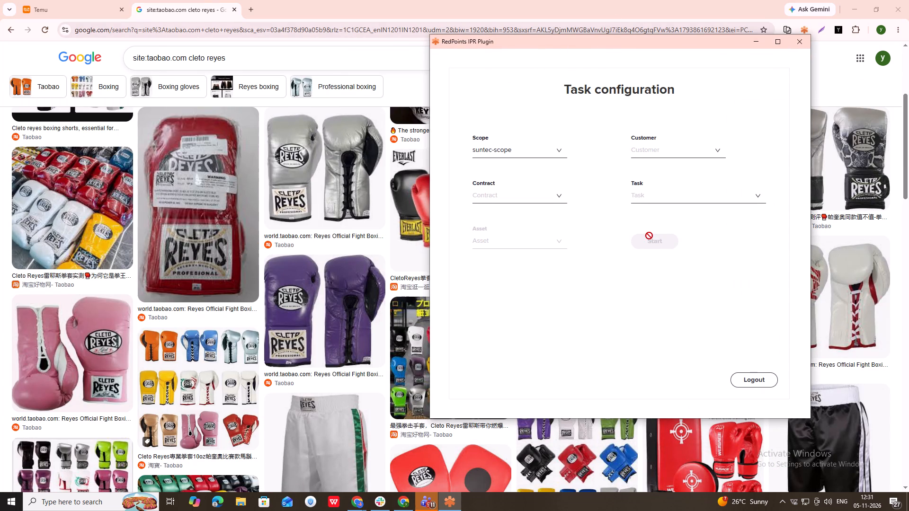
{"action": "left_click", "coordinate": [659, 150]}
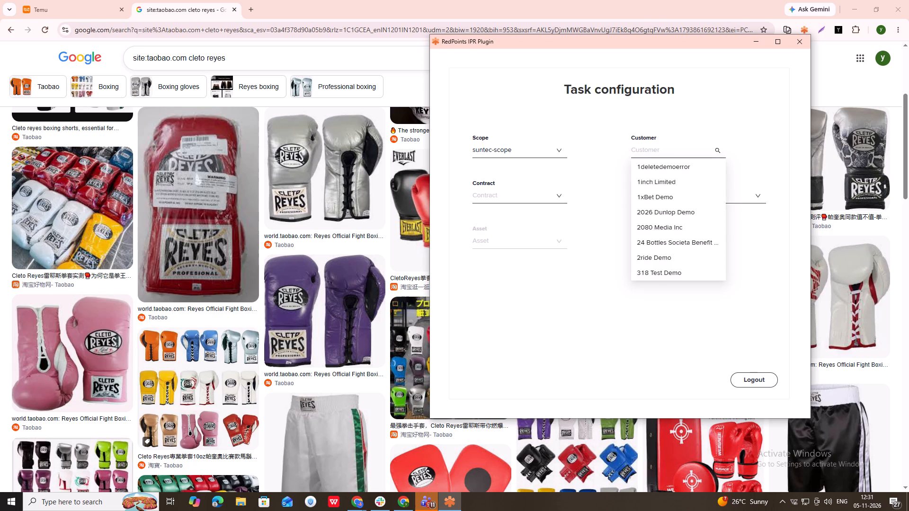
{"action": "key", "text": "ctrl+v"}
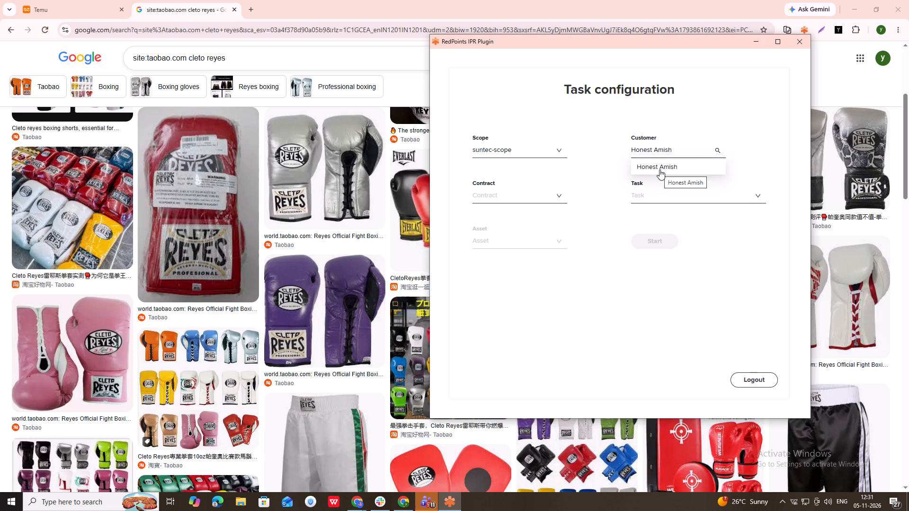
{"action": "left_click", "coordinate": [660, 169]}
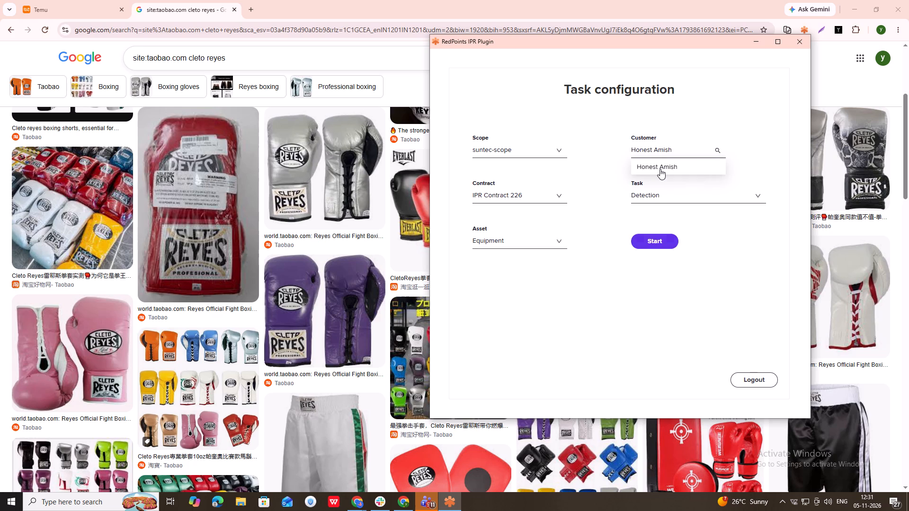
{"action": "left_click", "coordinate": [531, 195]}
{"action": "left_click", "coordinate": [514, 216]}
{"action": "left_click", "coordinate": [508, 247]}
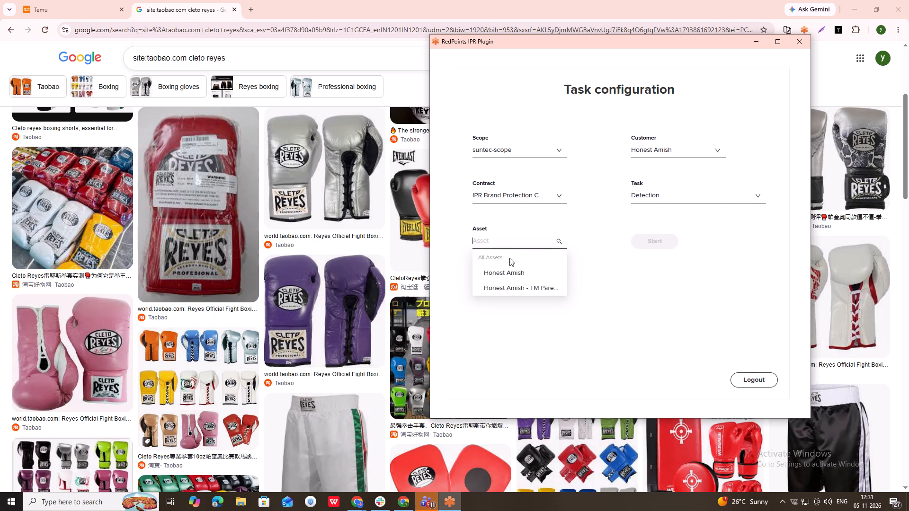
{"action": "left_click", "coordinate": [509, 273]}
{"action": "left_click", "coordinate": [645, 247]}
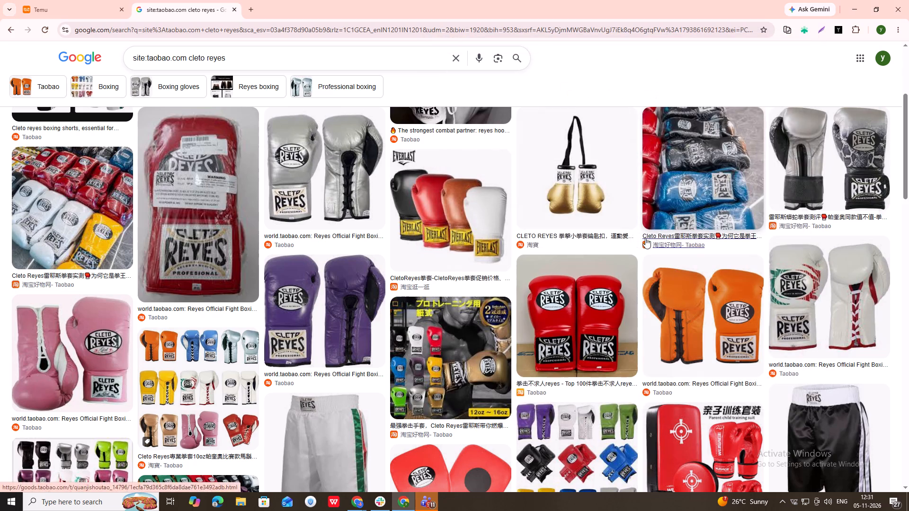
Change the Google image search to site:taobao.com Honest Amish and run it.
{"action": "left_click_drag", "start_coordinate": [188, 57], "coordinate": [232, 62]}
{"action": "key", "text": "ctrl+v"}
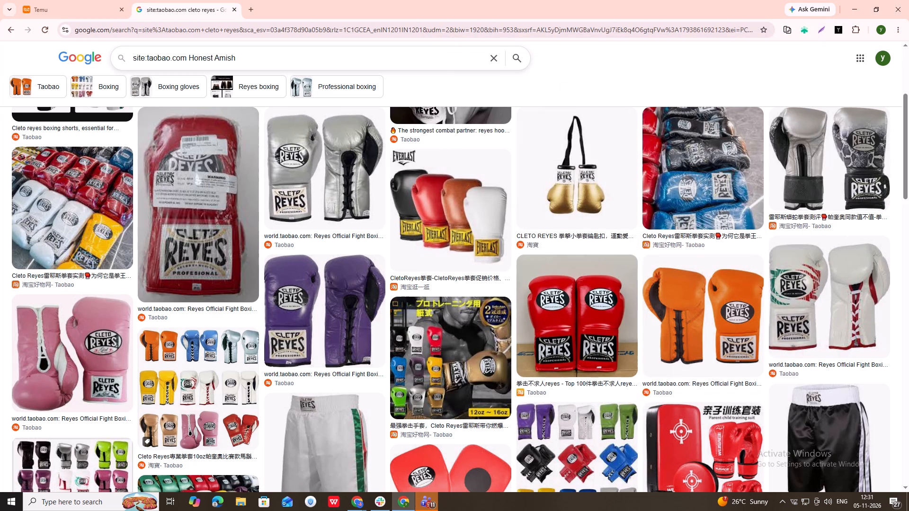
{"action": "key", "text": "Return"}
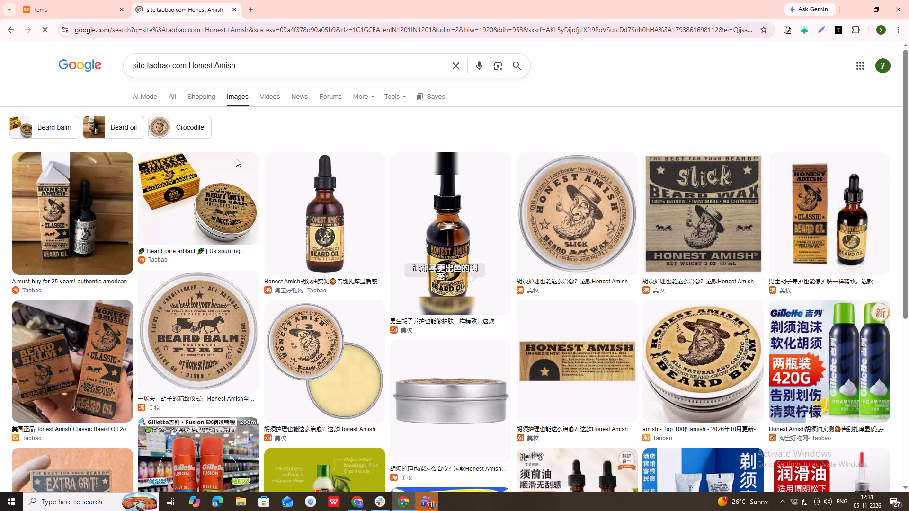
In Manual Detection Records, paste Honest Amish as the asset in B104746 and select the Links cell C104746.
{"action": "key", "text": "alt+Tab"}
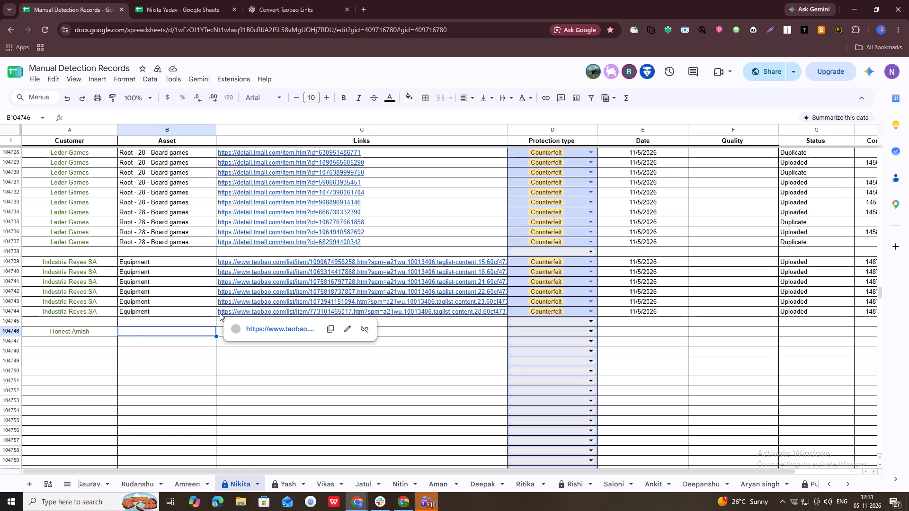
{"action": "key", "text": "ctrl+v"}
{"action": "left_click", "coordinate": [311, 337]}
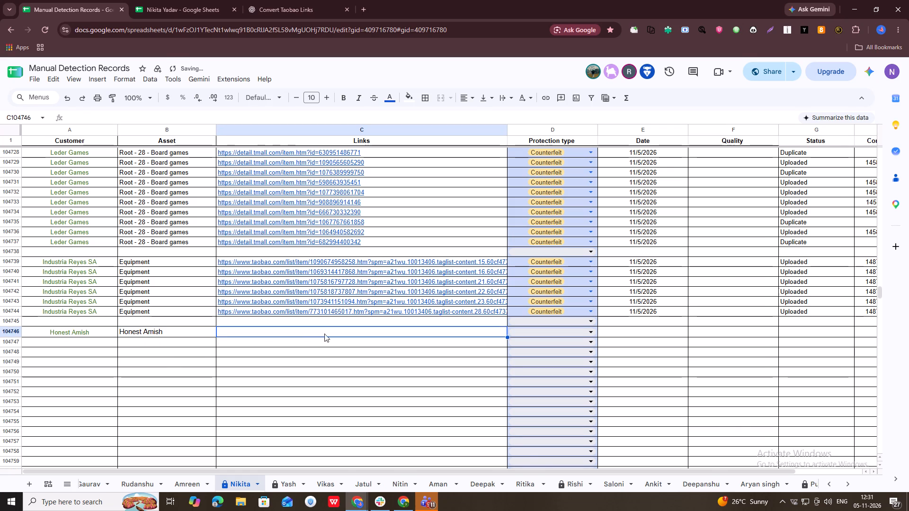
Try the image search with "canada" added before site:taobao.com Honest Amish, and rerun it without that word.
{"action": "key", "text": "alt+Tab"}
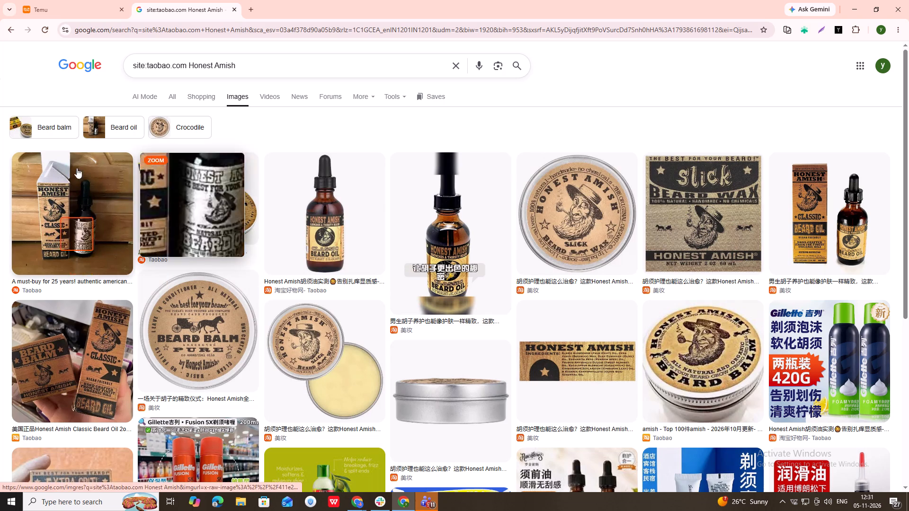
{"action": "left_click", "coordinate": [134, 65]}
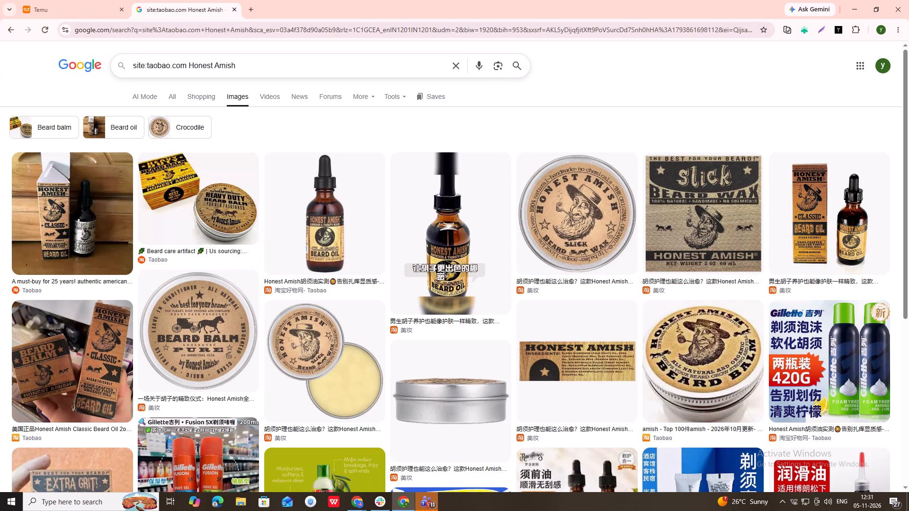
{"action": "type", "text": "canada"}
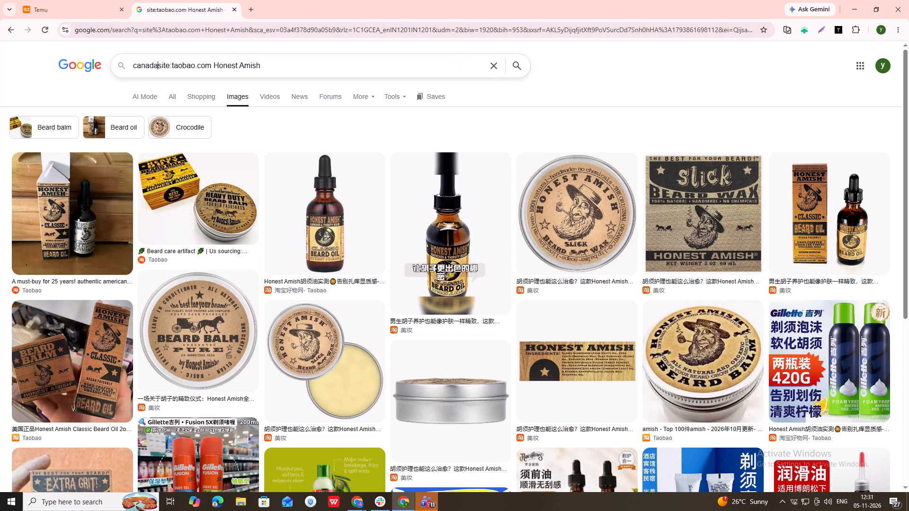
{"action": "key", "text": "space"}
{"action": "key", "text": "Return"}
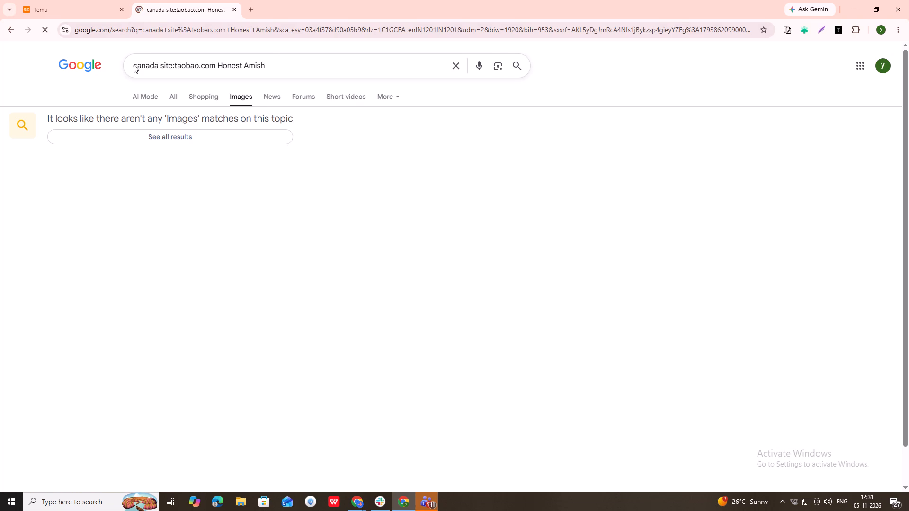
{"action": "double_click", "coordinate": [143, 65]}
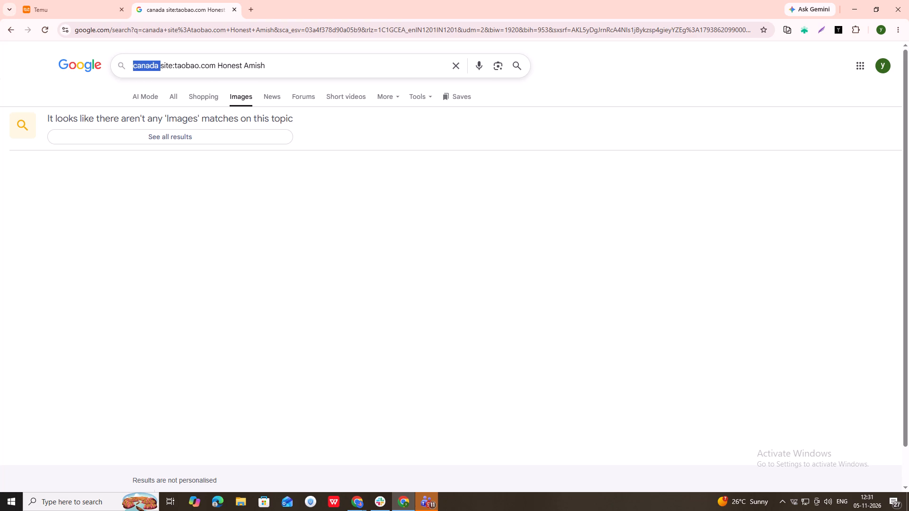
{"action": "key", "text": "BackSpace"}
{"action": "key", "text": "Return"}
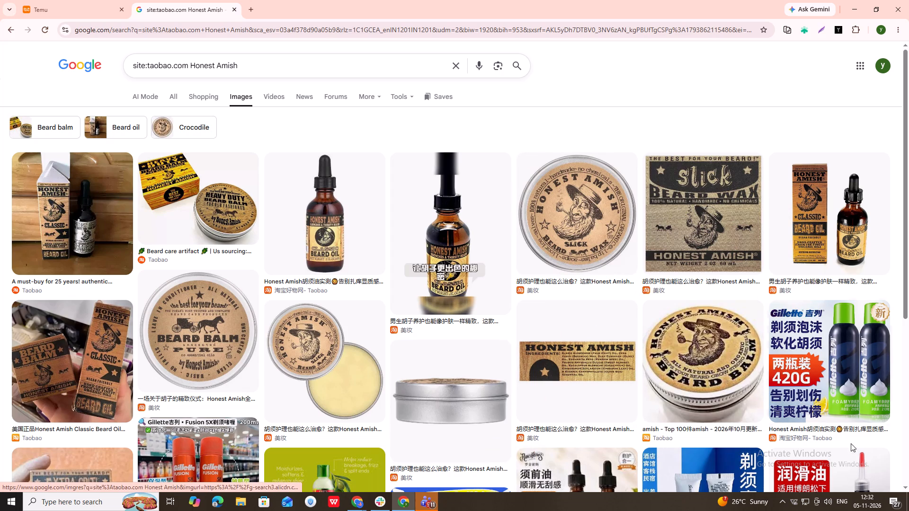
Open the Taobao "amish - Top 100" search result in a new tab and show its products in list view.
{"action": "middle_click", "coordinate": [658, 430]}
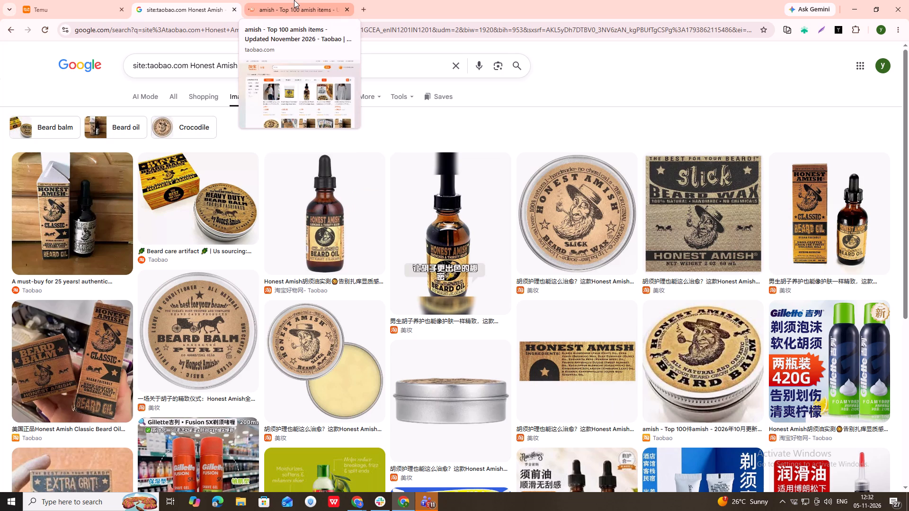
{"action": "left_click", "coordinate": [294, 0]}
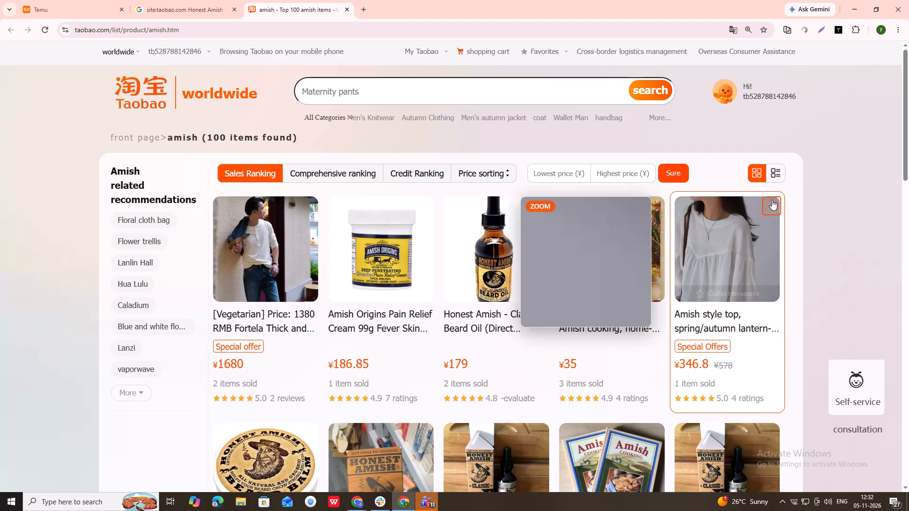
{"action": "left_click", "coordinate": [776, 176]}
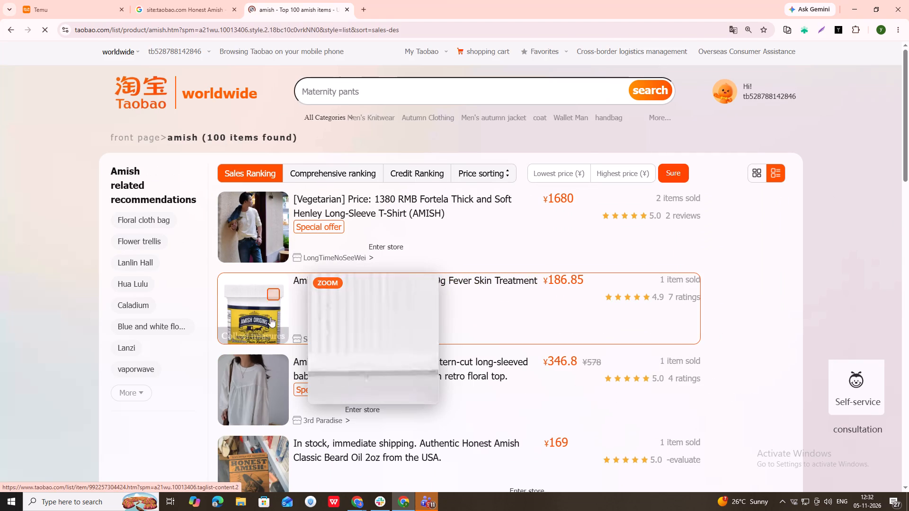
Look through the Taobao amish product list for Honest Amish beard oil and beard balm listings.
{"action": "scroll", "coordinate": [401, 392], "scroll_direction": "down", "scroll_amount": 1}
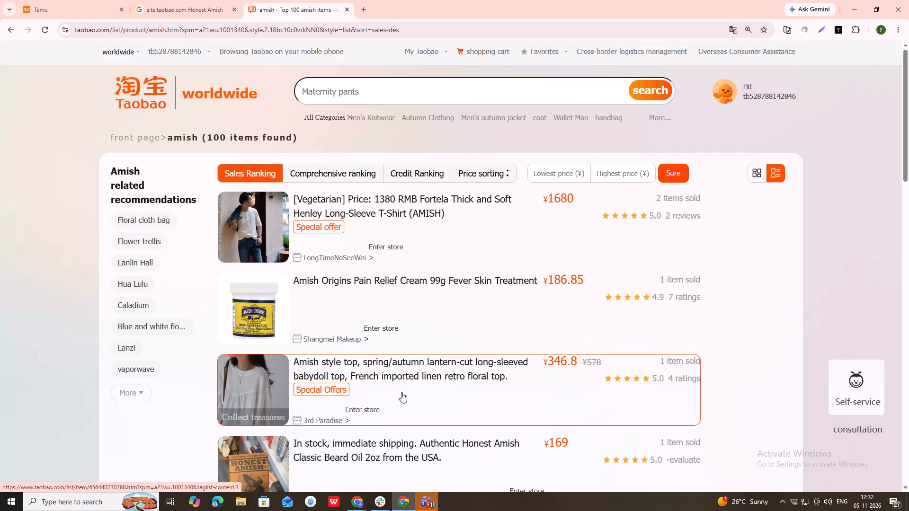
{"action": "scroll", "coordinate": [401, 392], "scroll_direction": "down", "scroll_amount": 2}
{"action": "scroll", "coordinate": [443, 314], "scroll_direction": "down", "scroll_amount": 4}
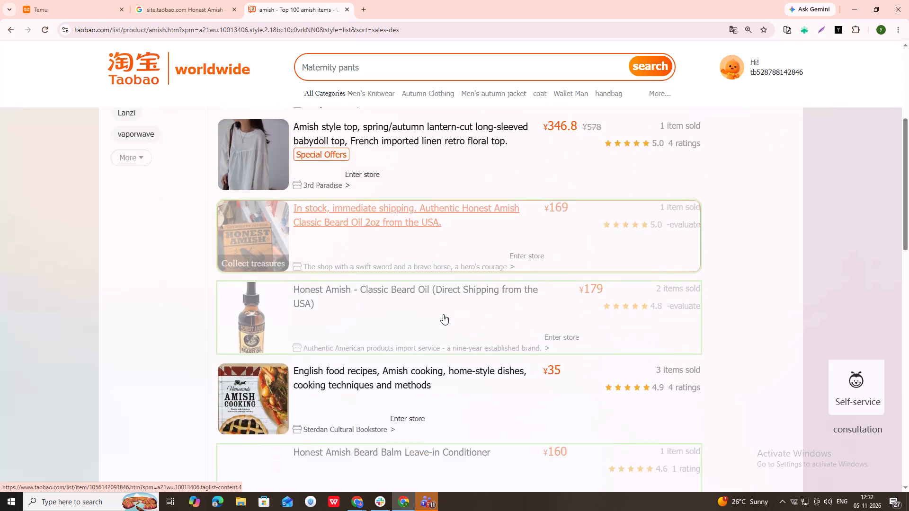
{"action": "scroll", "coordinate": [443, 314], "scroll_direction": "down", "scroll_amount": 2}
{"action": "scroll", "coordinate": [443, 313], "scroll_direction": "up", "scroll_amount": 6}
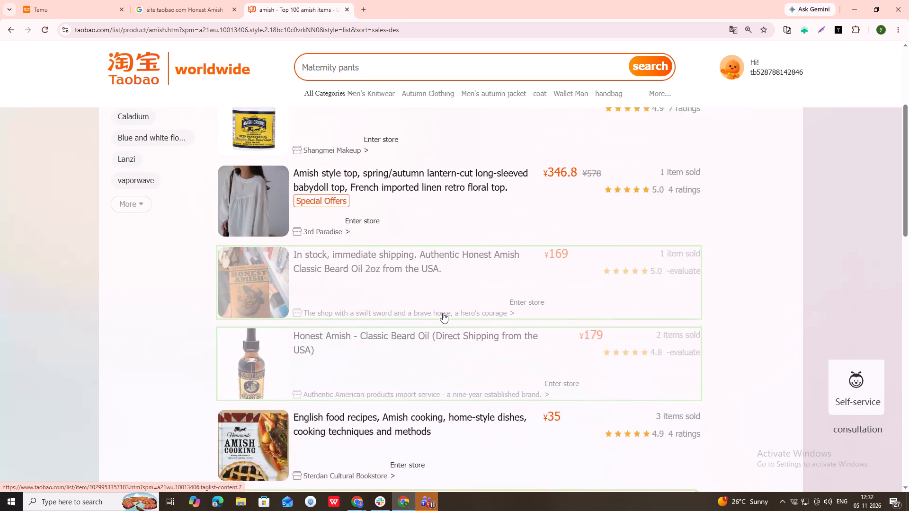
{"action": "scroll", "coordinate": [443, 313], "scroll_direction": "down", "scroll_amount": 11}
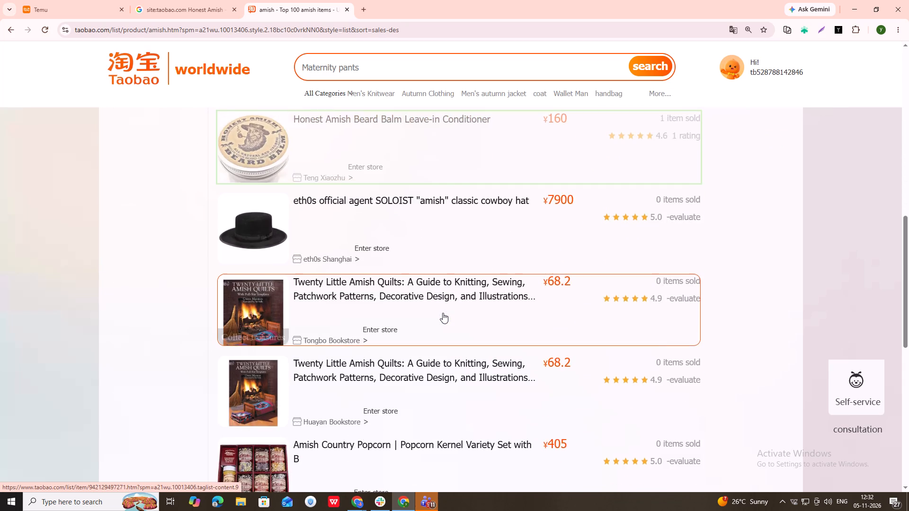
{"action": "scroll", "coordinate": [443, 313], "scroll_direction": "down", "scroll_amount": 1}
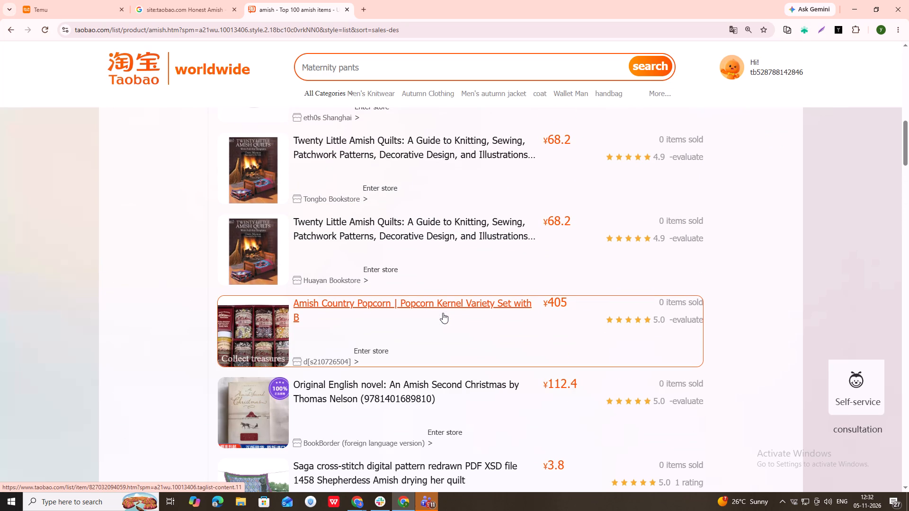
{"action": "scroll", "coordinate": [443, 313], "scroll_direction": "down", "scroll_amount": 8}
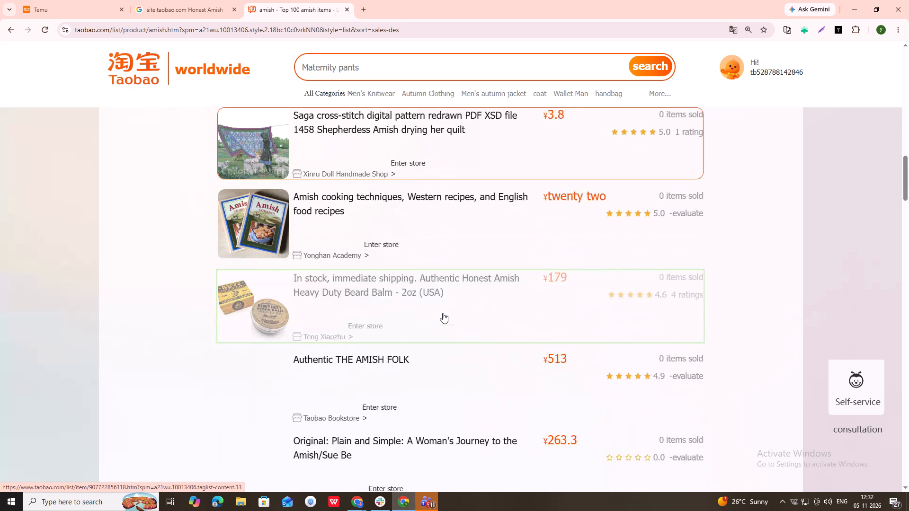
{"action": "scroll", "coordinate": [443, 313], "scroll_direction": "down", "scroll_amount": 3}
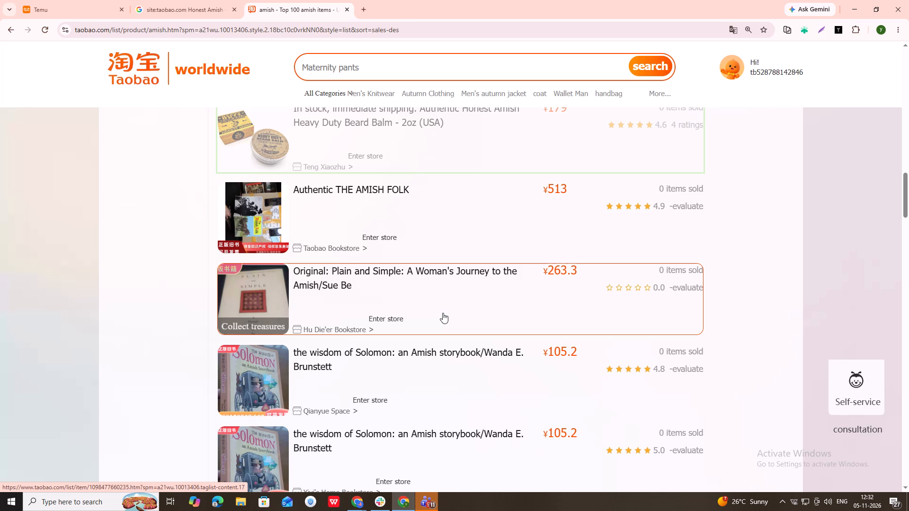
{"action": "scroll", "coordinate": [449, 314], "scroll_direction": "down", "scroll_amount": 4}
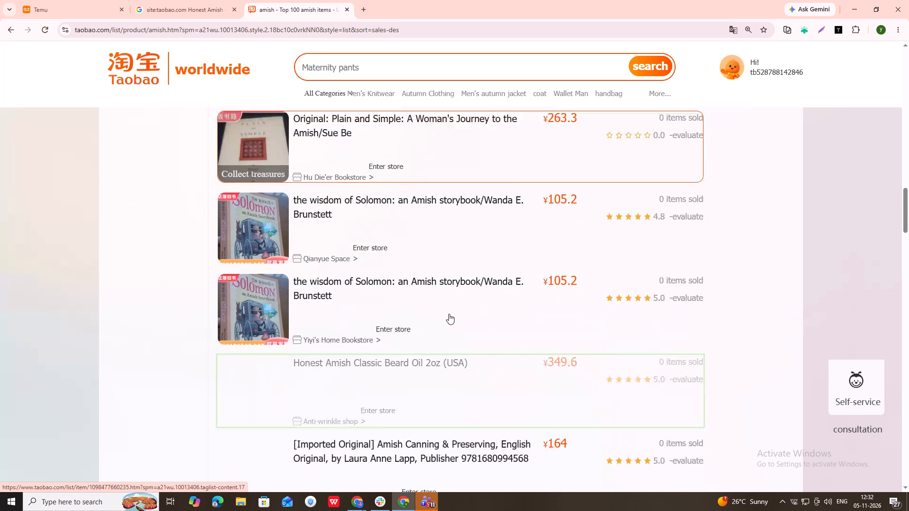
{"action": "scroll", "coordinate": [465, 295], "scroll_direction": "down", "scroll_amount": 10}
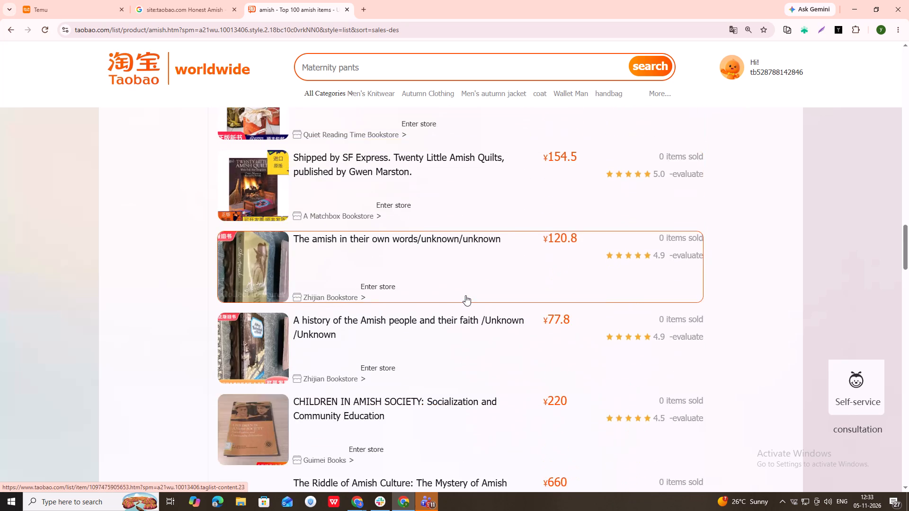
{"action": "scroll", "coordinate": [465, 295], "scroll_direction": "down", "scroll_amount": 7}
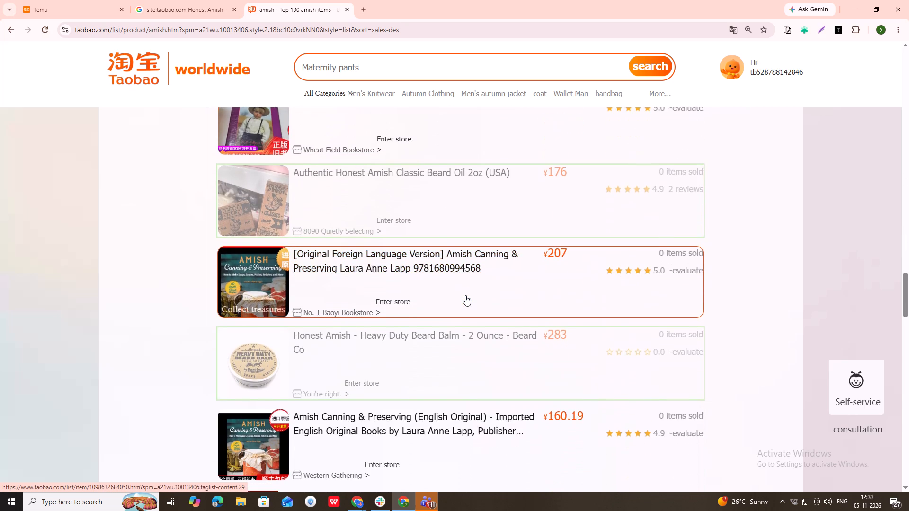
{"action": "scroll", "coordinate": [465, 295], "scroll_direction": "down", "scroll_amount": 14}
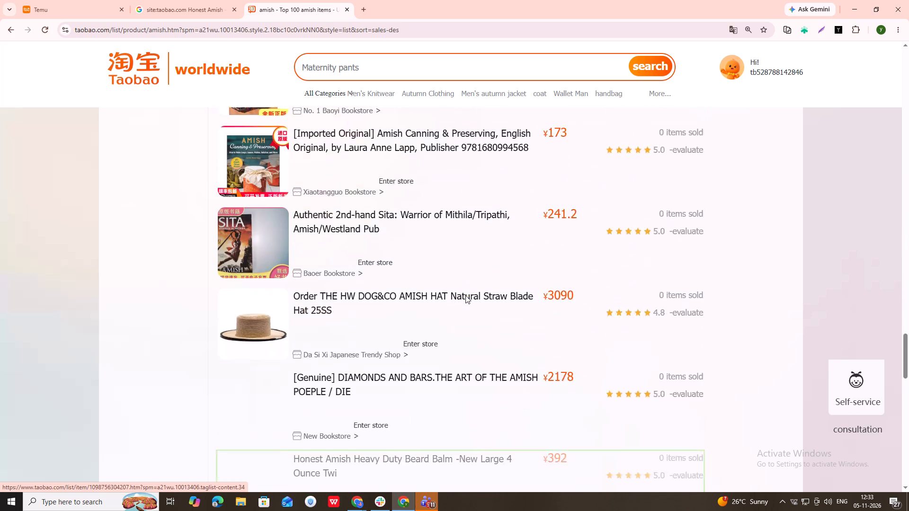
{"action": "scroll", "coordinate": [465, 295], "scroll_direction": "down", "scroll_amount": 6}
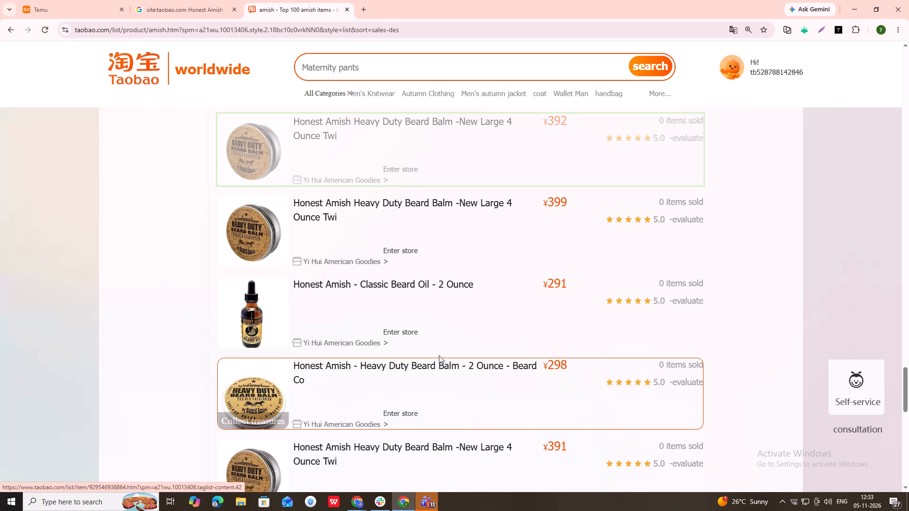
{"action": "scroll", "coordinate": [427, 335], "scroll_direction": "down", "scroll_amount": 1}
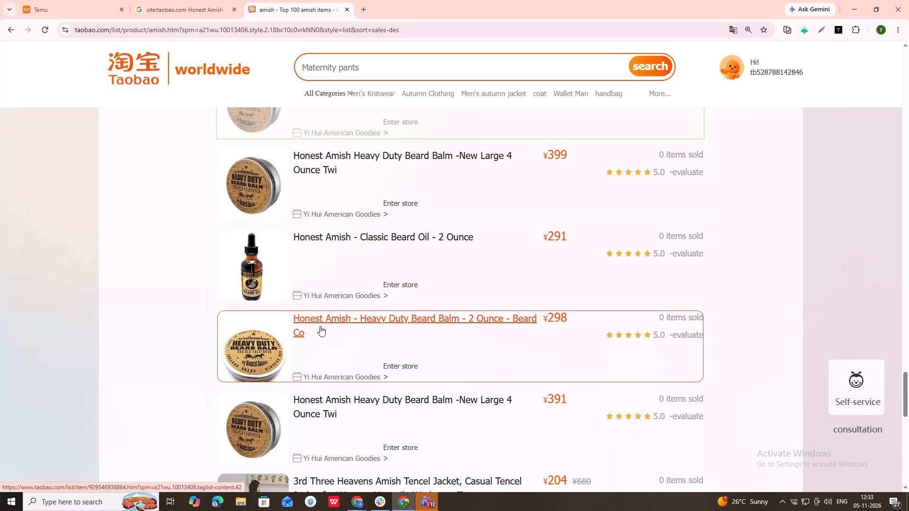
{"action": "right_click", "coordinate": [410, 179]}
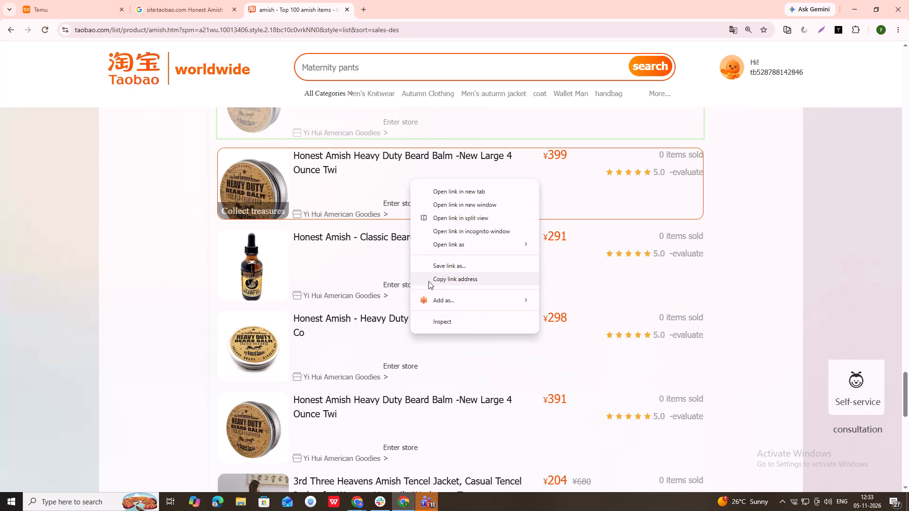
{"action": "left_click", "coordinate": [64, 242]}
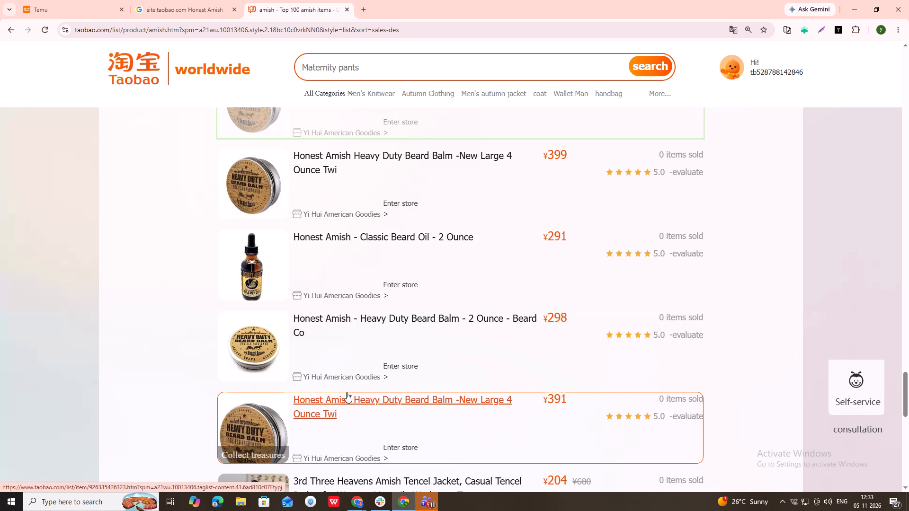
Open the product images of the ¥399 Heavy Duty Beard Balm and the ¥291 Classic Beard Oil in new tabs.
{"action": "scroll", "coordinate": [344, 393], "scroll_direction": "up", "scroll_amount": 1}
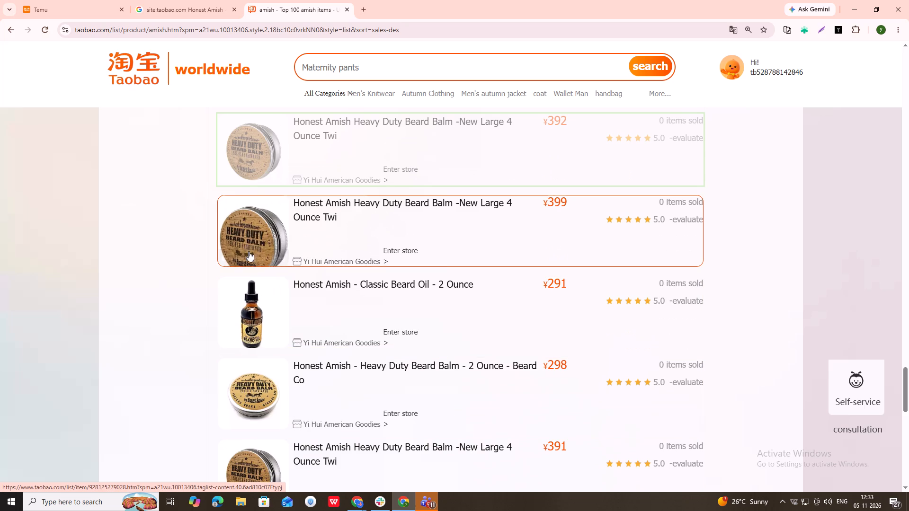
{"action": "right_click", "coordinate": [250, 208]}
{"action": "left_click", "coordinate": [311, 341]}
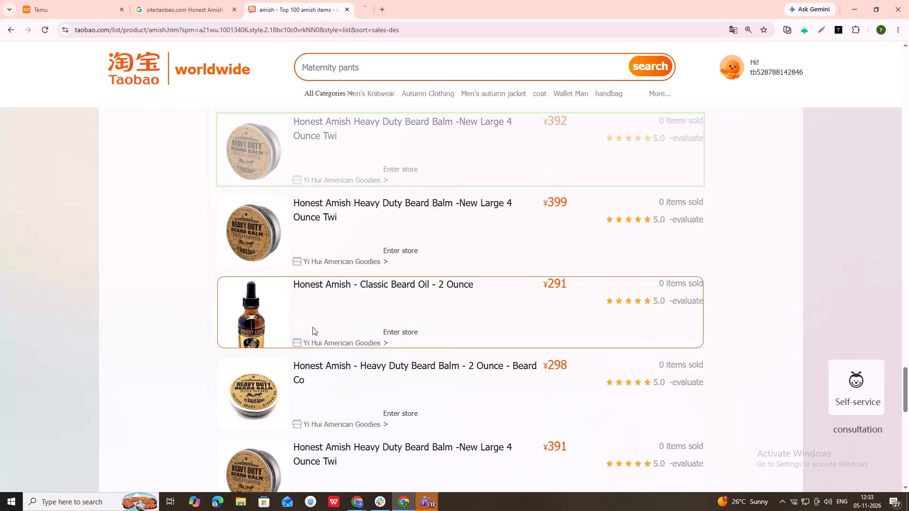
{"action": "left_click", "coordinate": [436, 0]}
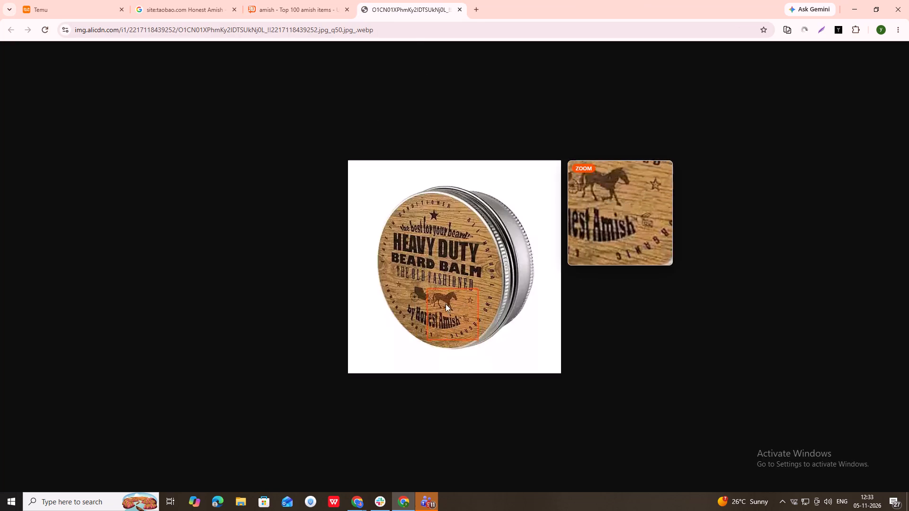
{"action": "left_click", "coordinate": [316, 0]}
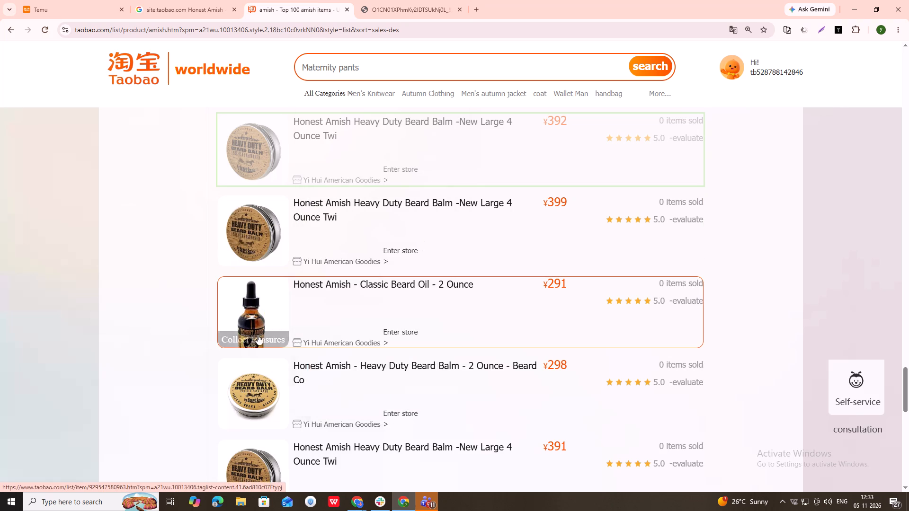
{"action": "right_click", "coordinate": [248, 316]}
{"action": "left_click", "coordinate": [295, 204]}
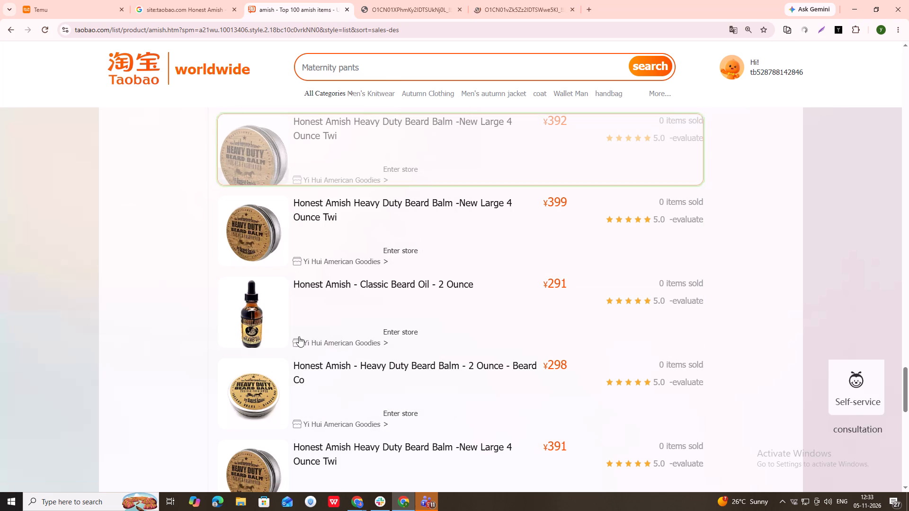
Copy the link of the ¥399 Heavy Duty Beard Balm listing into Links cell C104746 of Manual Detection Records.
{"action": "right_click", "coordinate": [450, 230]}
{"action": "left_click", "coordinate": [488, 328]}
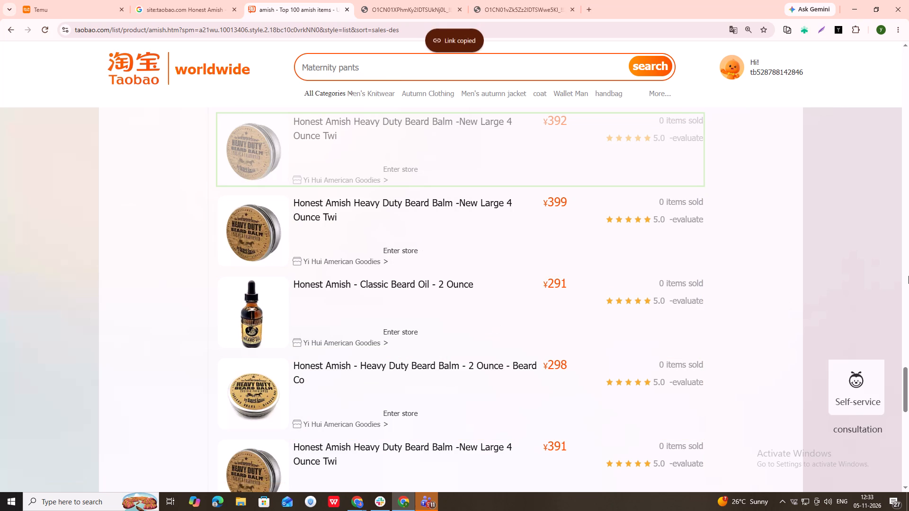
{"action": "key", "text": "alt+Tab"}
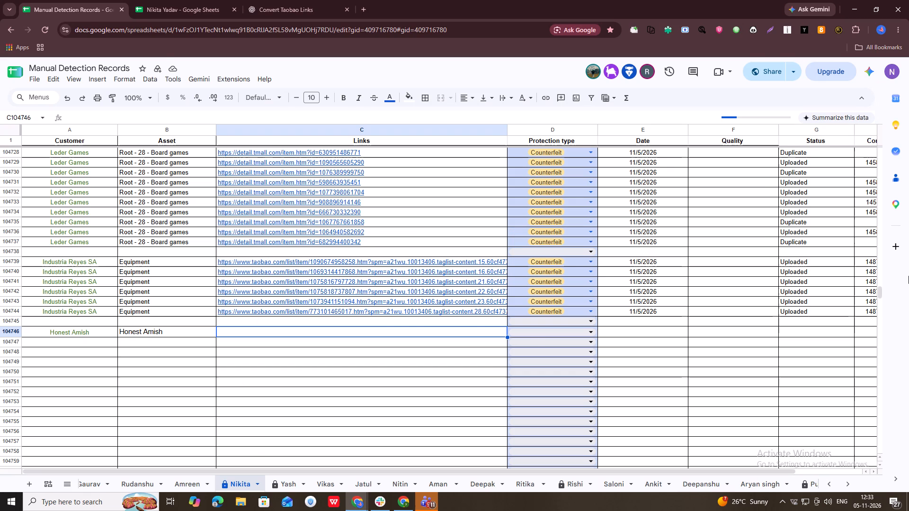
{"action": "key", "text": "ctrl+v"}
{"action": "key", "text": "Down"}
{"action": "key", "text": "alt+Tab"}
Copy the link of the ¥291 Classic Beard Oil listing into Links cell C104747.
{"action": "key", "text": "Down"}
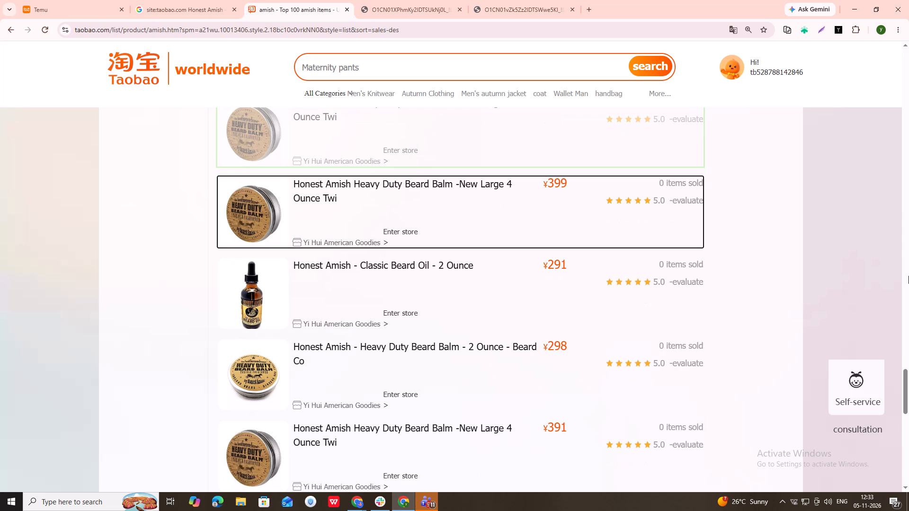
{"action": "right_click", "coordinate": [458, 300]}
{"action": "left_click", "coordinate": [483, 400]}
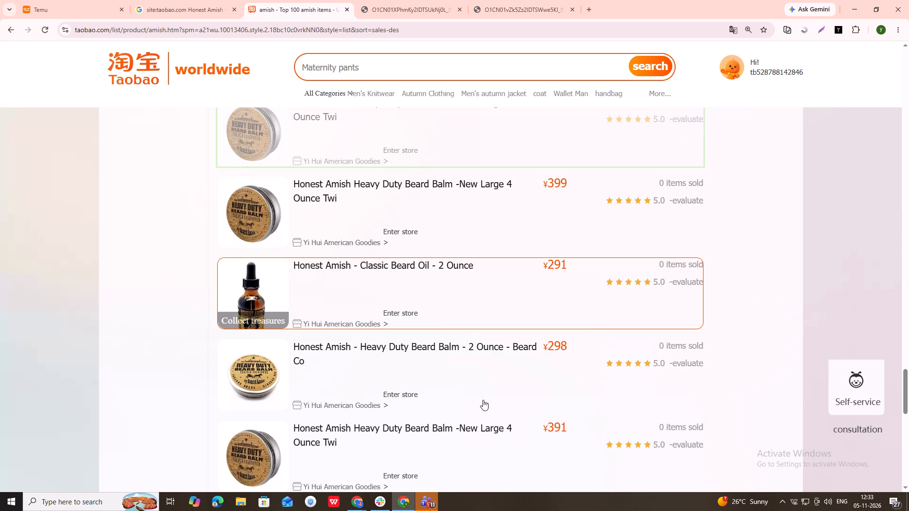
{"action": "key", "text": "alt+Tab"}
{"action": "key", "text": "ctrl+v"}
{"action": "key", "text": "Down"}
{"action": "key", "text": "alt+Tab"}
Copy the link of the ¥298 Heavy Duty Beard Balm 2 Ounce listing into Links cell C104748.
{"action": "key", "text": "Down"}
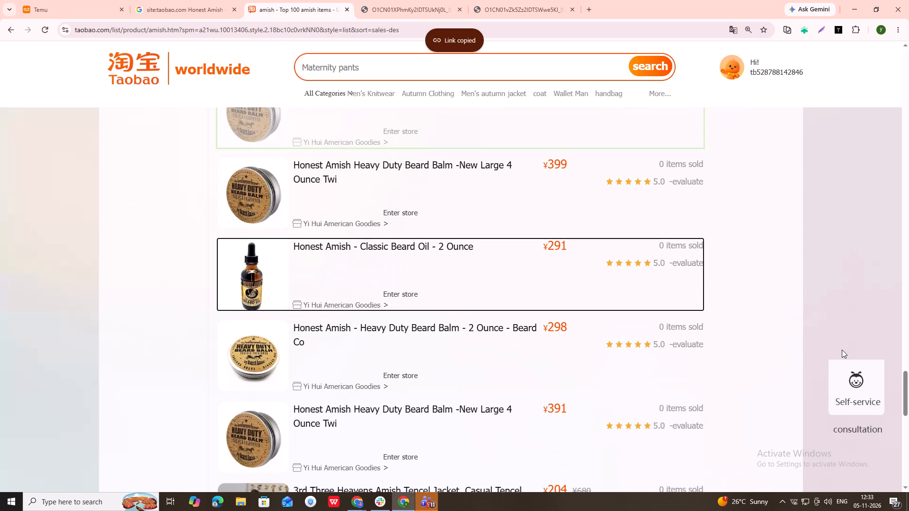
{"action": "right_click", "coordinate": [454, 350]}
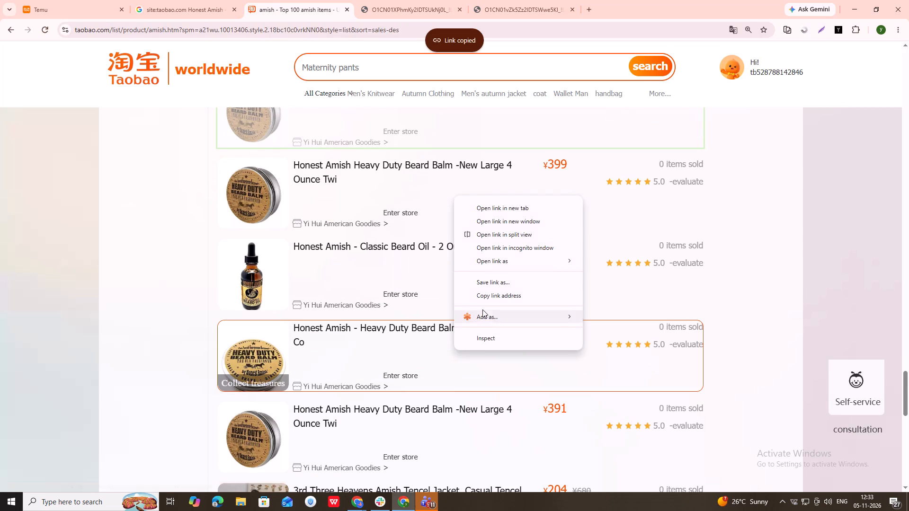
{"action": "left_click", "coordinate": [488, 295]}
{"action": "key", "text": "alt+Tab"}
{"action": "key", "text": "ctrl+v"}
{"action": "key", "text": "Down"}
{"action": "key", "text": "alt+Tab"}
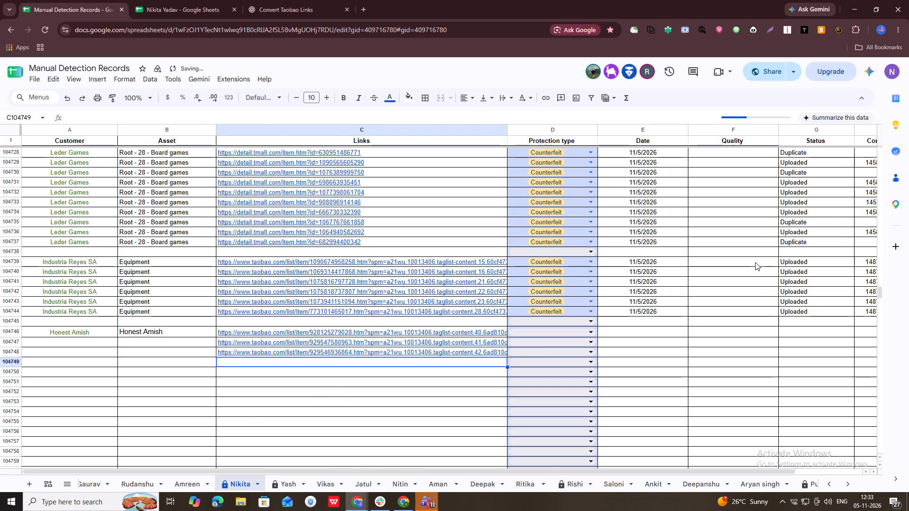
Copy the link of the ¥391 Heavy Duty Beard Balm listing into Links cell C104749.
{"action": "key", "text": "Down"}
{"action": "scroll", "coordinate": [497, 287], "scroll_direction": "down", "scroll_amount": 3}
{"action": "right_click", "coordinate": [472, 289]}
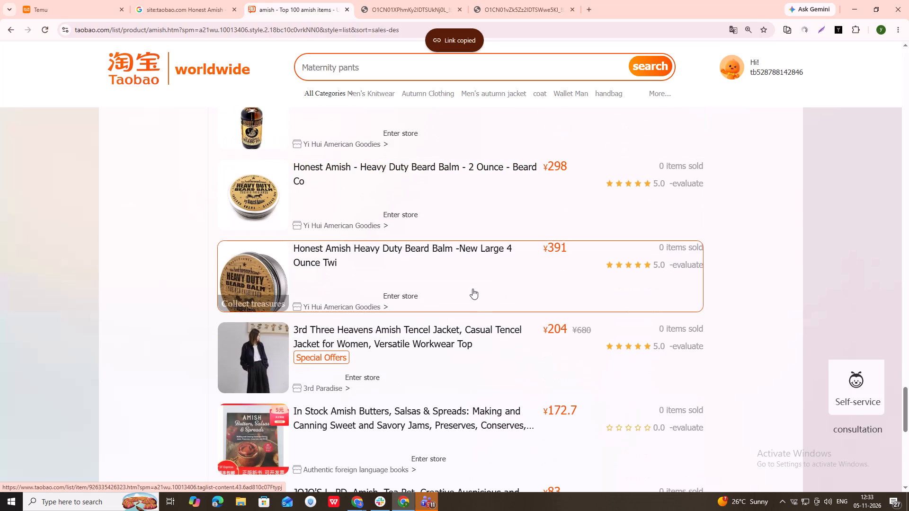
{"action": "left_click", "coordinate": [486, 384]}
{"action": "key", "text": "alt+Tab"}
{"action": "key", "text": "ctrl+v"}
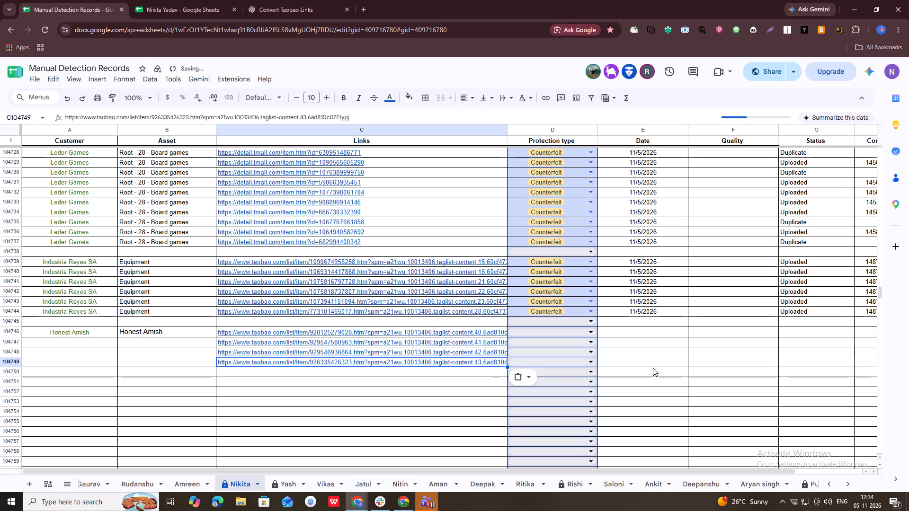
{"action": "key", "text": "Down"}
{"action": "key", "text": "alt+Tab"}
Check the opened beard balm and beard oil images and close both image tabs.
{"action": "scroll", "coordinate": [620, 362], "scroll_direction": "down", "scroll_amount": 3}
{"action": "scroll", "coordinate": [446, 340], "scroll_direction": "down", "scroll_amount": 2}
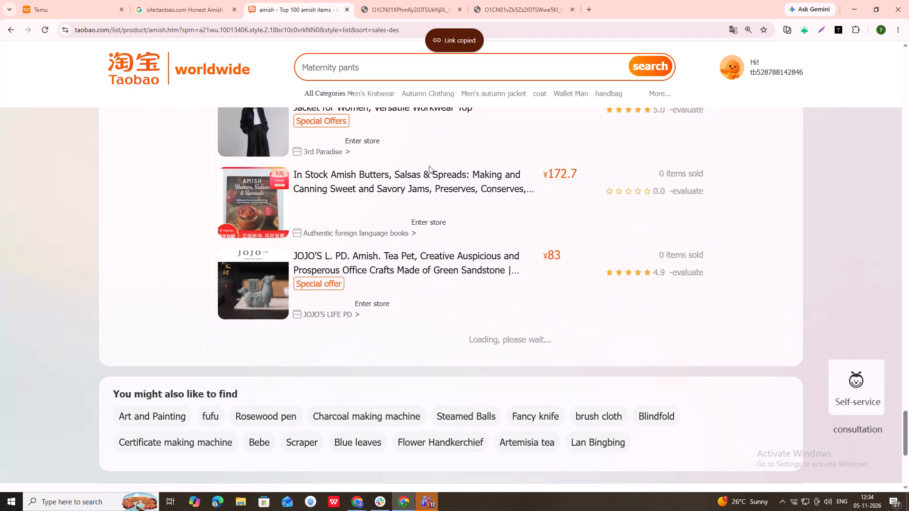
{"action": "left_click", "coordinate": [396, 0]}
{"action": "left_click", "coordinate": [501, 0]}
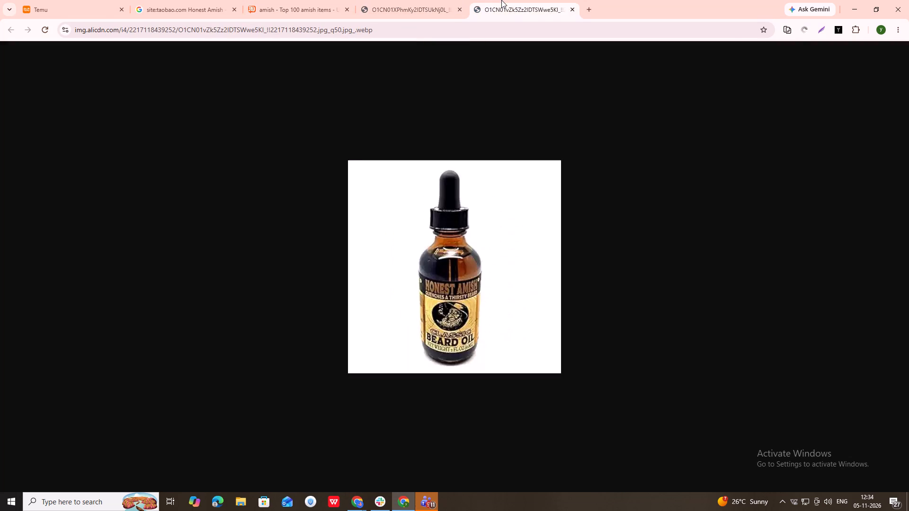
{"action": "middle_click", "coordinate": [419, 0]}
{"action": "middle_click", "coordinate": [419, 0]}
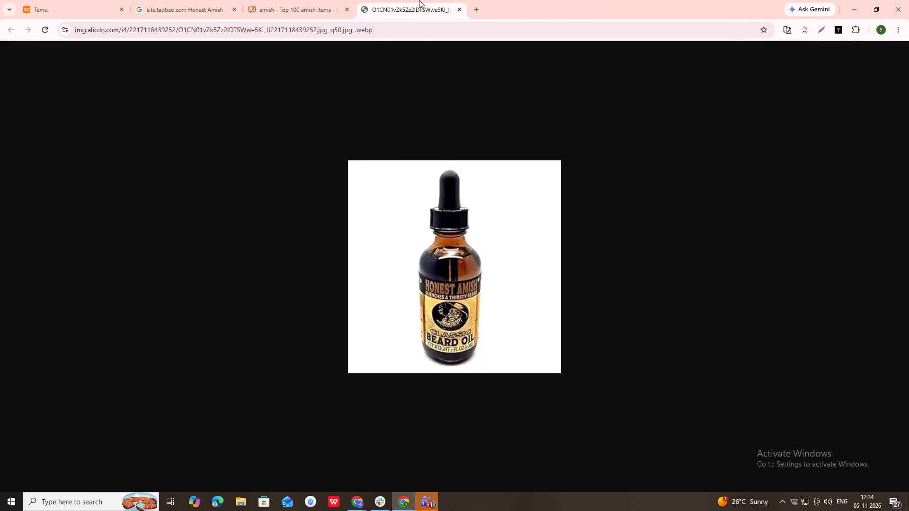
Examine the remaining Taobao amish listings for more Honest Amish products and close the results tab.
{"action": "scroll", "coordinate": [658, 297], "scroll_direction": "down", "scroll_amount": 5}
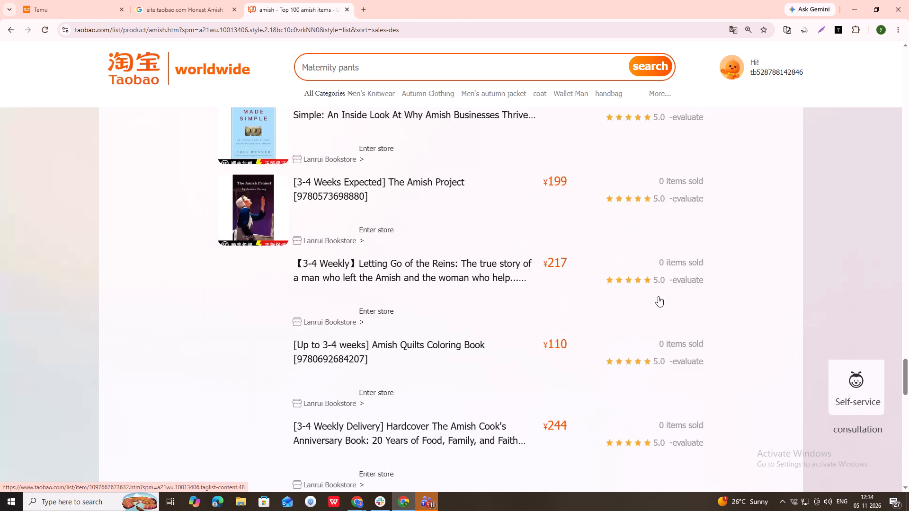
{"action": "scroll", "coordinate": [658, 296], "scroll_direction": "down", "scroll_amount": 12}
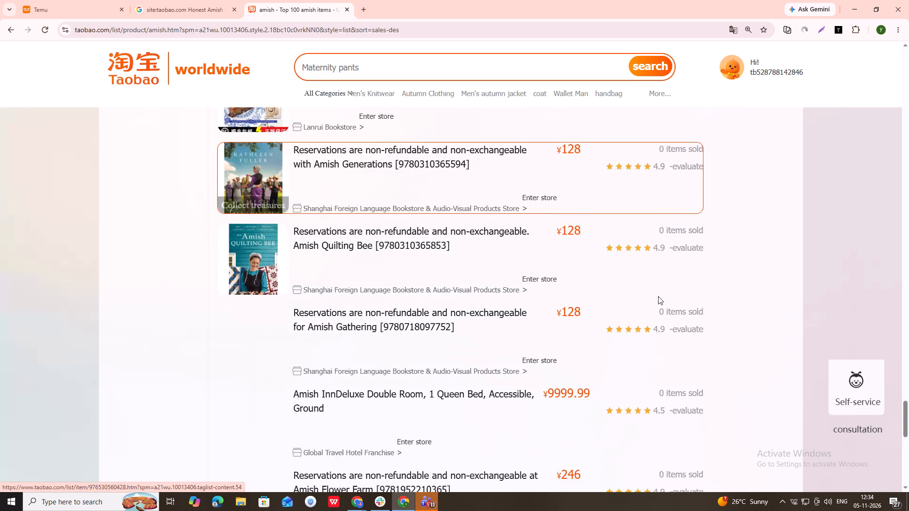
{"action": "scroll", "coordinate": [658, 296], "scroll_direction": "down", "scroll_amount": 5}
{"action": "middle_click", "coordinate": [334, 0]}
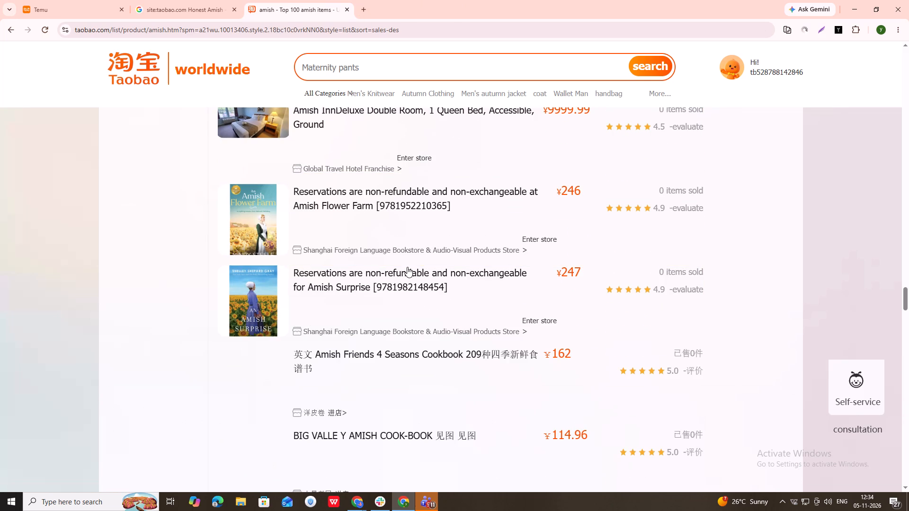
Switch to the Red Points New Incident form and search the customer list for honest.
{"action": "key", "text": "alt+Tab"}
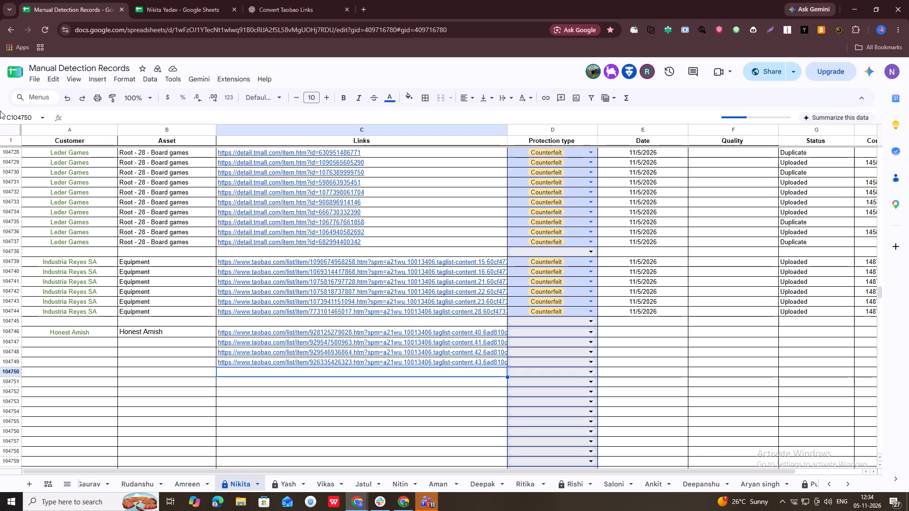
{"action": "key", "text": "alt+Tab"}
{"action": "key", "text": "alt+Tab"}
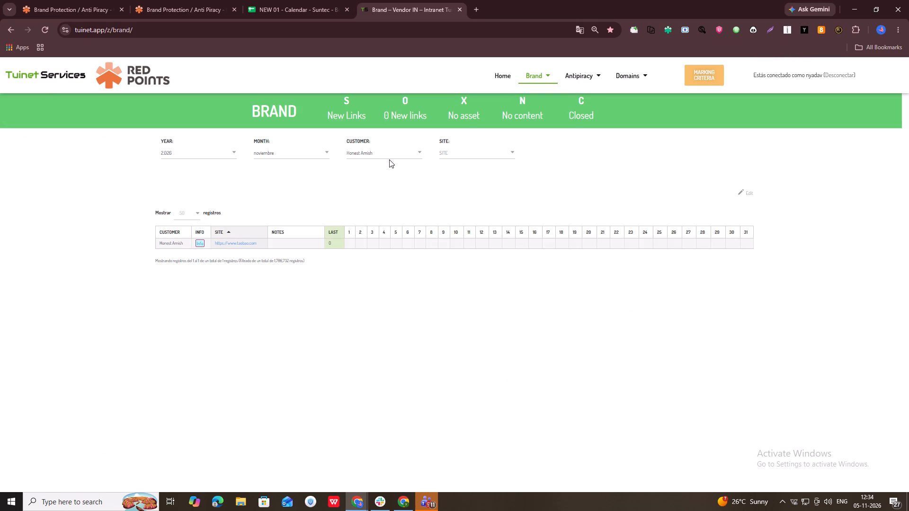
{"action": "left_click", "coordinate": [47, 0]}
{"action": "left_click", "coordinate": [299, 76]}
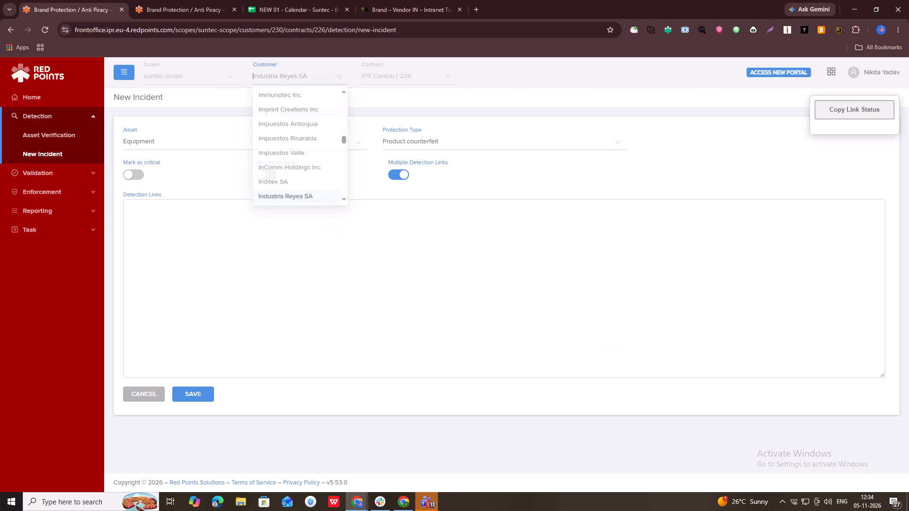
{"action": "type", "text": "honest"}
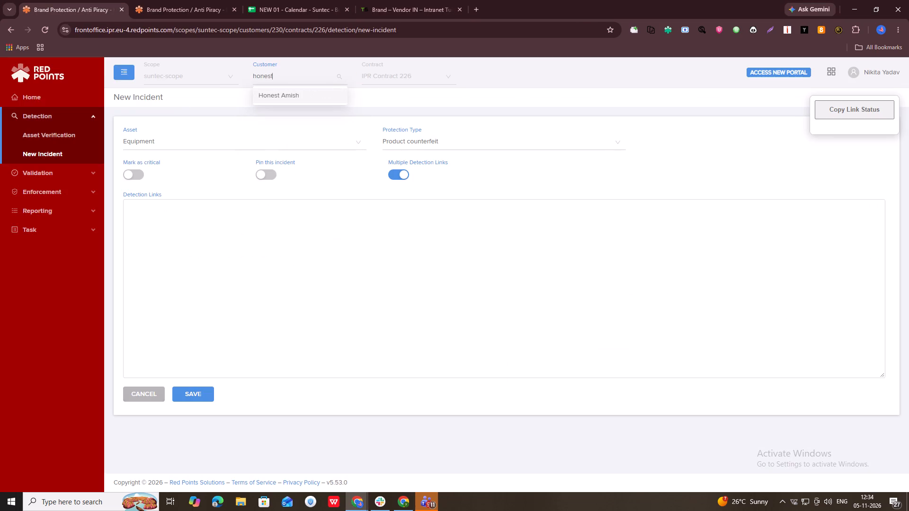
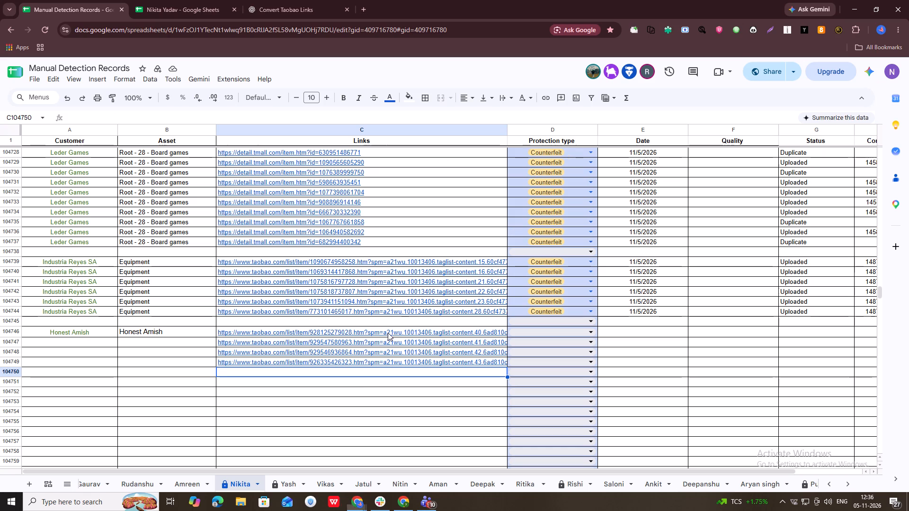
Submit the four links in C104746:C104749 as a Red Points incident with asset Honest Amish, Product counterfeit protection and multiple detection links enabled.
{"action": "left_click_drag", "start_coordinate": [444, 331], "coordinate": [442, 359]}
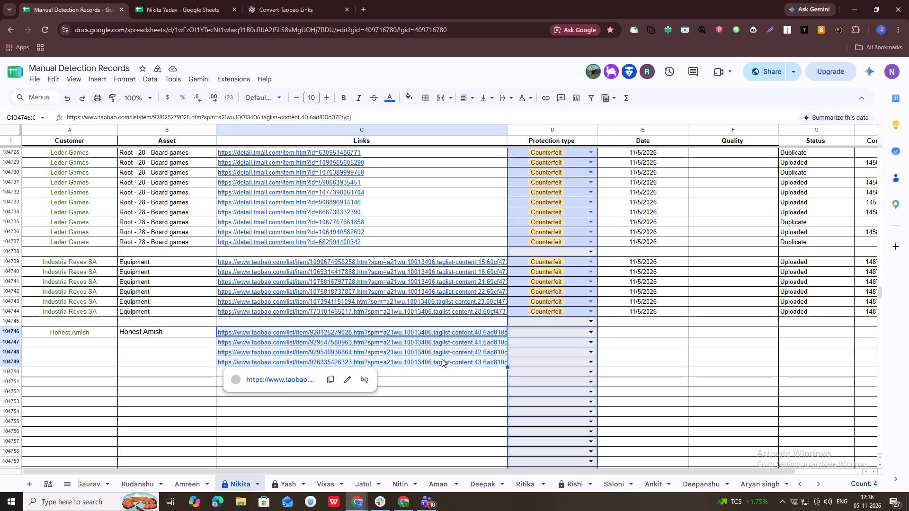
{"action": "key", "text": "ctrl+c"}
{"action": "key", "text": "alt+Tab"}
{"action": "left_click", "coordinate": [252, 146]}
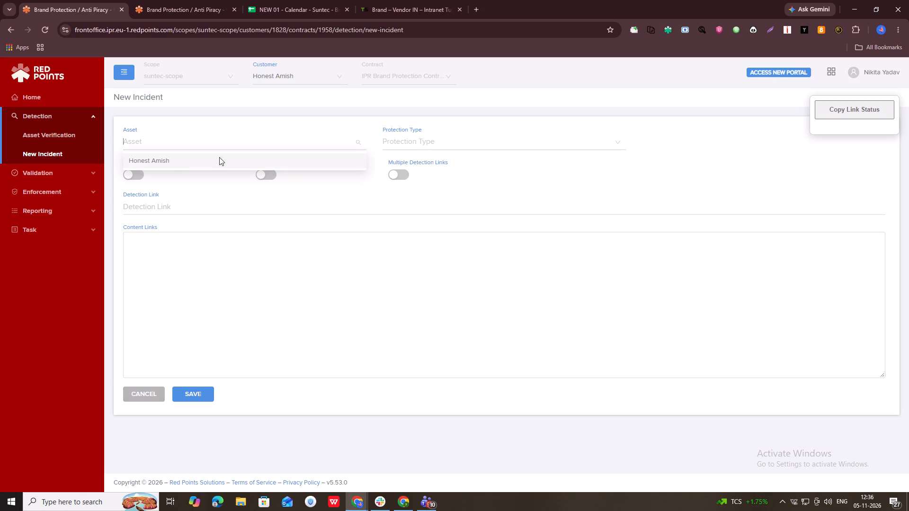
{"action": "left_click", "coordinate": [184, 164]}
{"action": "left_click", "coordinate": [448, 141]}
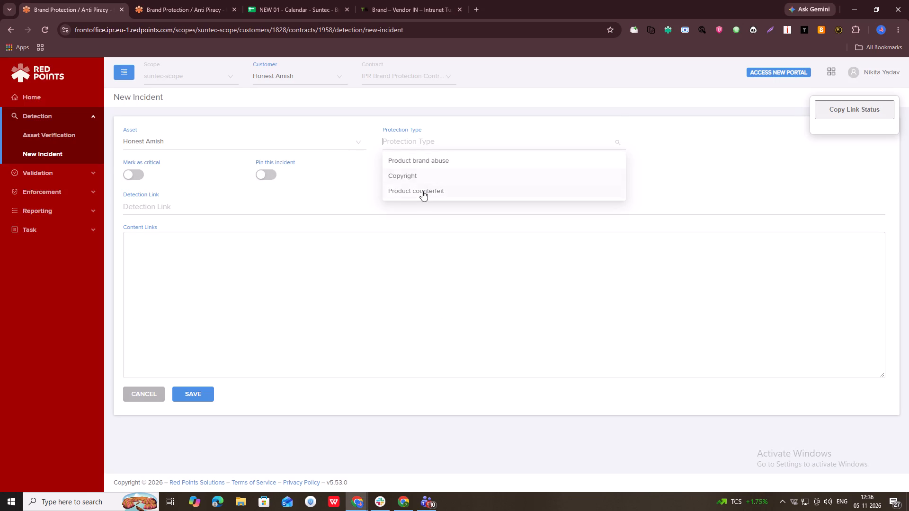
{"action": "left_click", "coordinate": [422, 191]}
{"action": "left_click", "coordinate": [401, 172]}
{"action": "left_click", "coordinate": [401, 275]}
{"action": "key", "text": "ctrl+v"}
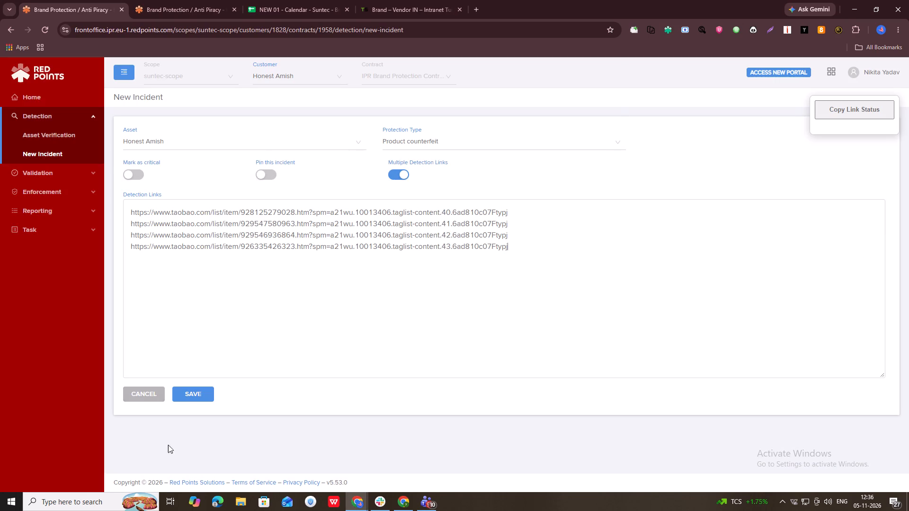
{"action": "left_click", "coordinate": [187, 401]}
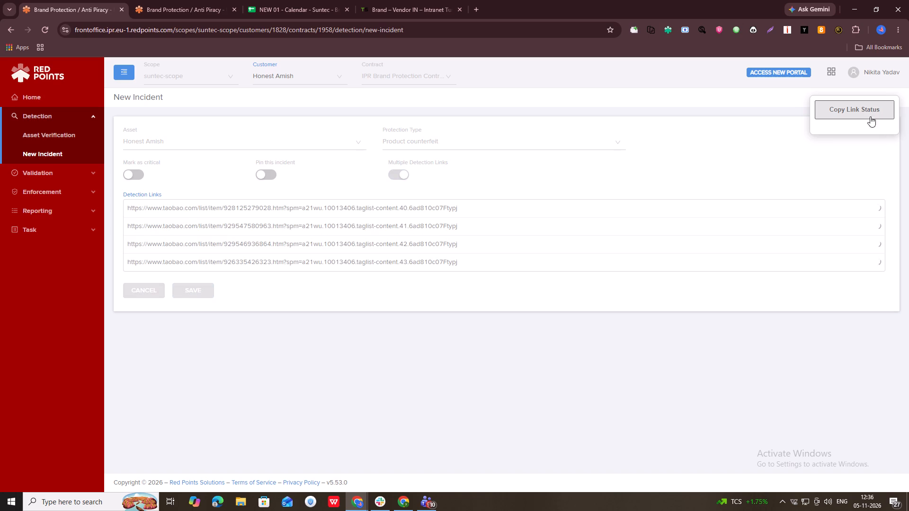
Copy the link statuses from the incident form and paste them into Manual Detection Records starting at Quality cell F104745.
{"action": "left_click", "coordinate": [868, 111]}
{"action": "key", "text": "alt+Tab"}
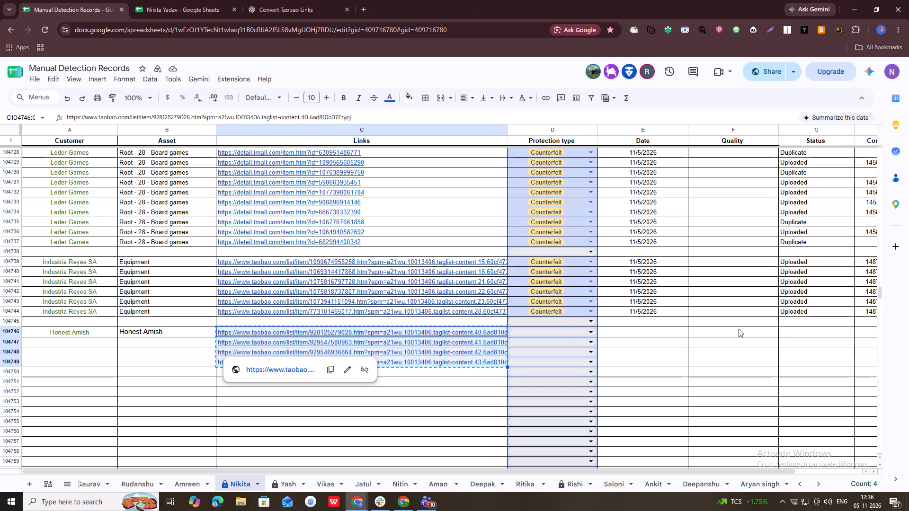
{"action": "left_click", "coordinate": [736, 323]}
{"action": "key", "text": "ctrl+v"}
Clear the pasted header labels in row 104745 and the duplicate links in Quality cells F104746:F104749.
{"action": "key", "text": "Left"}
{"action": "key", "text": "Right"}
{"action": "key", "text": "shift+Right"}
{"action": "key", "text": "shift+Right"}
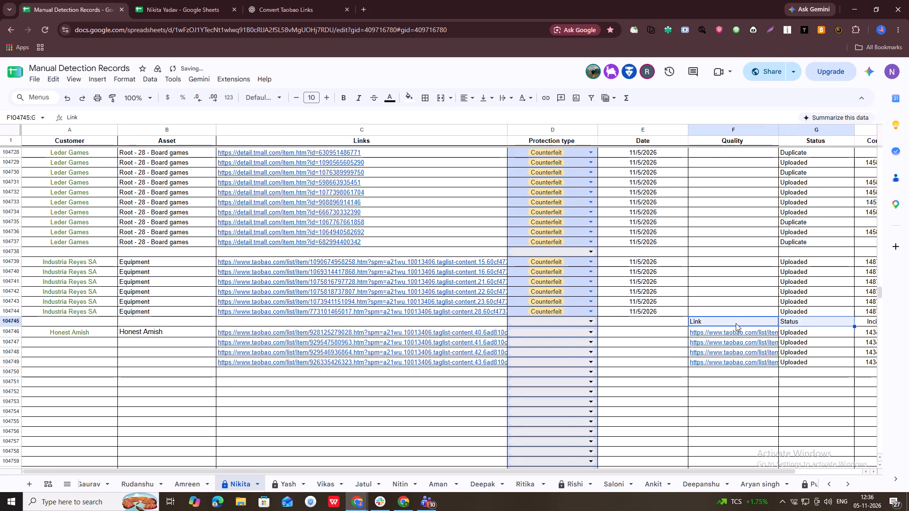
{"action": "key", "text": "Delete"}
{"action": "key", "text": "Down"}
{"action": "key", "text": "ctrl+shift+Down"}
{"action": "key", "text": "Delete"}
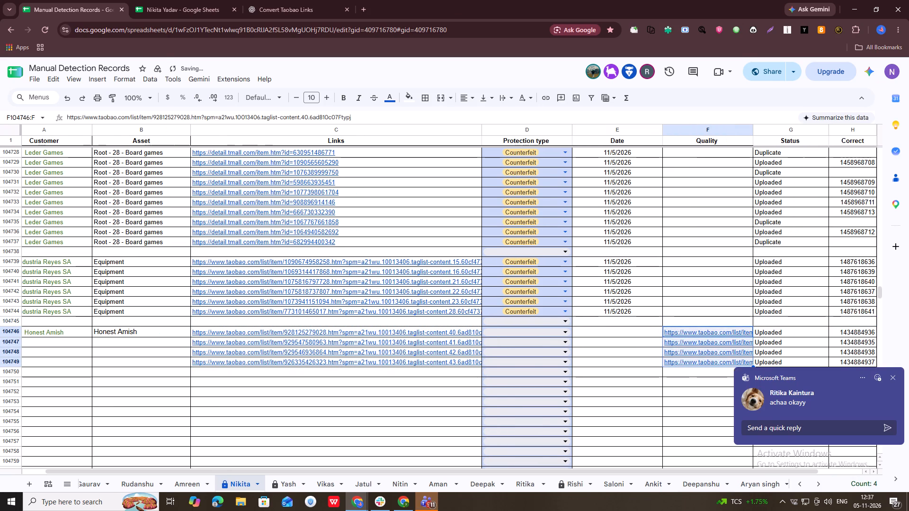
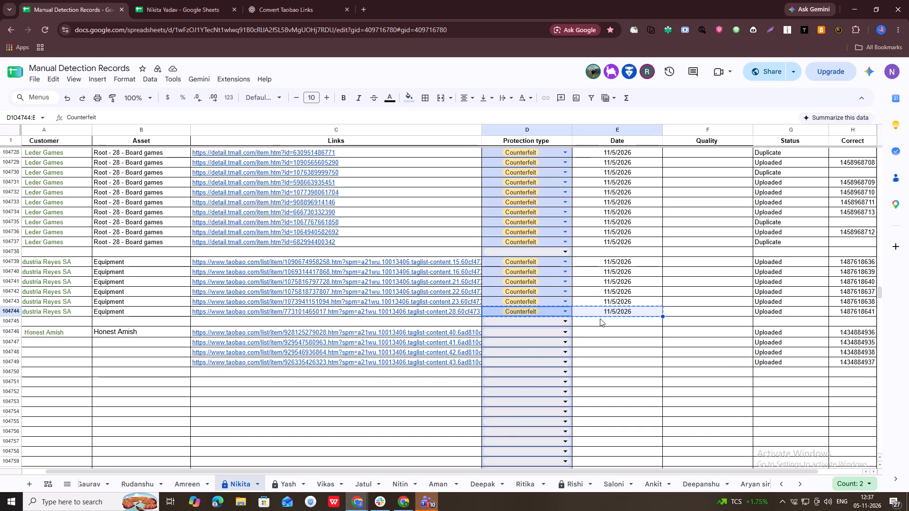
Fill Protection type Counterfeit and date 11/5/2026 into D104746:E104749 for the four Honest Amish links.
{"action": "key", "text": "Down"}
{"action": "key", "text": "Down"}
{"action": "key", "text": "ctrl+v"}
{"action": "key", "text": "ctrl+space"}
{"action": "key", "text": "ctrl+d"}
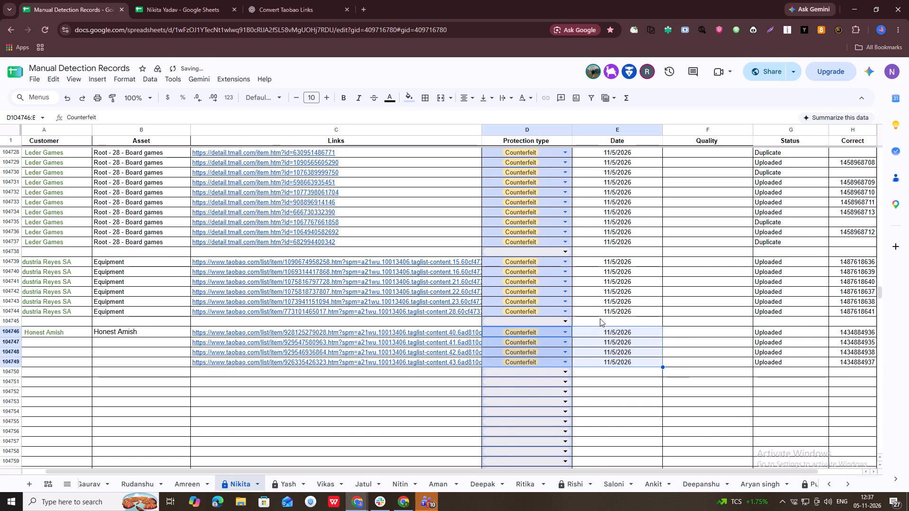
Fill the Honest Amish customer and asset names down through A104746:B104749.
{"action": "key", "text": "ctrl+Left"}
{"action": "key", "text": "shift+Right"}
{"action": "key", "text": "ctrl+space"}
{"action": "key", "text": "ctrl+d"}
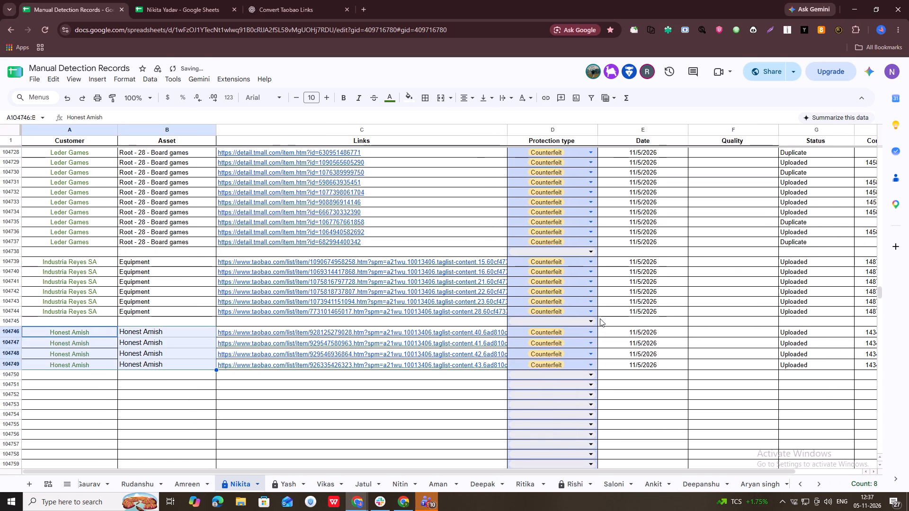
{"action": "key", "text": "Right"}
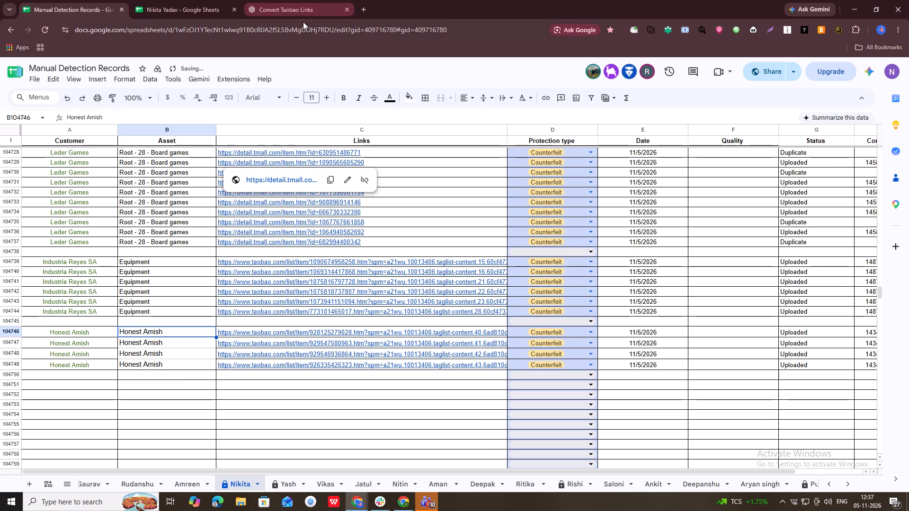
{"action": "left_click", "coordinate": [165, 0]}
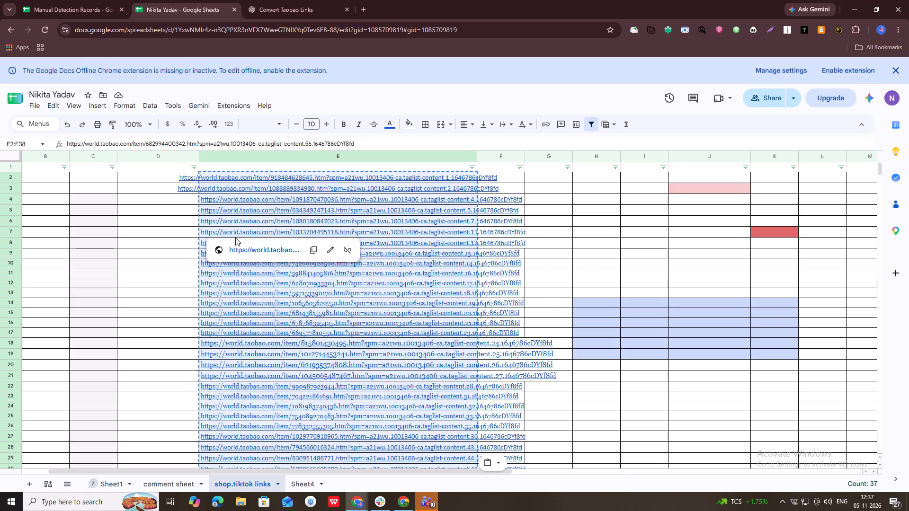
{"action": "key", "text": "Delete"}
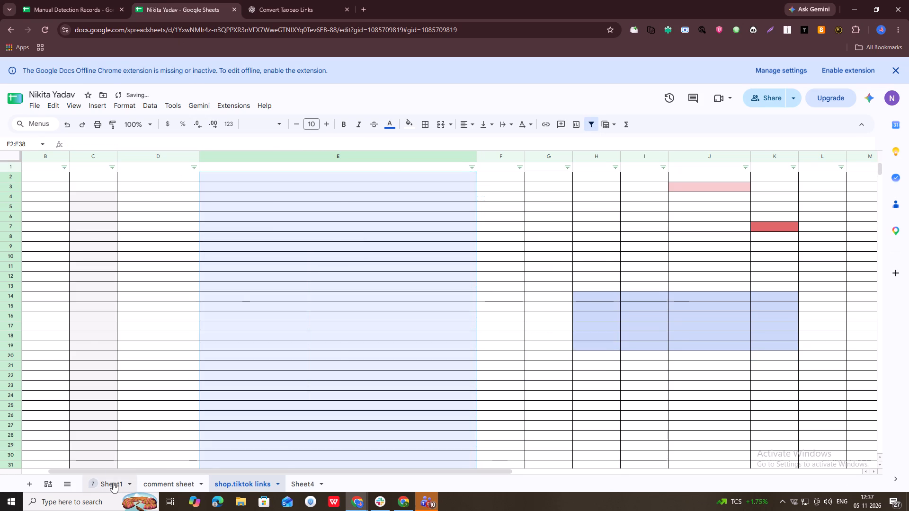
{"action": "left_click", "coordinate": [113, 483]}
Clear the four submitted links from the Red Points incident form and return it to list editing.
{"action": "key", "text": "alt+Tab"}
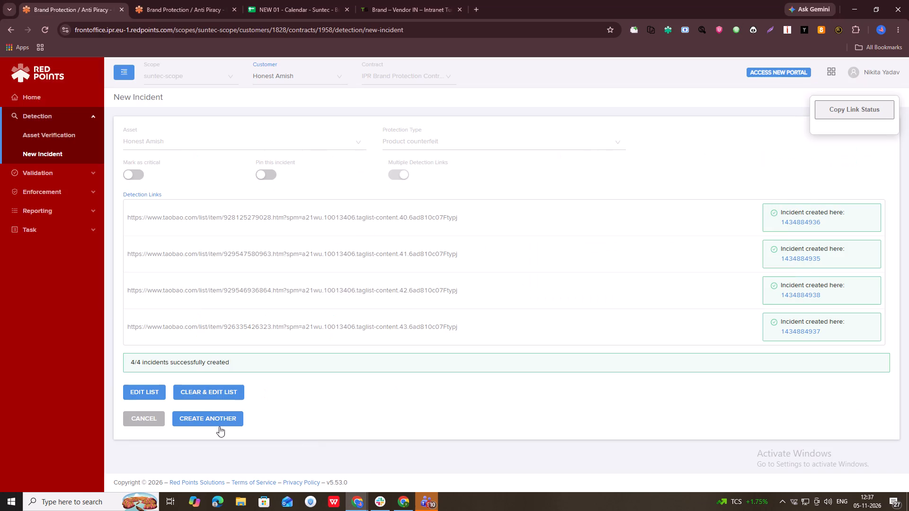
{"action": "left_click", "coordinate": [209, 392]}
In the Tuinet Brand calendar for November, mark the day 5 status of Honest Amish's Taobao site.
{"action": "left_click", "coordinate": [377, 0]}
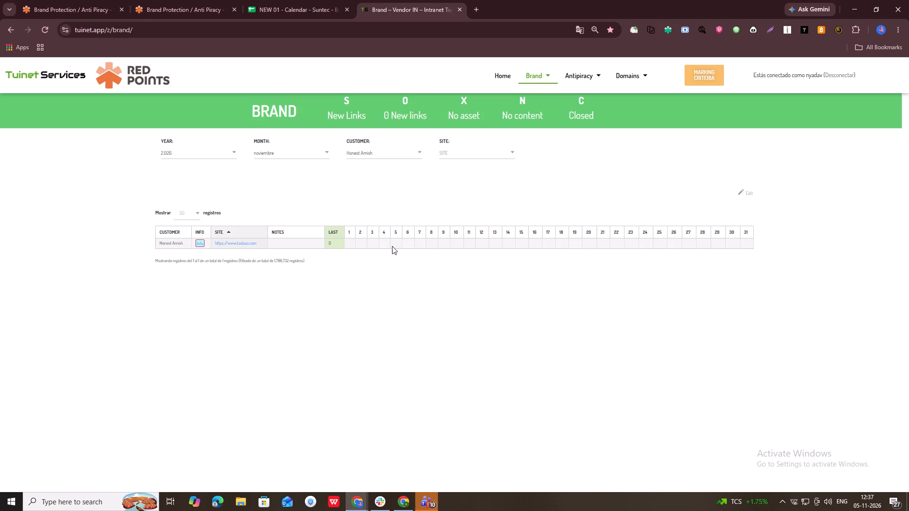
{"action": "double_click", "coordinate": [392, 246]}
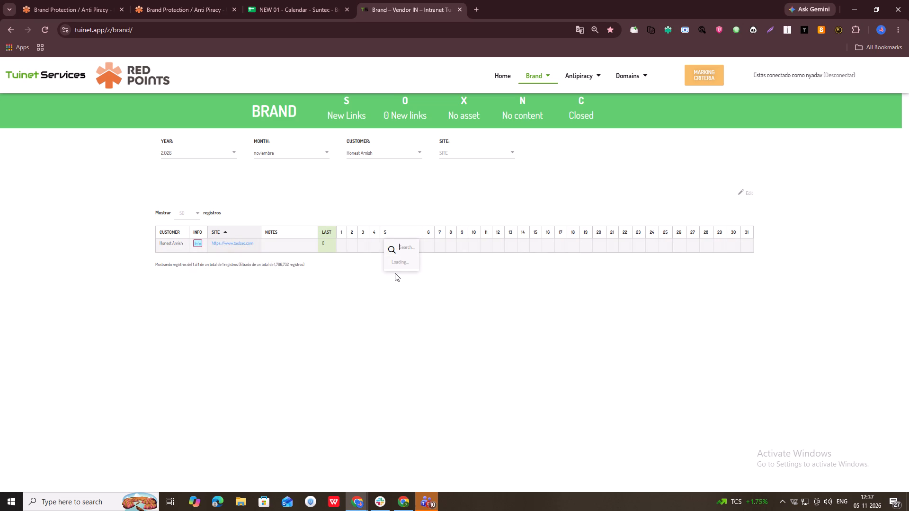
{"action": "left_click", "coordinate": [393, 261]}
Copy the ten customer names in G21:G48 of the Suntec Brand calendar and paste them over A30:A39 in Sheet1.
{"action": "left_click", "coordinate": [287, 0]}
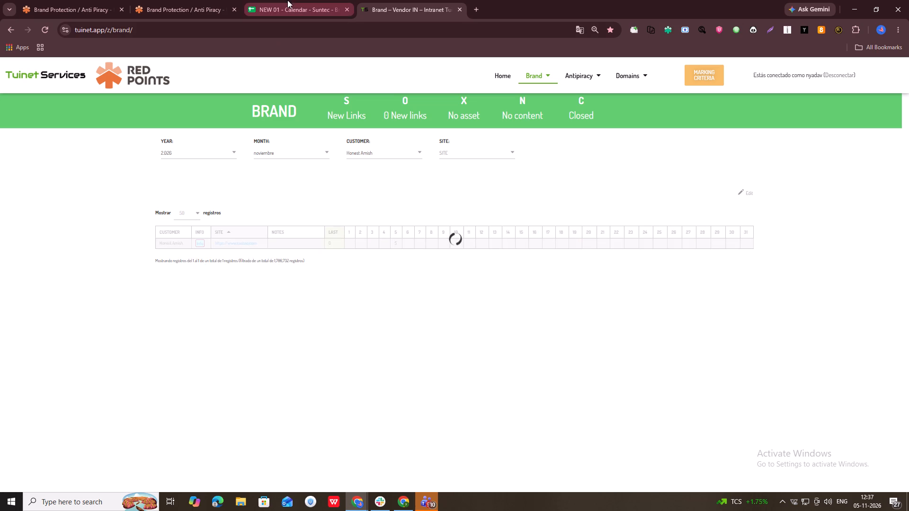
{"action": "left_click_drag", "start_coordinate": [292, 221], "coordinate": [278, 380]}
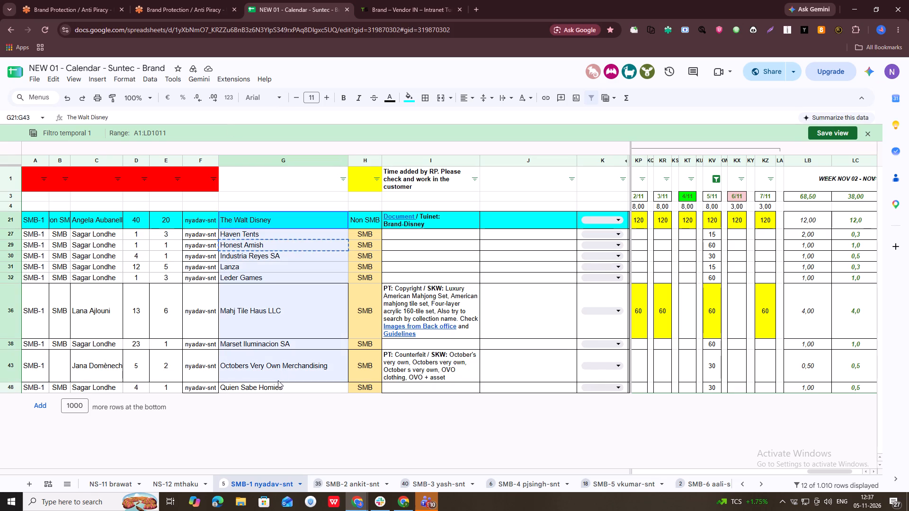
{"action": "left_click_drag", "start_coordinate": [278, 380], "coordinate": [277, 384]}
{"action": "key", "text": "ctrl+c"}
{"action": "key", "text": "alt+Tab"}
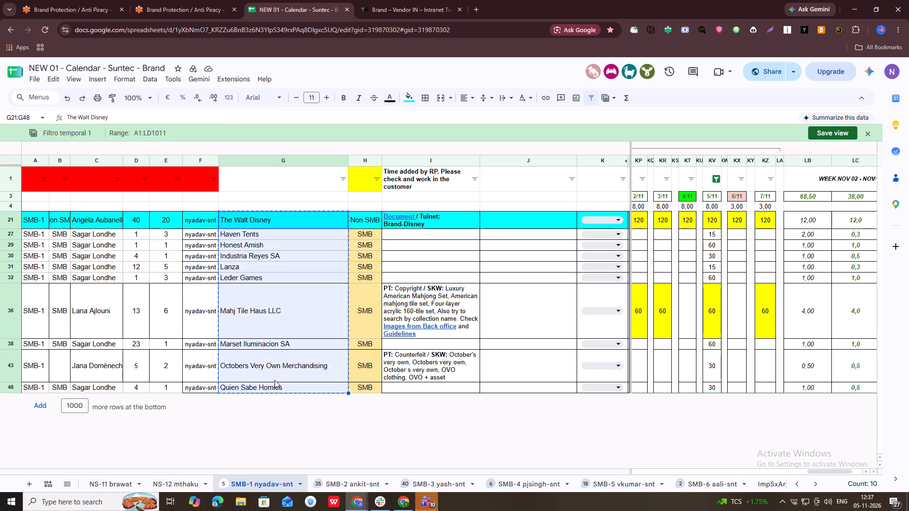
{"action": "scroll", "coordinate": [328, 350], "scroll_direction": "up", "scroll_amount": 14}
{"action": "scroll", "coordinate": [328, 350], "scroll_direction": "down", "scroll_amount": 2}
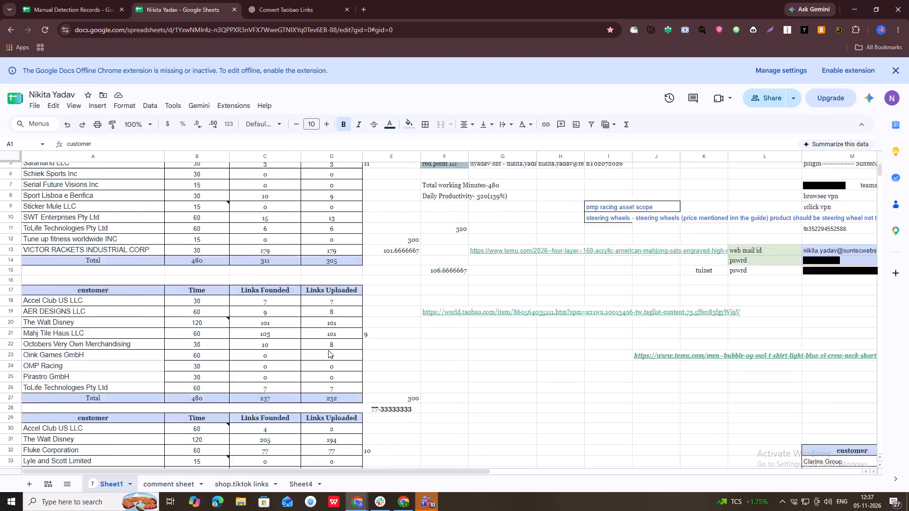
{"action": "scroll", "coordinate": [328, 350], "scroll_direction": "down", "scroll_amount": 1}
{"action": "left_click_drag", "start_coordinate": [126, 335], "coordinate": [112, 433]}
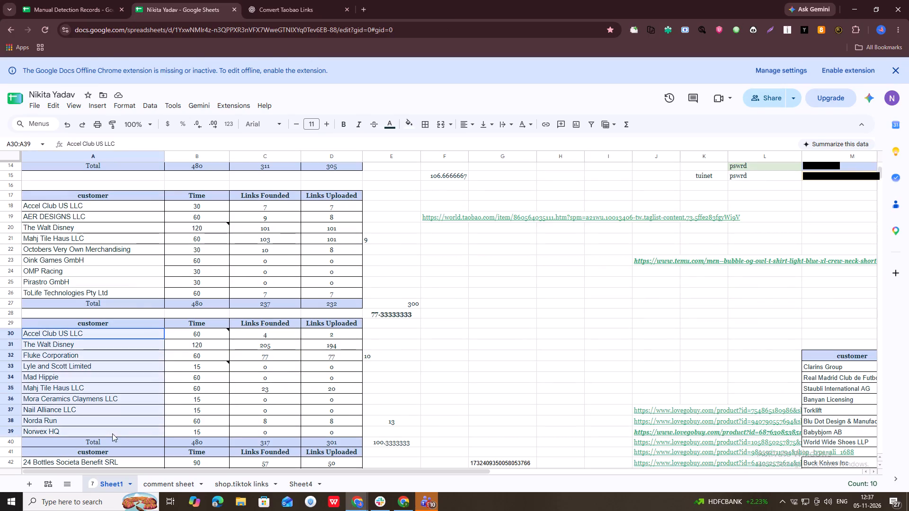
{"action": "key", "text": "ctrl+v"}
Remove the fill color from the pasted customer names in A30:A39 and apply borders around all the cells.
{"action": "left_click", "coordinate": [412, 121]}
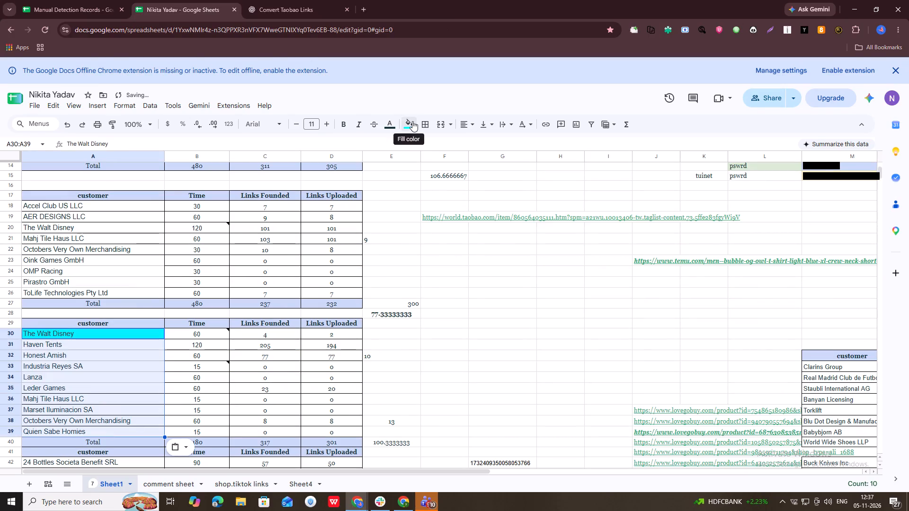
{"action": "left_click", "coordinate": [503, 157]}
{"action": "left_click", "coordinate": [429, 127]}
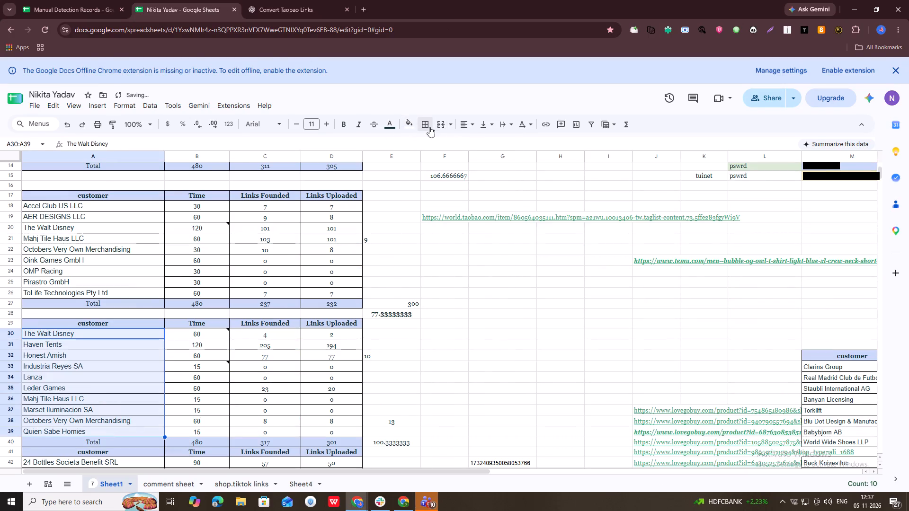
{"action": "left_click", "coordinate": [428, 143]}
Clear the old Time, Links Founded and Links Uploaded values in B30:D39.
{"action": "left_click_drag", "start_coordinate": [214, 334], "coordinate": [327, 434]}
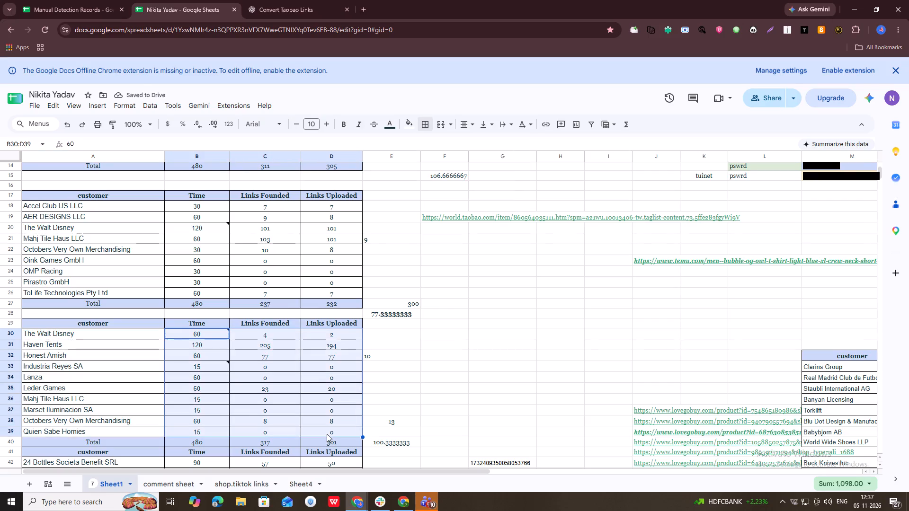
{"action": "key", "text": "Delete"}
{"action": "left_click", "coordinate": [431, 398]}
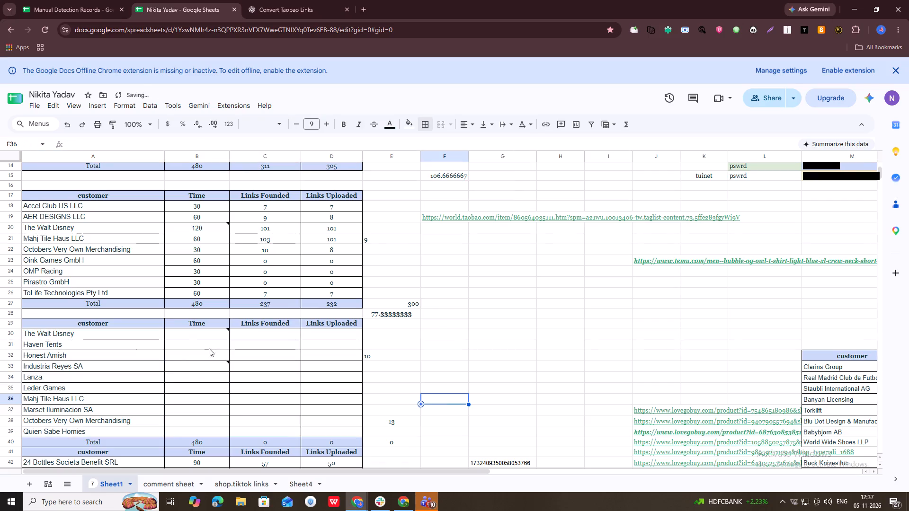
Copy the 5/11 minutes in KV21:KV48 of the Suntec calendar into Time cells B30:B39 of Sheet1 and remove their yellow fill.
{"action": "left_click", "coordinate": [184, 344]}
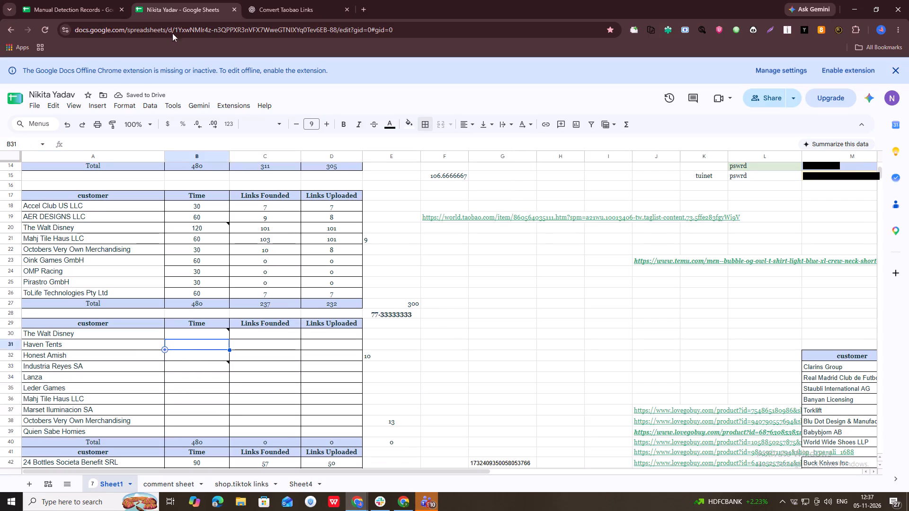
{"action": "key", "text": "alt+Tab"}
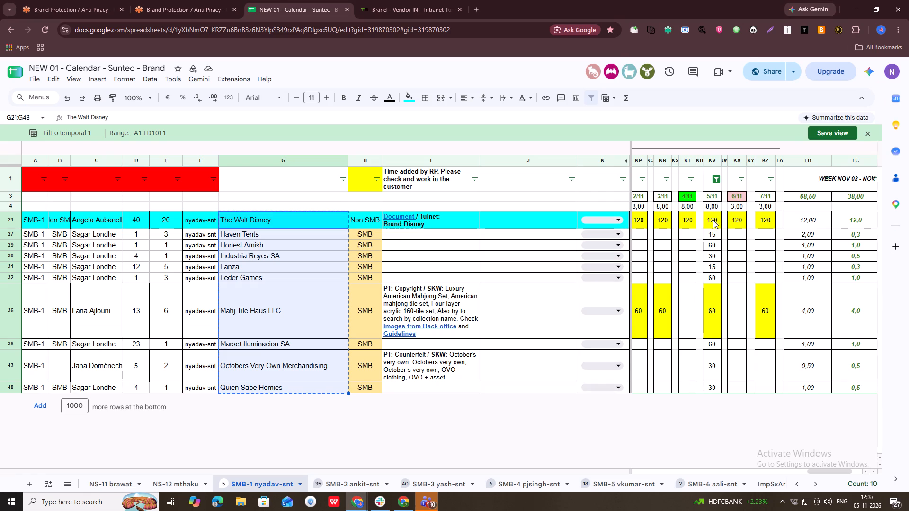
{"action": "left_click_drag", "start_coordinate": [713, 221], "coordinate": [713, 383]}
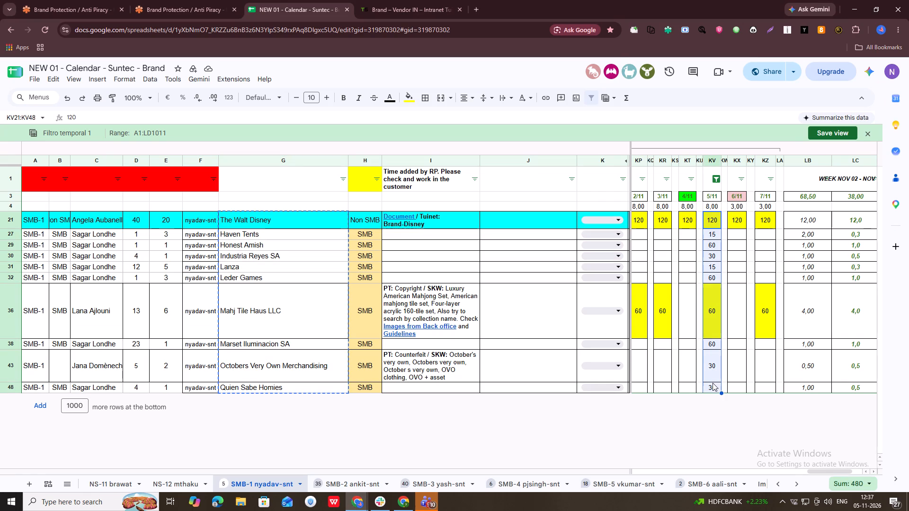
{"action": "key", "text": "ctrl+c"}
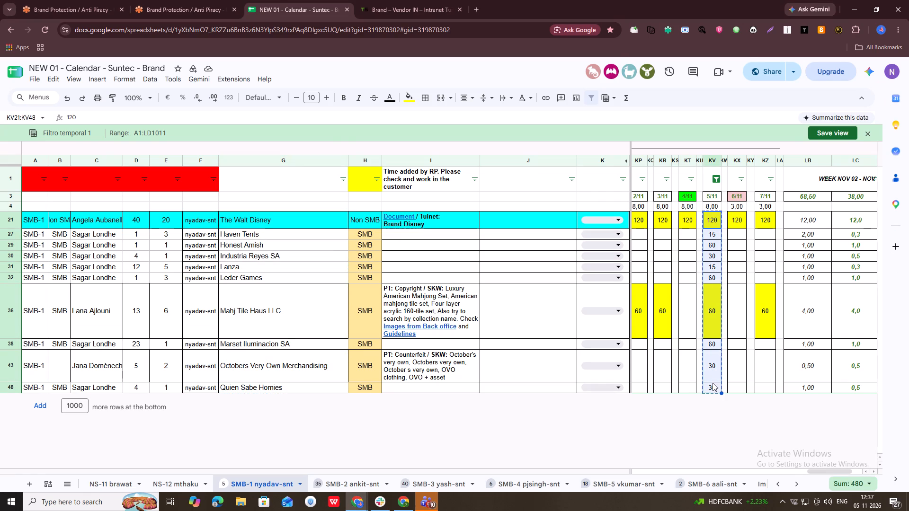
{"action": "key", "text": "alt+Tab"}
{"action": "key", "text": "Up"}
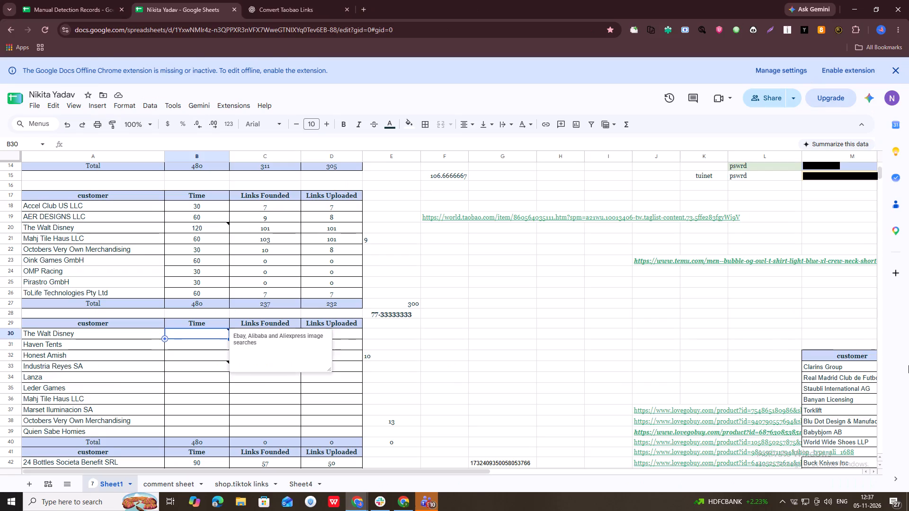
{"action": "key", "text": "ctrl+v"}
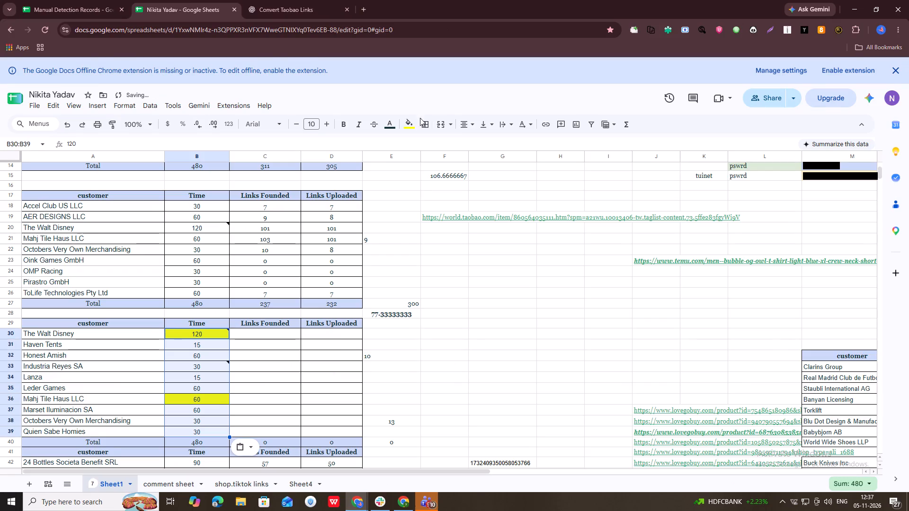
{"action": "left_click", "coordinate": [405, 121]}
{"action": "left_click", "coordinate": [504, 159]}
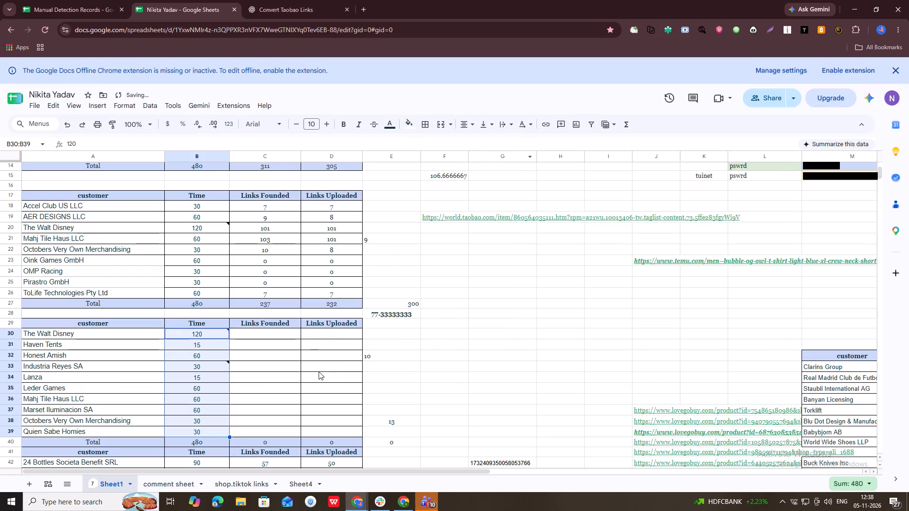
{"action": "left_click", "coordinate": [287, 414]}
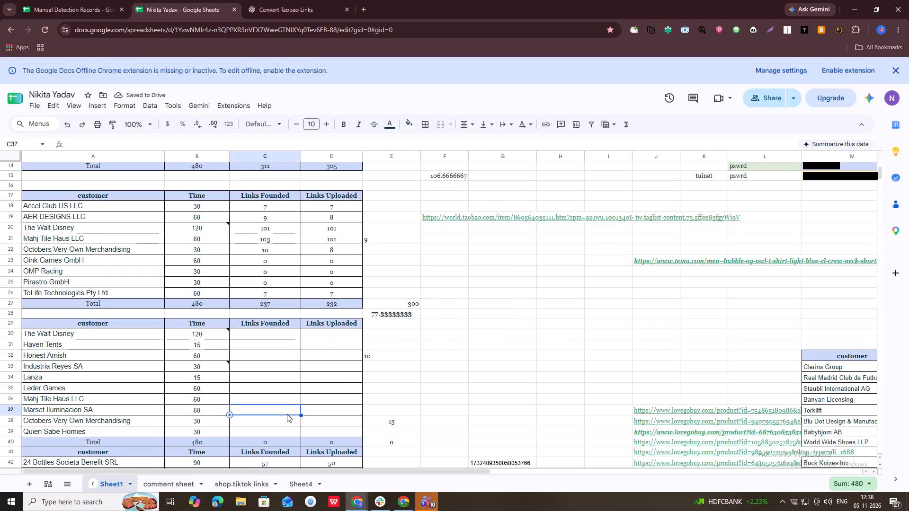
Count the Industria Reyes SA and Honest Amish statuses in Manual Detection Records, and enter 6 links founded and 6 uploaded for Industria Reyes SA in Sheet1.
{"action": "left_click", "coordinate": [63, 0]}
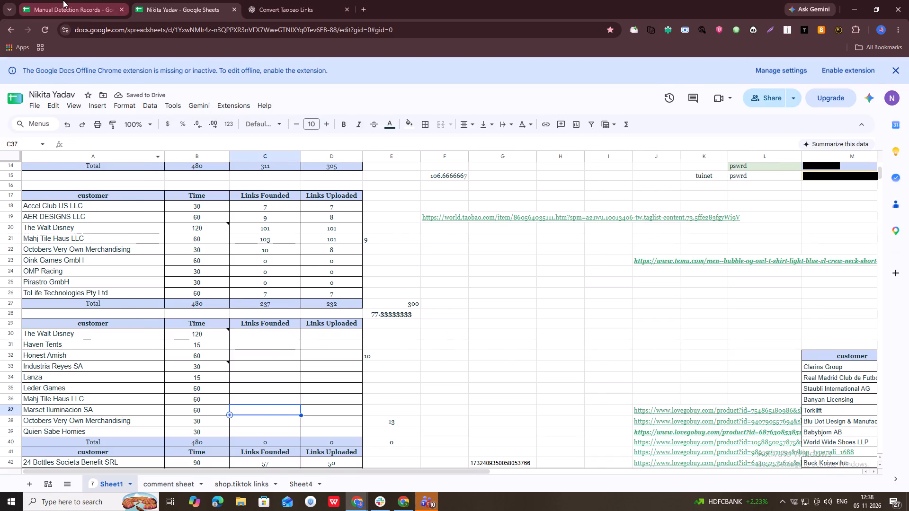
{"action": "left_click_drag", "start_coordinate": [822, 266], "coordinate": [825, 290]}
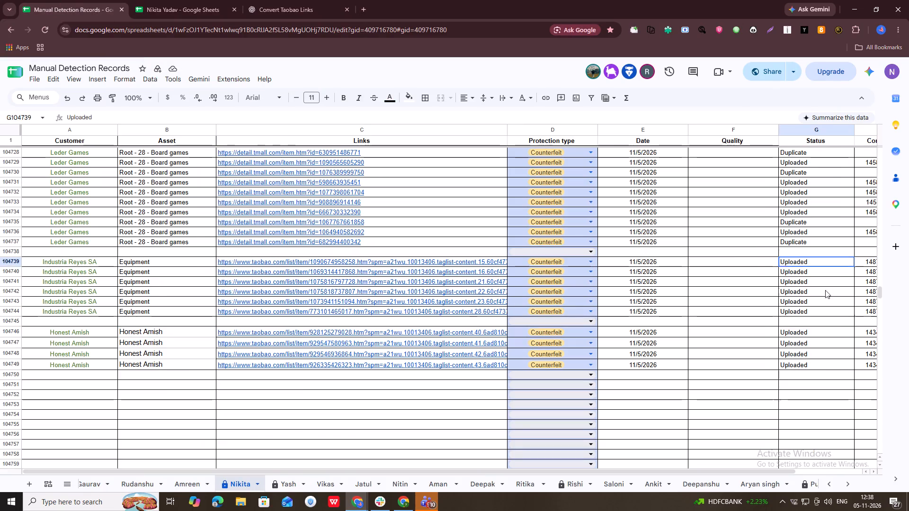
{"action": "left_click_drag", "start_coordinate": [825, 290], "coordinate": [825, 318]}
{"action": "left_click_drag", "start_coordinate": [801, 338], "coordinate": [803, 379]}
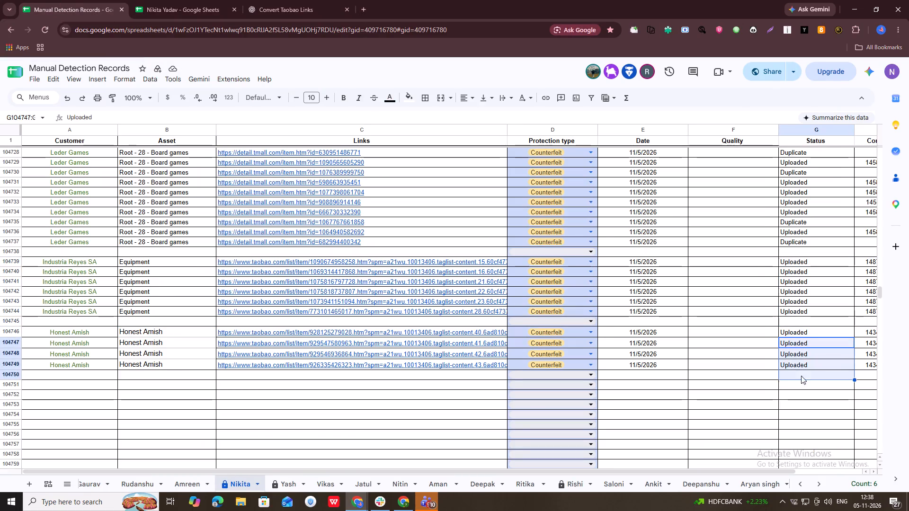
{"action": "left_click", "coordinate": [171, 0]}
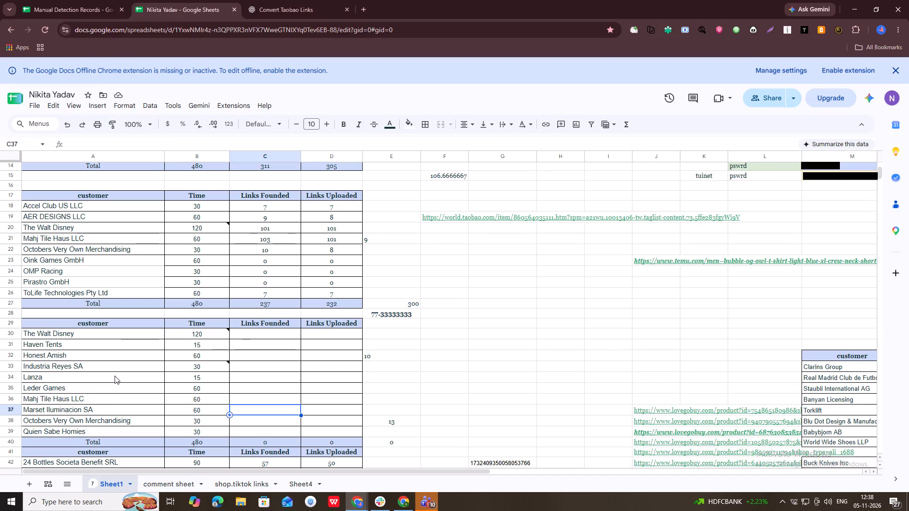
{"action": "left_click", "coordinate": [267, 367]}
{"action": "left_click", "coordinate": [111, 0]}
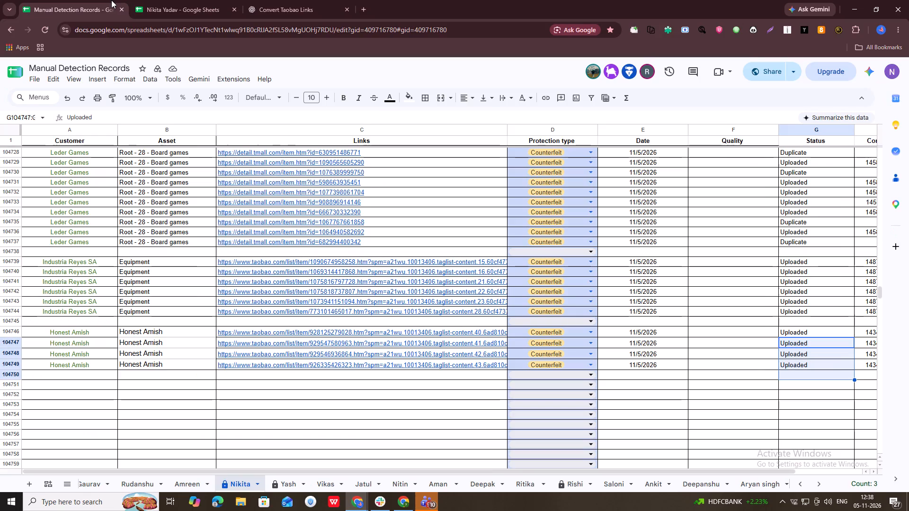
{"action": "left_click", "coordinate": [188, 0]}
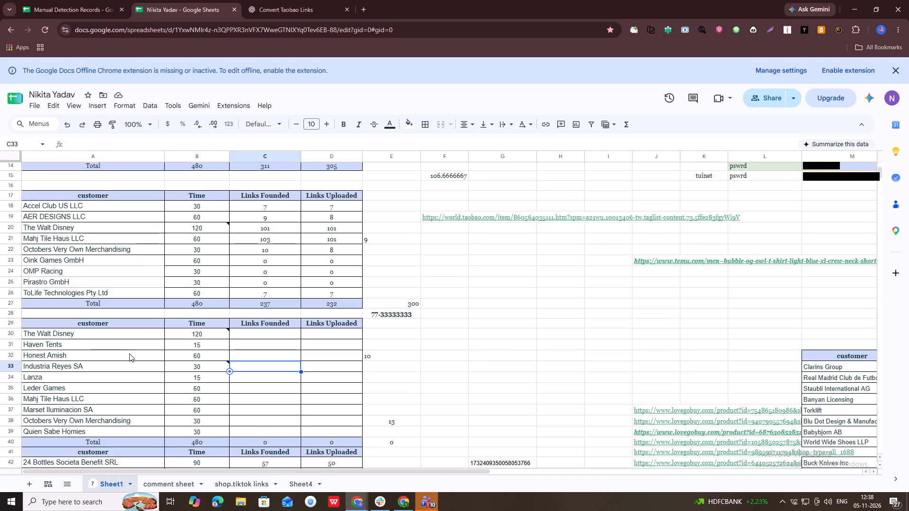
{"action": "key", "text": "6"}
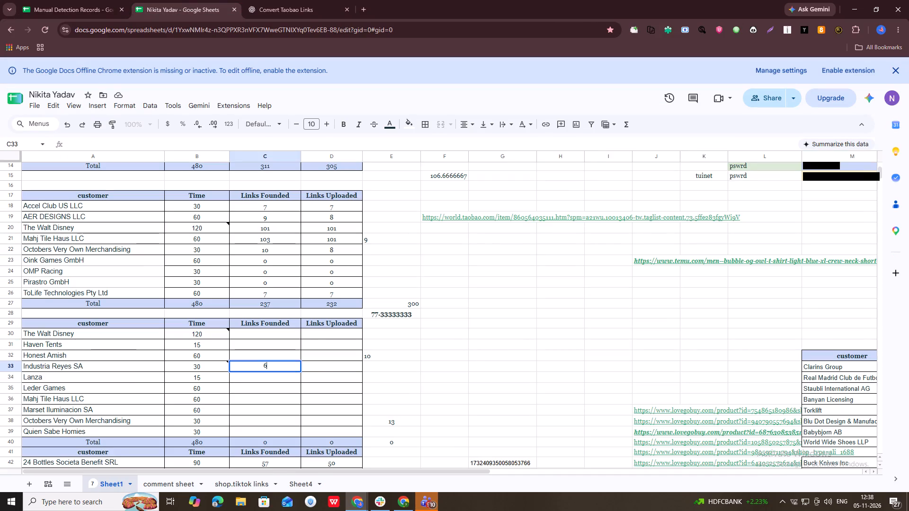
{"action": "key", "text": "Right"}
{"action": "key", "text": "6"}
Enter 4 links founded and 4 links uploaded for Honest Amish in row 32.
{"action": "key", "text": "Up"}
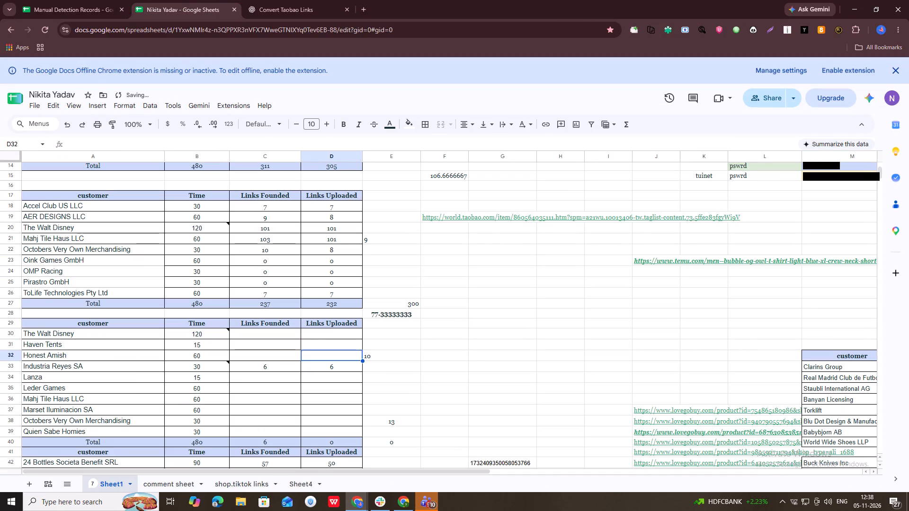
{"action": "key", "text": "4"}
{"action": "key", "text": "Left"}
{"action": "key", "text": "4"}
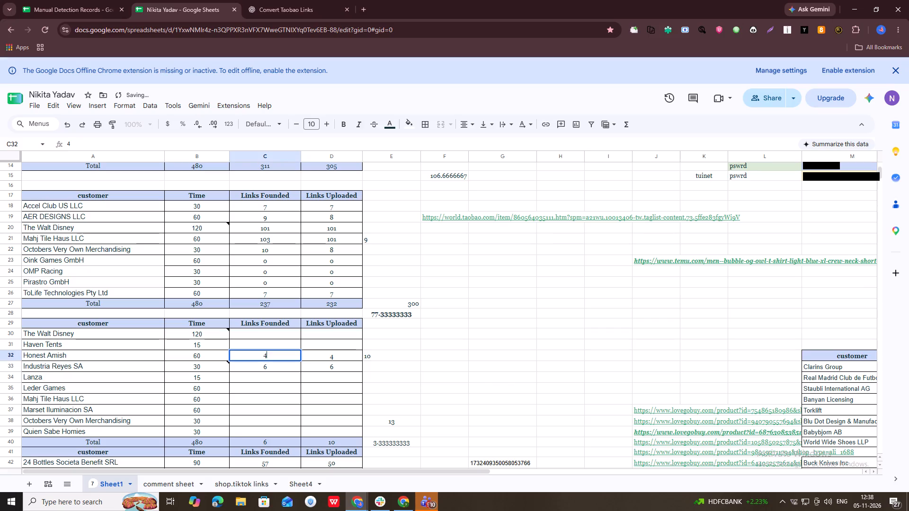
Enter 0 links founded and 0 links uploaded for both Haven Tents and Lanza.
{"action": "key", "text": "Up"}
{"action": "key", "text": "0"}
{"action": "key", "text": "Right"}
{"action": "key", "text": "0"}
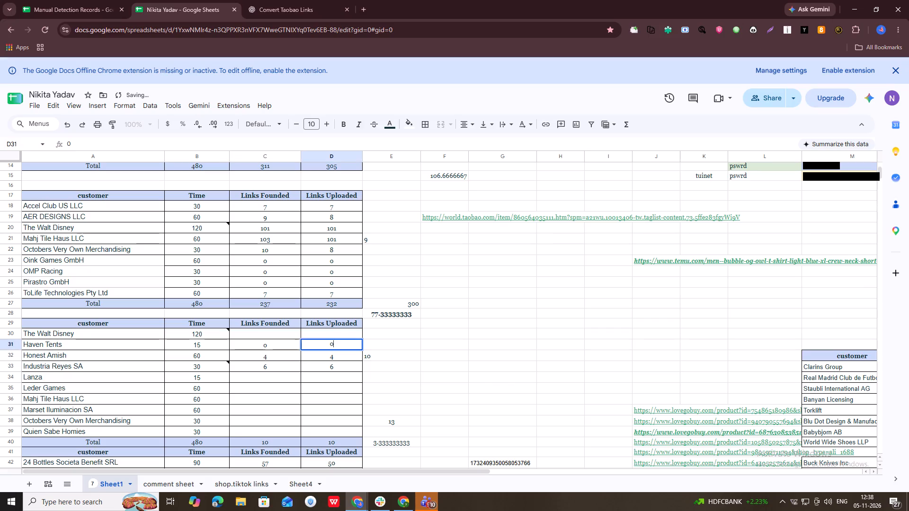
{"action": "key", "text": "Down"}
{"action": "key", "text": "Down"}
{"action": "key", "text": "Down"}
{"action": "key", "text": "0"}
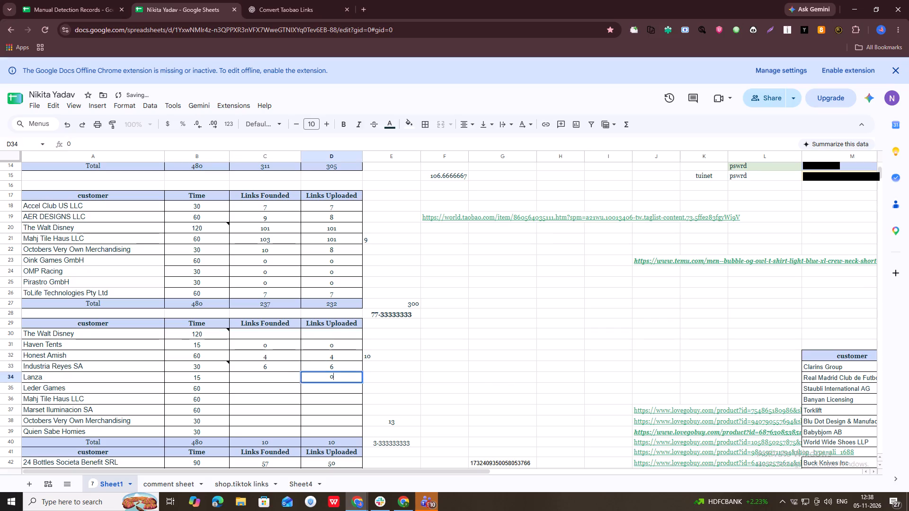
{"action": "key", "text": "Left"}
{"action": "key", "text": "0"}
{"action": "key", "text": "Down"}
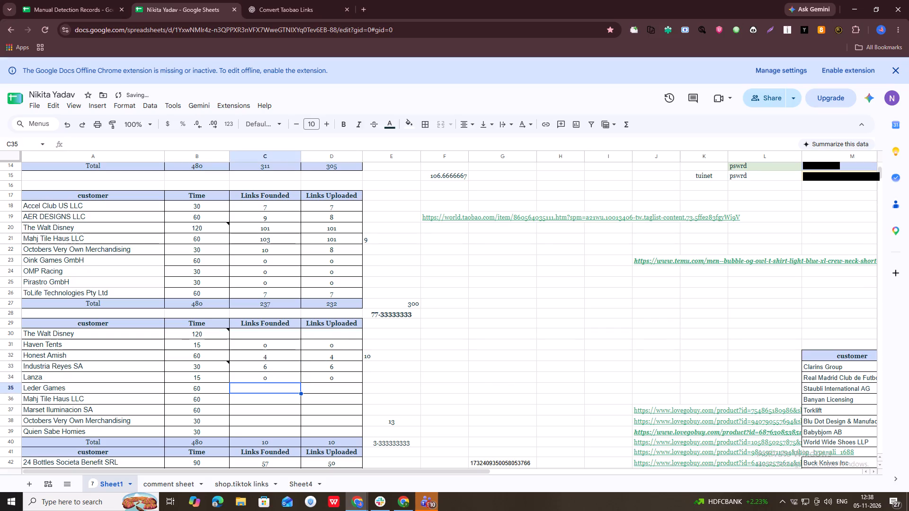
Count the Leder Games Correct codes and statuses in Manual Detection Records, and enter 40 links founded and 31 uploaded for it in Sheet1.
{"action": "left_click", "coordinate": [42, 0]}
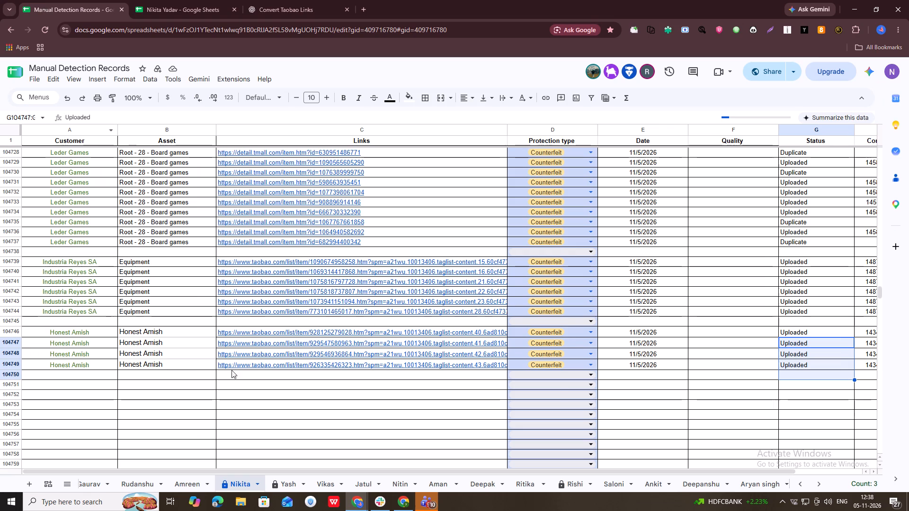
{"action": "scroll", "coordinate": [359, 345], "scroll_direction": "up", "scroll_amount": 2}
{"action": "left_click", "coordinate": [860, 327]}
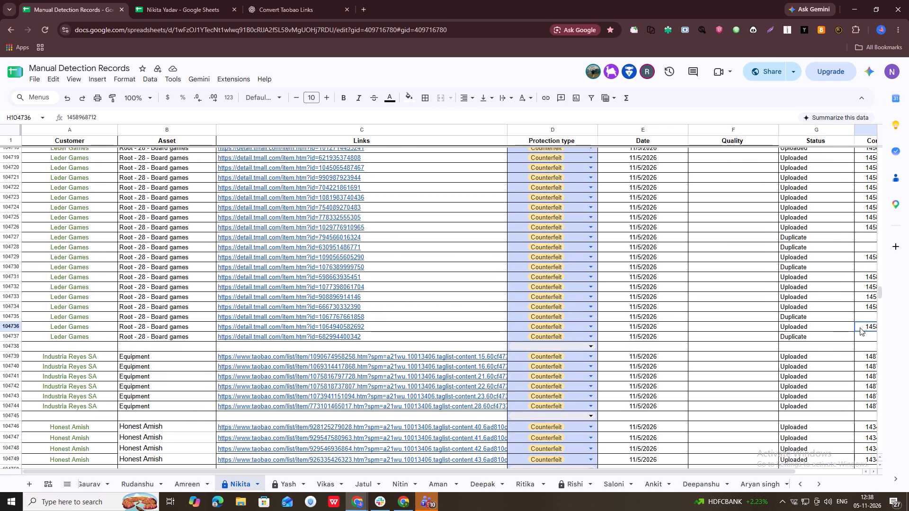
{"action": "scroll", "coordinate": [713, 427], "scroll_direction": "up", "scroll_amount": 6}
{"action": "scroll", "coordinate": [848, 351], "scroll_direction": "up", "scroll_amount": 2}
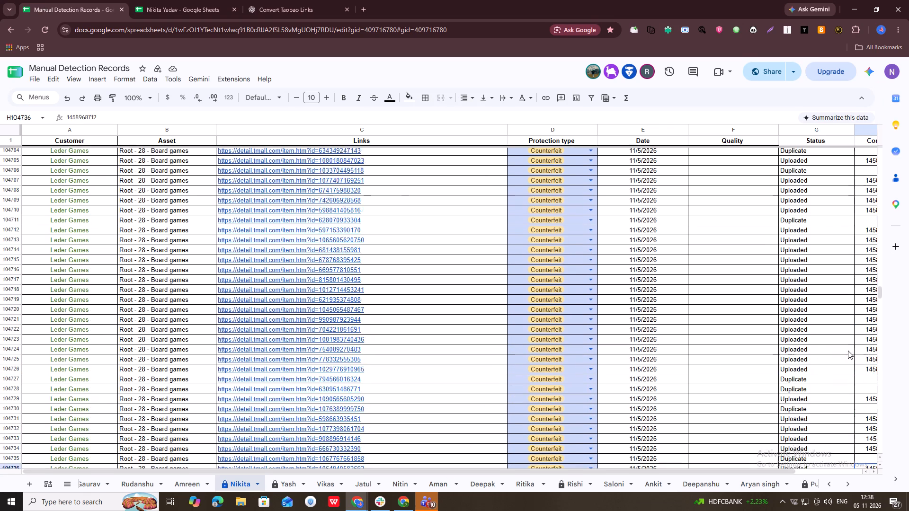
{"action": "scroll", "coordinate": [848, 351], "scroll_direction": "up", "scroll_amount": 4}
{"action": "left_click", "coordinate": [860, 284], "text": "shift"}
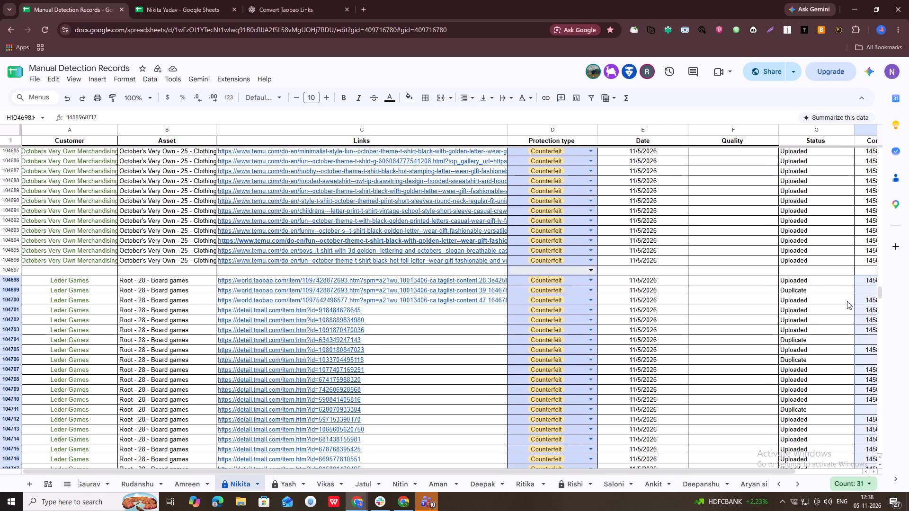
{"action": "left_click", "coordinate": [802, 283]}
{"action": "key", "text": "ctrl+shift+Down"}
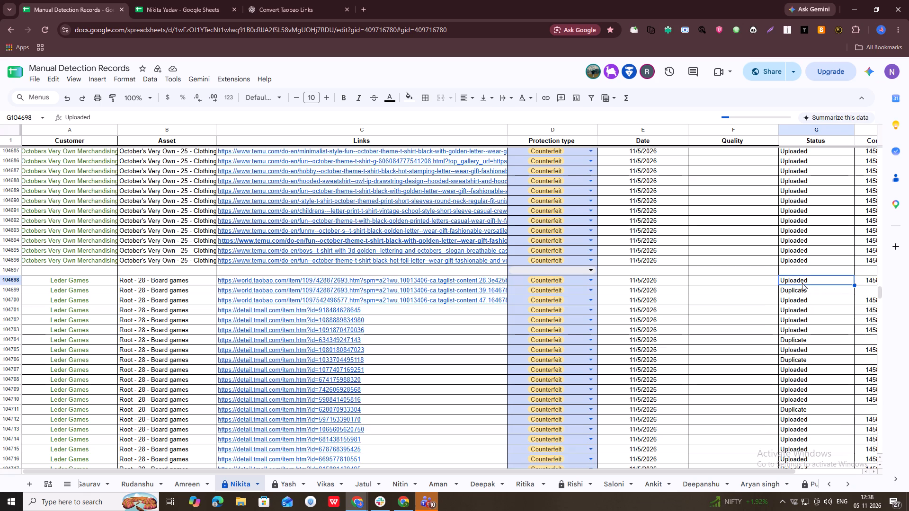
{"action": "scroll", "coordinate": [802, 283], "scroll_direction": "down", "scroll_amount": 3}
{"action": "left_click", "coordinate": [162, 0]}
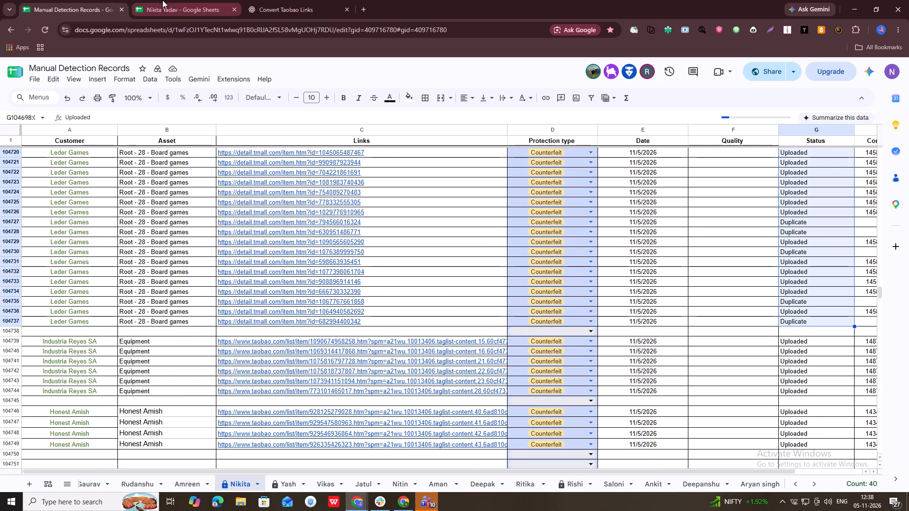
{"action": "key", "text": "4"}
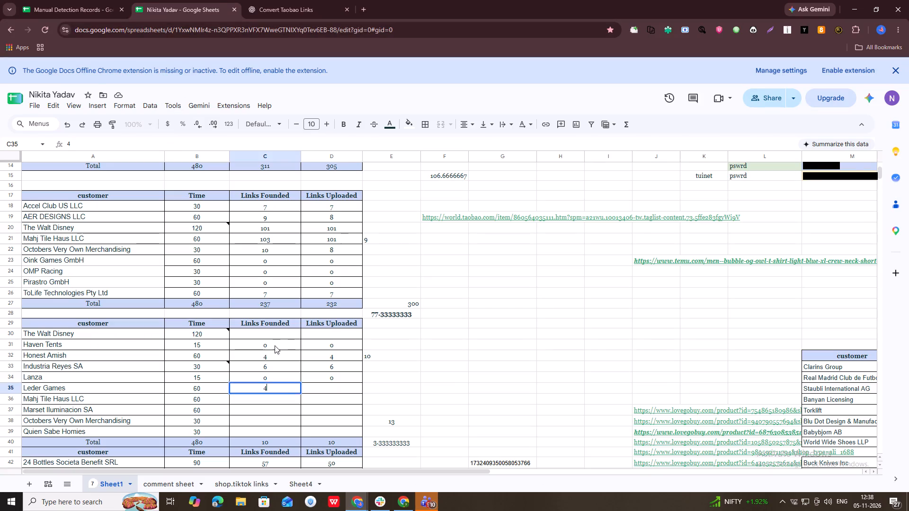
{"action": "key", "text": "0"}
{"action": "key", "text": "Right"}
{"action": "type", "text": "31"}
{"action": "key", "text": "Up"}
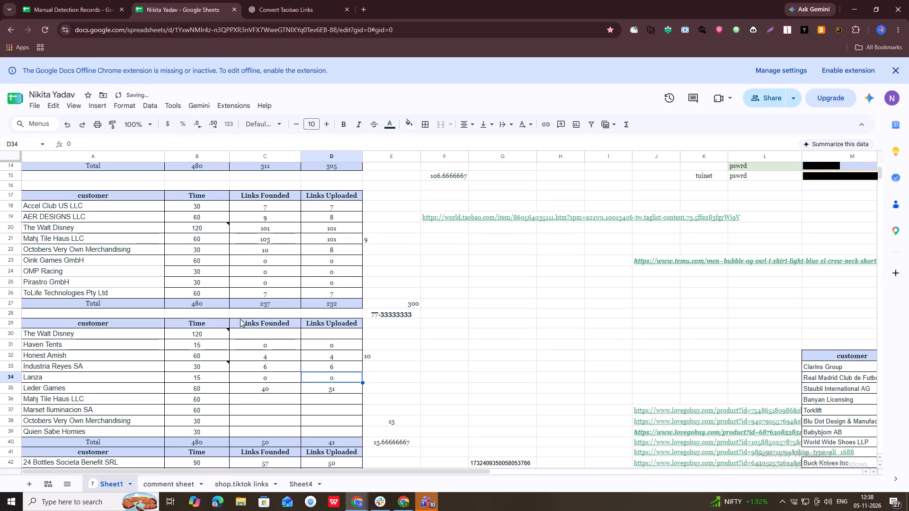
Count the Octobers Very Own Merchandising statuses in Manual Detection Records, and enter 165 links founded and 165 uploaded for it in Sheet1.
{"action": "left_click", "coordinate": [61, 0]}
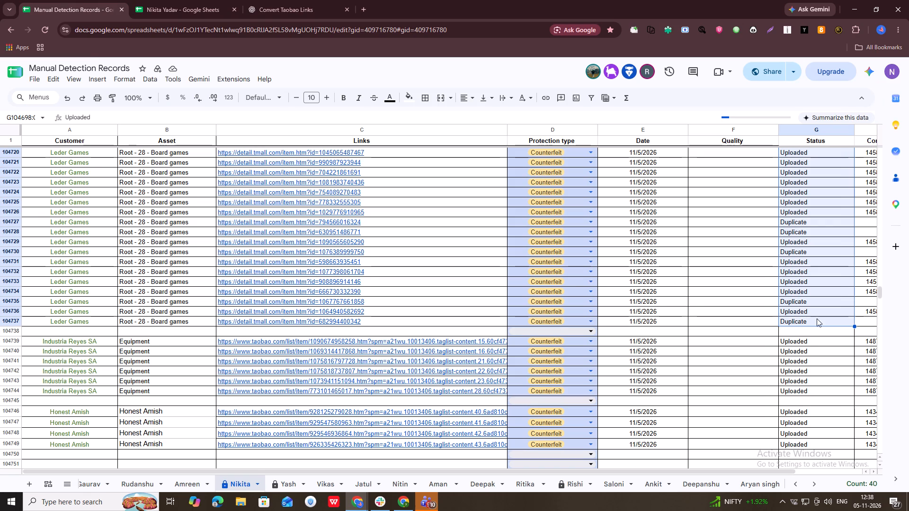
{"action": "scroll", "coordinate": [860, 303], "scroll_direction": "up", "scroll_amount": 8}
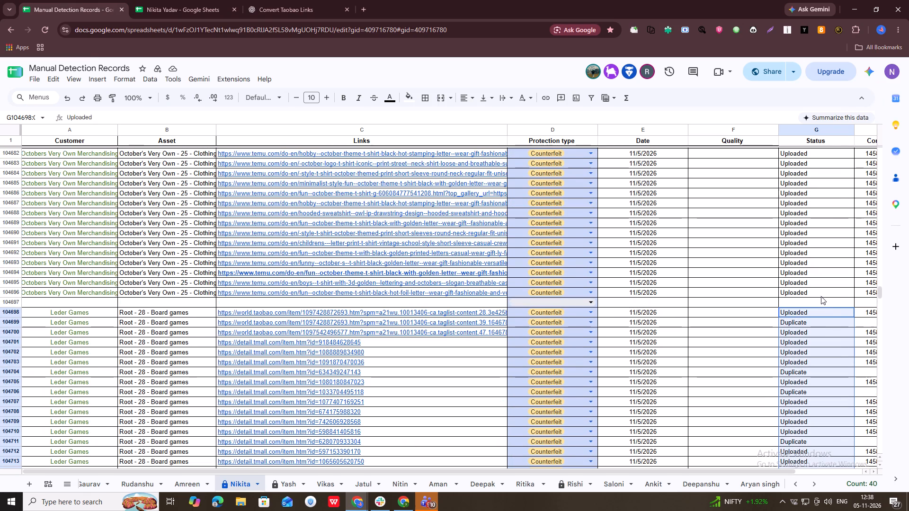
{"action": "left_click", "coordinate": [820, 294]}
{"action": "scroll", "coordinate": [834, 392], "scroll_direction": "up", "scroll_amount": 17}
{"action": "scroll", "coordinate": [834, 392], "scroll_direction": "up", "scroll_amount": 6}
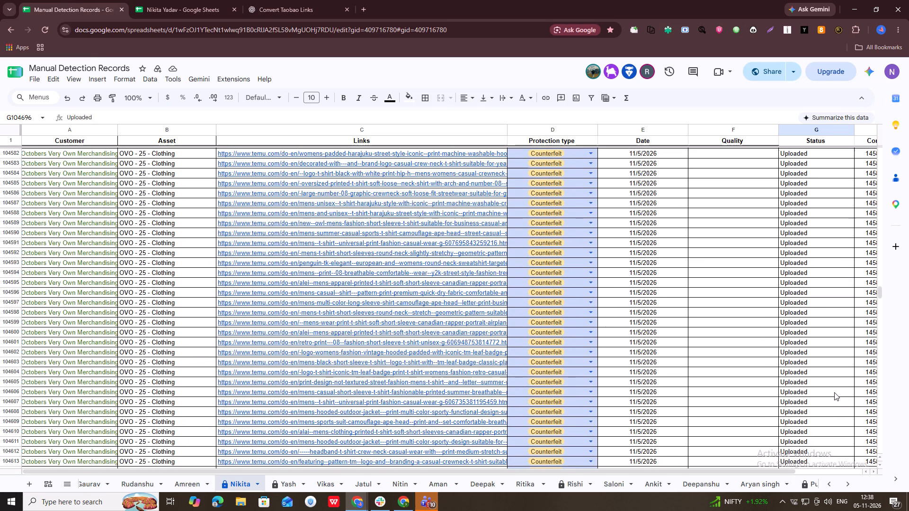
{"action": "scroll", "coordinate": [834, 392], "scroll_direction": "up", "scroll_amount": 11}
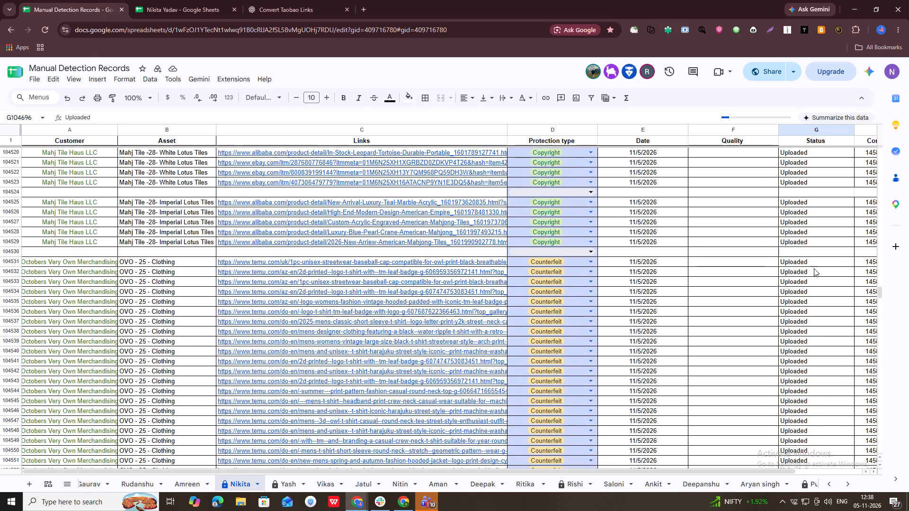
{"action": "left_click", "coordinate": [812, 264], "text": "shift"}
{"action": "left_click", "coordinate": [232, 0]}
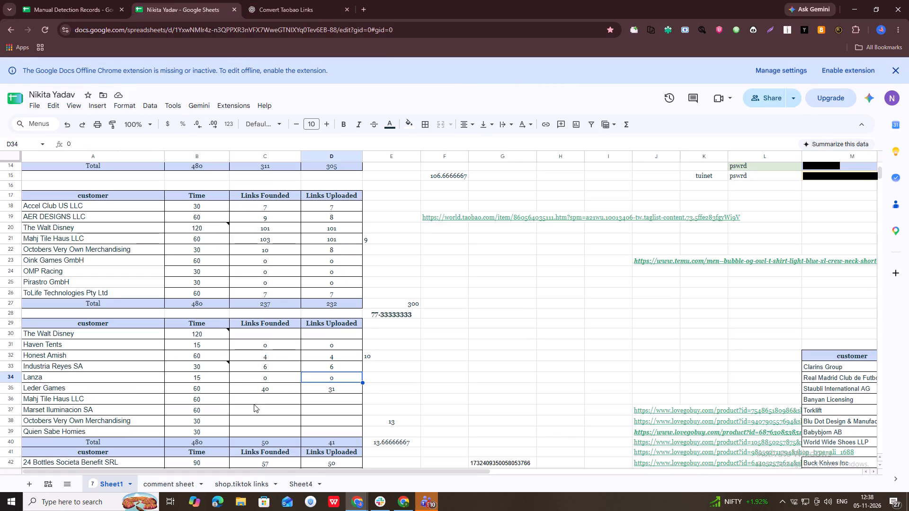
{"action": "left_click", "coordinate": [255, 422]}
{"action": "type", "text": "165"}
{"action": "key", "text": "Right"}
{"action": "type", "text": "165"}
{"action": "key", "text": "Up"}
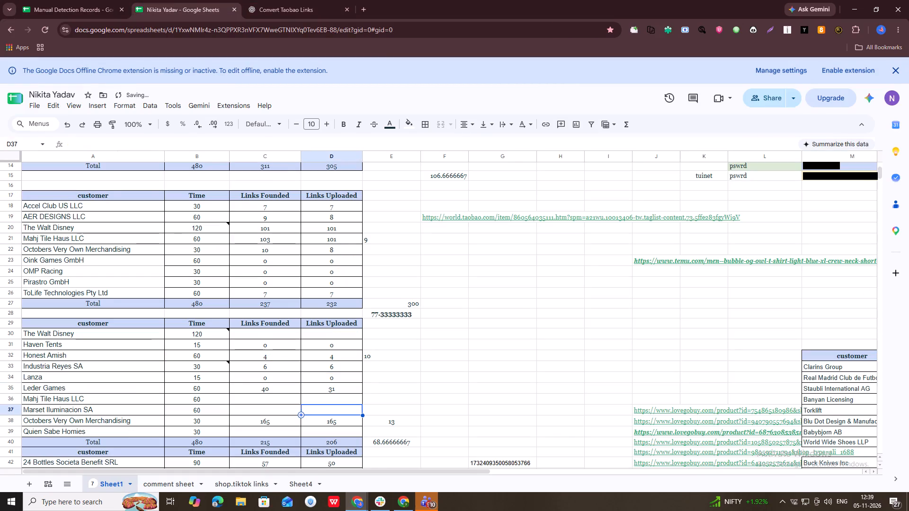
Count the 11/5/2026 Mahj Tile Haus LLC statuses in Manual Detection Records and go to that customer's Links Founded cell in Sheet1.
{"action": "left_click", "coordinate": [48, 0]}
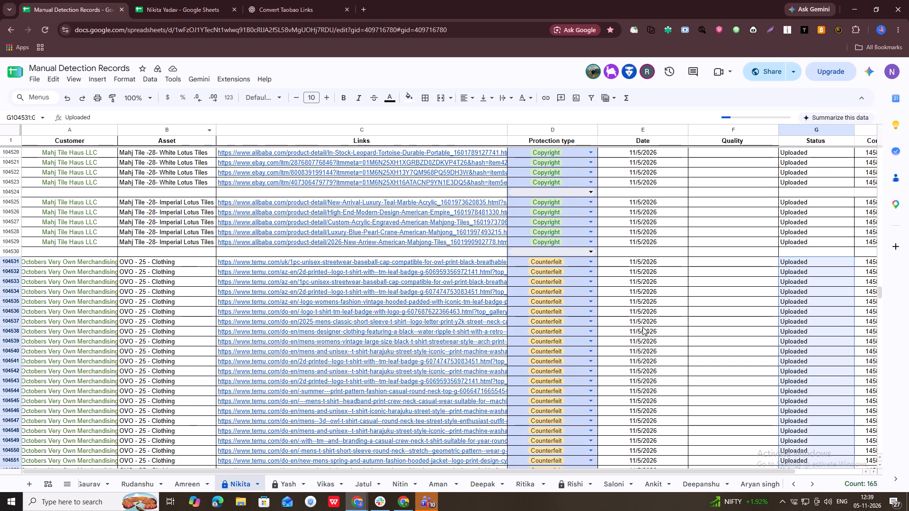
{"action": "left_click", "coordinate": [802, 242]}
{"action": "scroll", "coordinate": [821, 382], "scroll_direction": "up", "scroll_amount": 5}
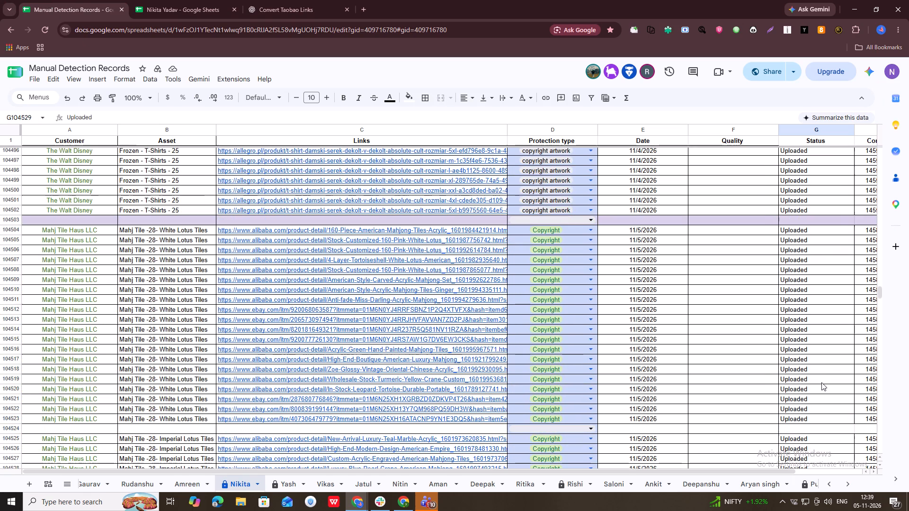
{"action": "left_click", "coordinate": [787, 237], "text": "shift"}
{"action": "left_click", "coordinate": [792, 227], "text": "shift"}
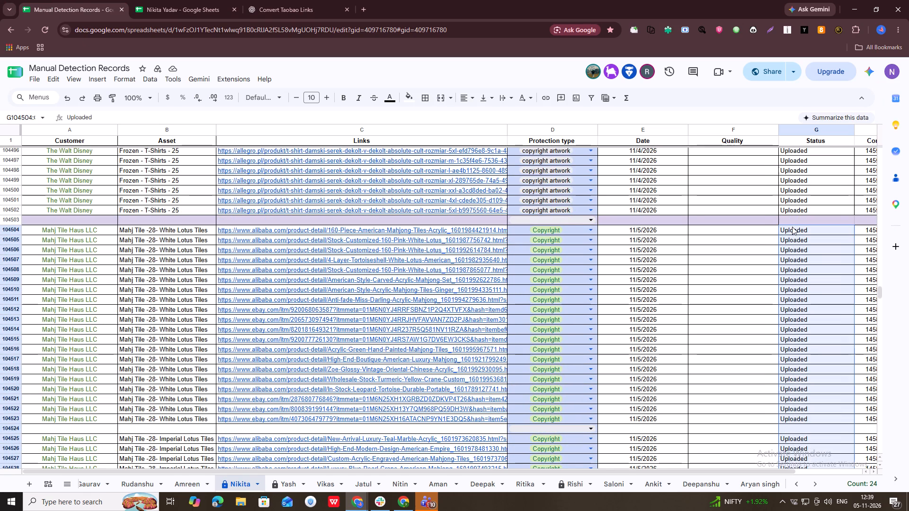
{"action": "left_click", "coordinate": [195, 0]}
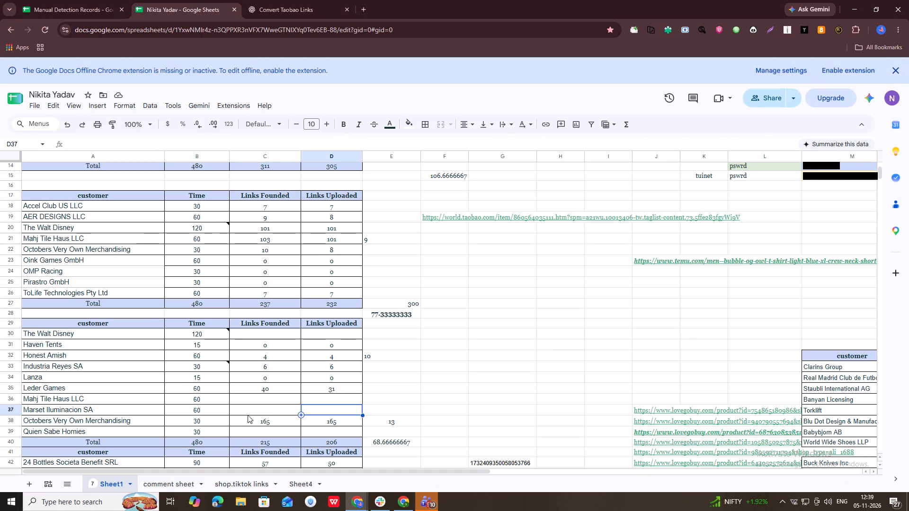
{"action": "left_click", "coordinate": [267, 396]}
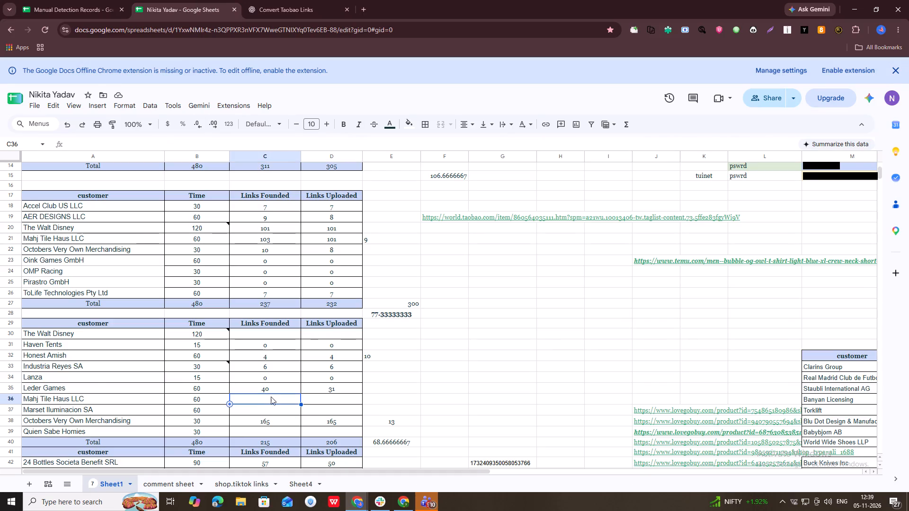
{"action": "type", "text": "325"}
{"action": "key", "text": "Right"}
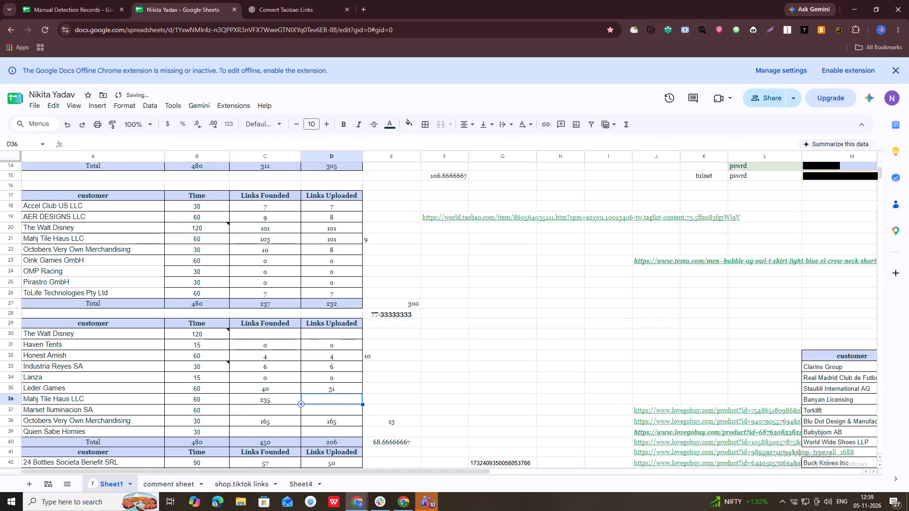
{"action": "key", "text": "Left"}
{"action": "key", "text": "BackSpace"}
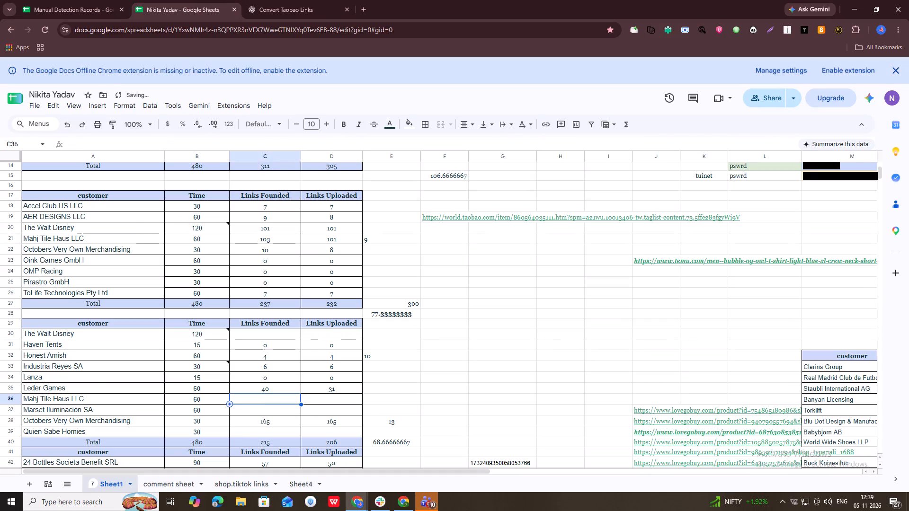
Enter 25 links founded and 25 links uploaded for Mahj Tile Haus LLC in row 36.
{"action": "type", "text": "25"}
{"action": "key", "text": "Right"}
{"action": "type", "text": "25"}
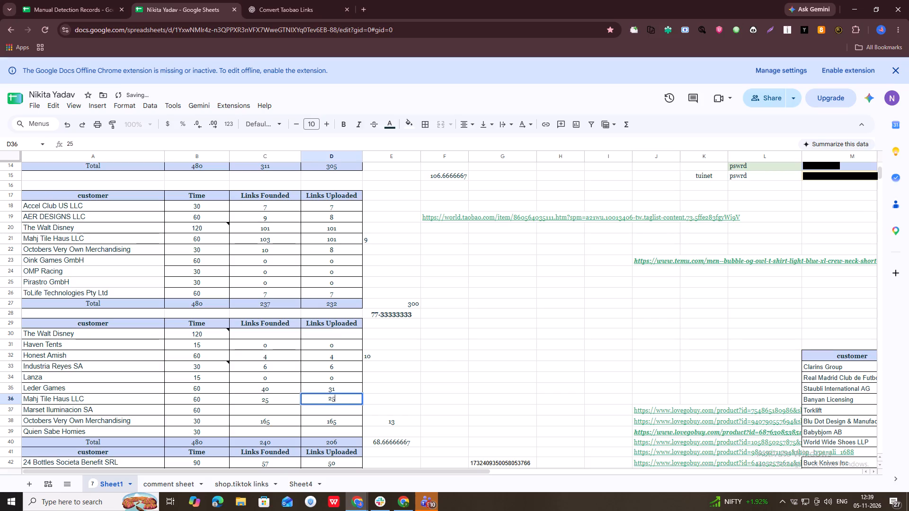
{"action": "key", "text": "Down"}
Recheck the Octobers Very Own Merchandising count in Manual Detection Records using the codes in the Correct column.
{"action": "left_click", "coordinate": [76, 0]}
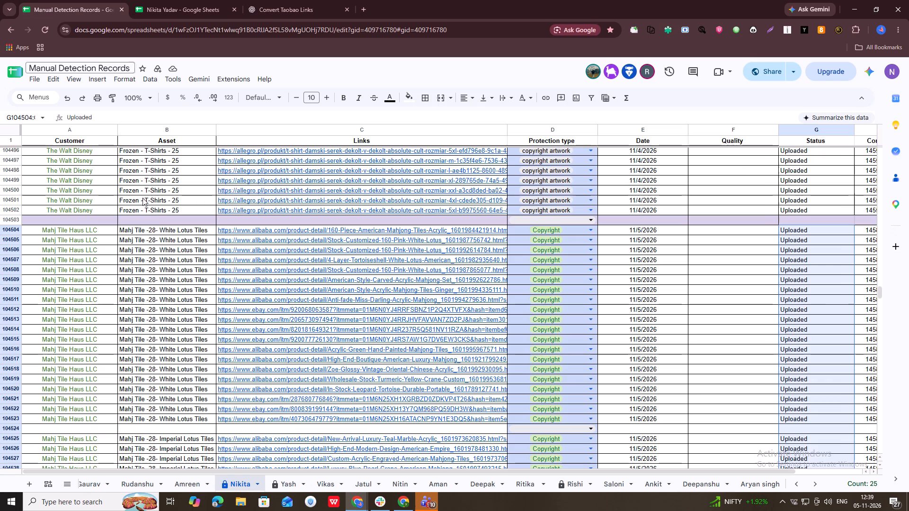
{"action": "scroll", "coordinate": [814, 356], "scroll_direction": "down", "scroll_amount": 4}
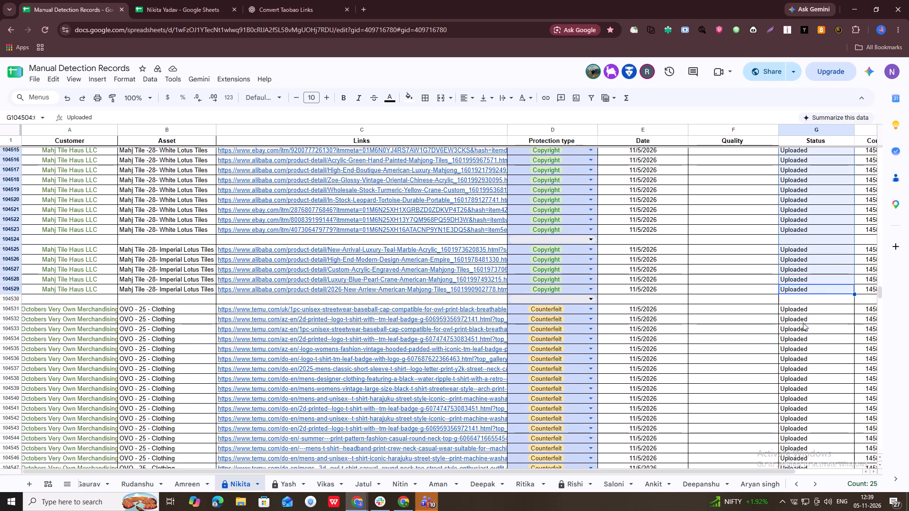
{"action": "left_click", "coordinate": [860, 314]}
{"action": "key", "text": "Right"}
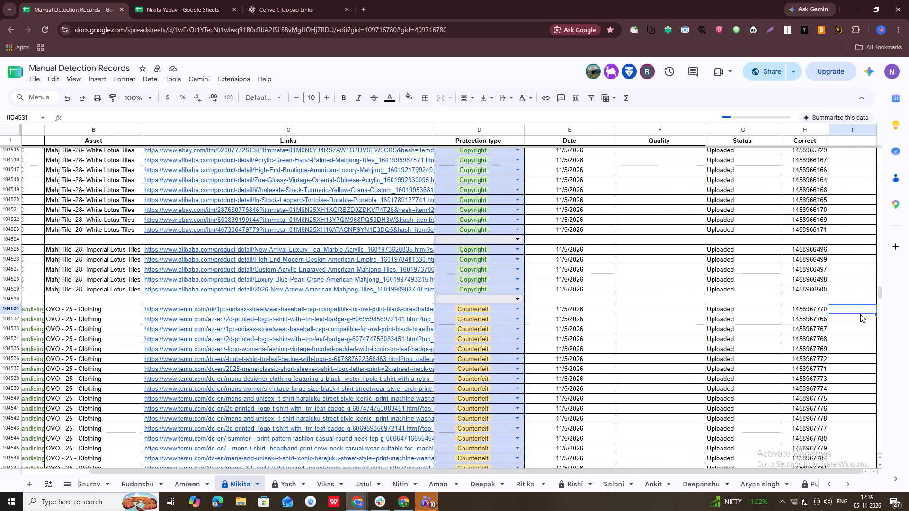
{"action": "key", "text": "Left"}
{"action": "key", "text": "ctrl+shift+Down"}
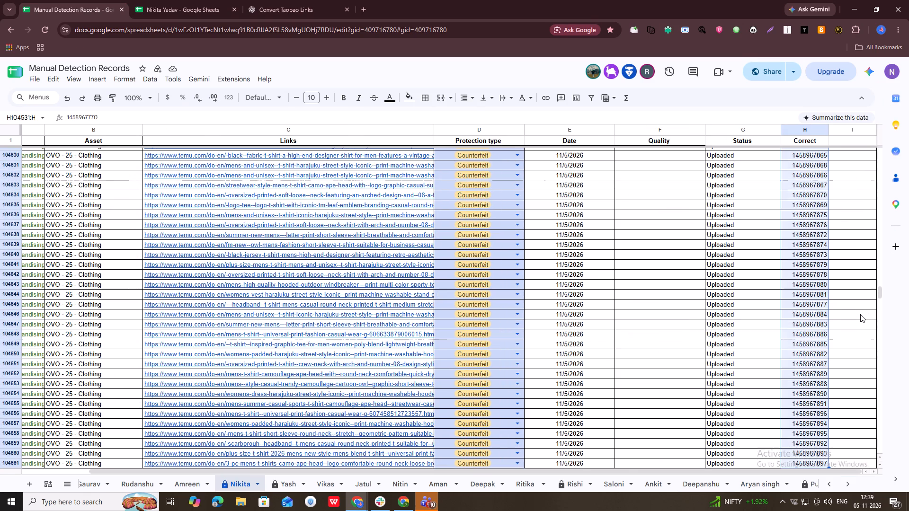
{"action": "key", "text": "ctrl+shift+Down"}
{"action": "key", "text": "ctrl+shift+Down"}
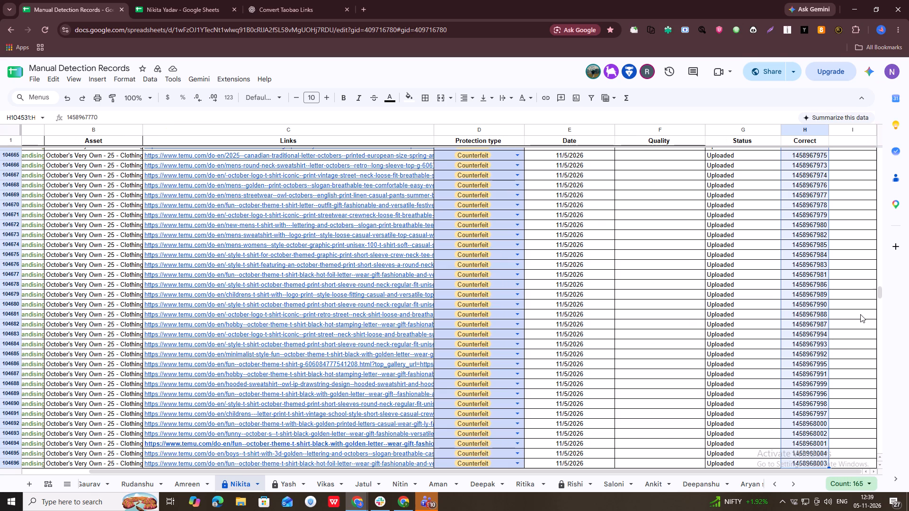
{"action": "scroll", "coordinate": [860, 314], "scroll_direction": "down", "scroll_amount": 4}
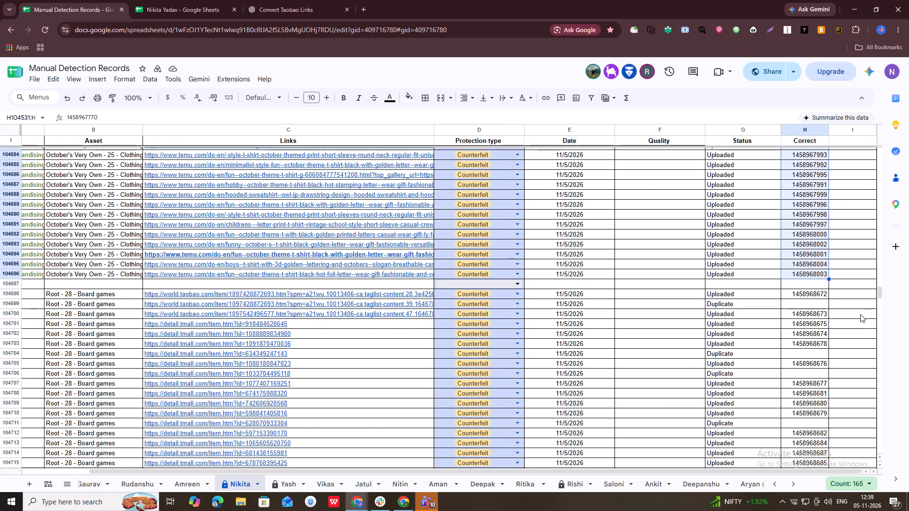
Count the Correct column codes for the 11/5/2026 Mahj Tile White Lotus Tiles rows.
{"action": "key", "text": "Up"}
{"action": "key", "text": "Up"}
{"action": "key", "text": "Up"}
{"action": "key", "text": "Up"}
{"action": "key", "text": "Up"}
{"action": "key", "text": "ctrl+Up"}
{"action": "key", "text": "ctrl+Up"}
{"action": "key", "text": "ctrl+Up"}
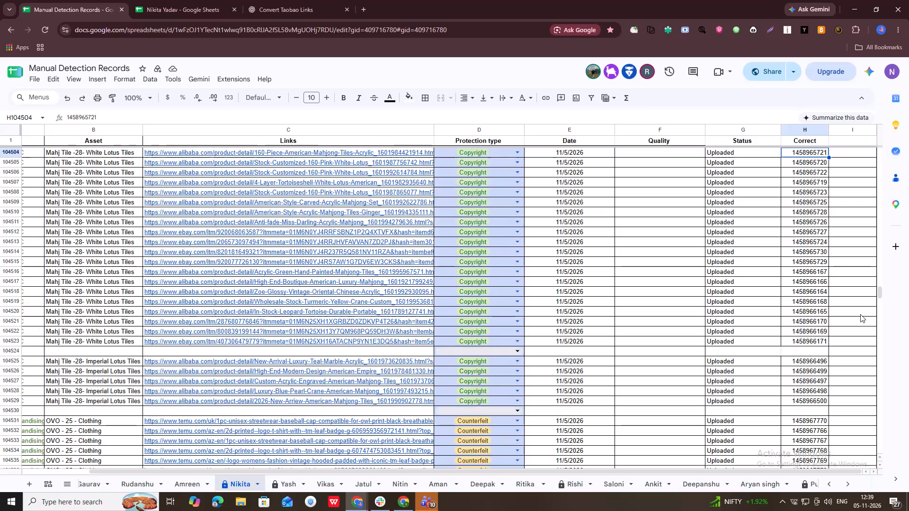
{"action": "key", "text": "ctrl+Up"}
{"action": "key", "text": "ctrl+Down"}
{"action": "key", "text": "ctrl+shift+Down"}
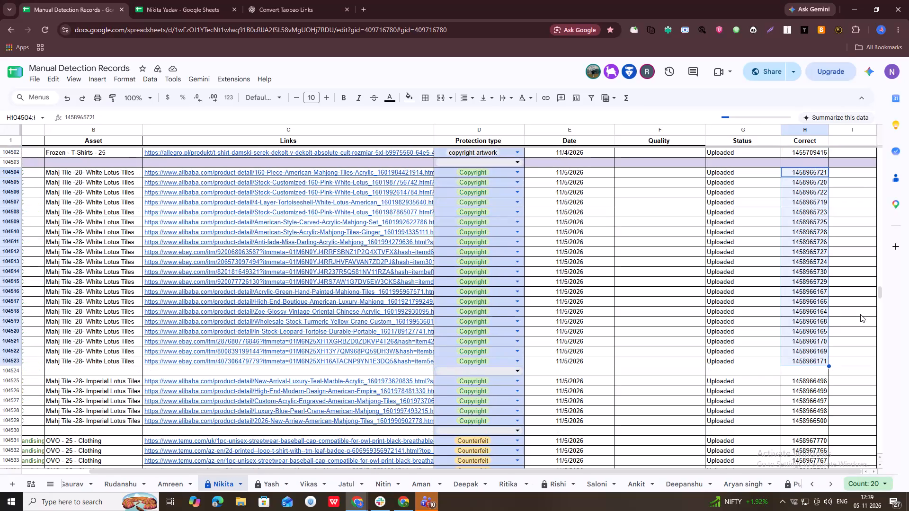
Extend the Correct column count from the Mahj Tile White Lotus Tiles rows through the last 11/5/2026 record in Manual Detection Records.
{"action": "key", "text": "ctrl+shift+Down"}
{"action": "key", "text": "ctrl+shift+Down"}
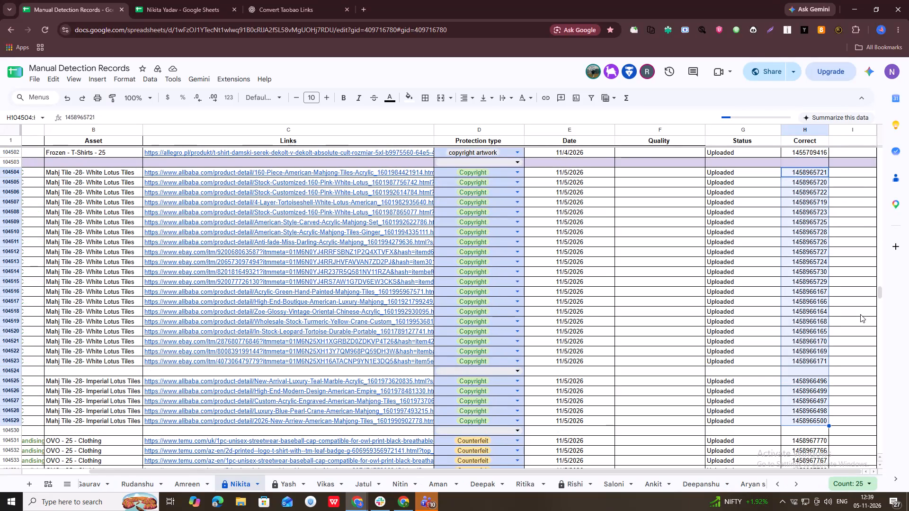
{"action": "key", "text": "ctrl+shift+Down"}
{"action": "key", "text": "ctrl+shift+Down"}
{"action": "key", "text": "ctrl+shift+Down"}
{"action": "key", "text": "ctrl+shift+Down"}
{"action": "key", "text": "ctrl+shift+Down"}
{"action": "key", "text": "ctrl+shift+Down"}
{"action": "key", "text": "ctrl+shift+Down"}
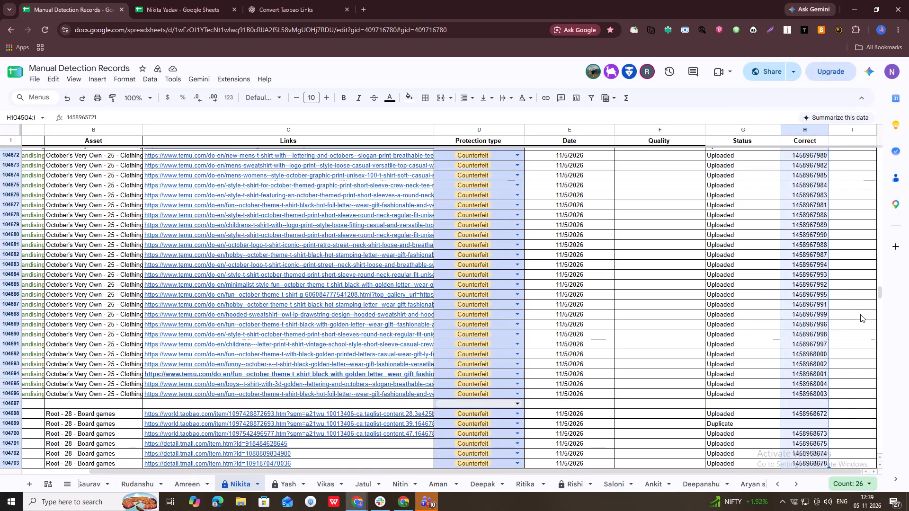
{"action": "key", "text": "ctrl+shift+Down"}
{"action": "key", "text": "ctrl+shift+Down"}
{"action": "key", "text": "ctrl+shift+Down"}
{"action": "key", "text": "ctrl+shift+Down"}
{"action": "key", "text": "ctrl+shift+Down"}
{"action": "key", "text": "ctrl+shift+Down"}
{"action": "key", "text": "ctrl+shift+Down"}
{"action": "key", "text": "ctrl+shift+Down"}
{"action": "key", "text": "ctrl+shift+Down"}
{"action": "key", "text": "ctrl+shift+Down"}
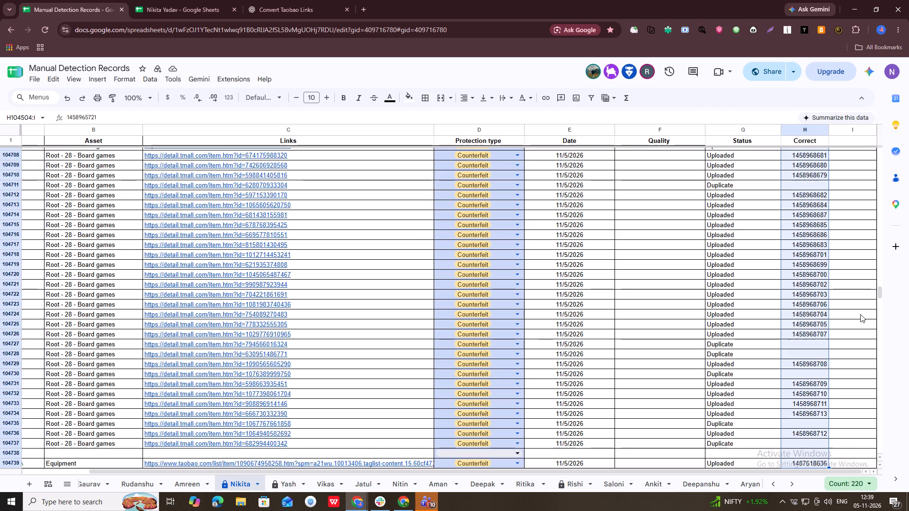
{"action": "key", "text": "ctrl+shift+Down"}
{"action": "key", "text": "ctrl+shift+Down"}
{"action": "key", "text": "ctrl+shift+Down"}
{"action": "key", "text": "ctrl+shift+Down"}
{"action": "key", "text": "ctrl+shift+Down"}
{"action": "key", "text": "ctrl+shift+Up"}
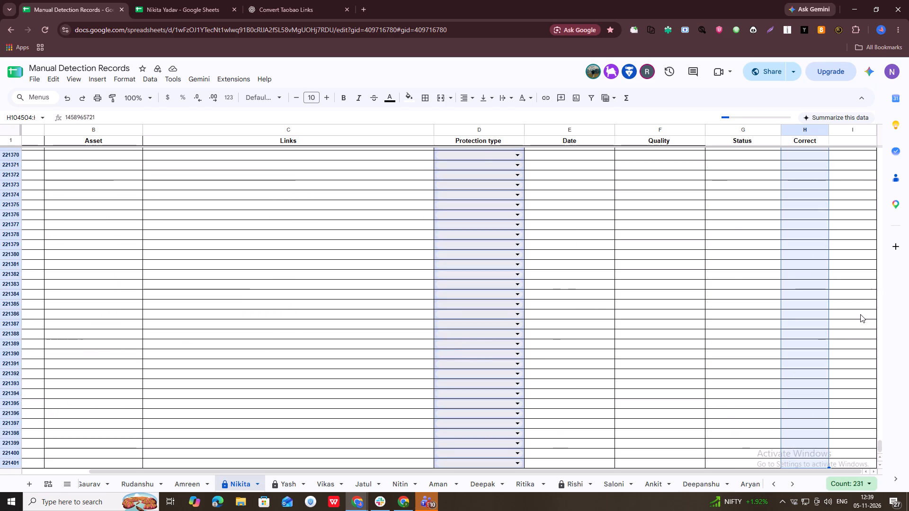
Go to the Customer column in the empty rows just below the last Honest Amish record.
{"action": "left_click", "coordinate": [272, 160]}
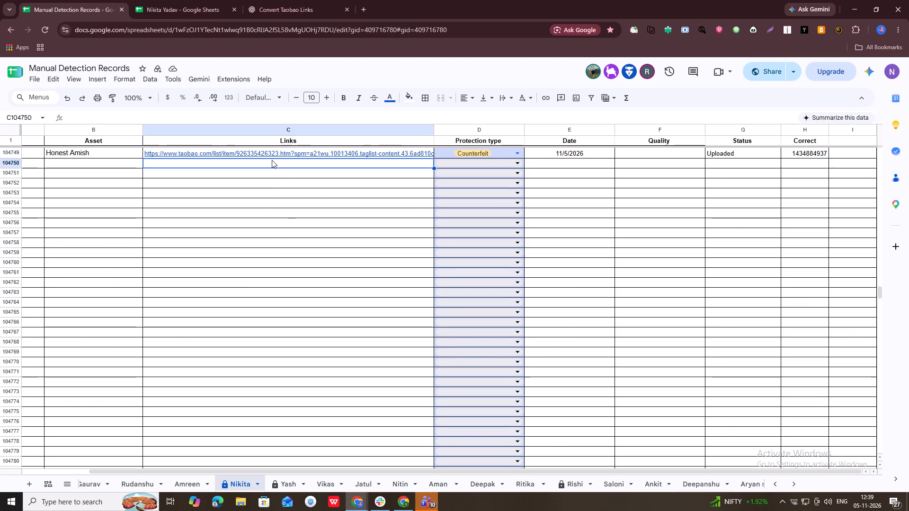
{"action": "key", "text": "ctrl+Left"}
{"action": "key", "text": "ctrl+Left"}
{"action": "key", "text": "ctrl+Left"}
{"action": "key", "text": "ctrl+Left"}
{"action": "key", "text": "ctrl+Left"}
{"action": "key", "text": "ctrl+Left"}
{"action": "key", "text": "ctrl+Left"}
{"action": "key", "text": "ctrl+Left"}
{"action": "key", "text": "ctrl+Left"}
{"action": "key", "text": "ctrl+Left"}
{"action": "key", "text": "ctrl+Left"}
{"action": "key", "text": "ctrl+Left"}
{"action": "key", "text": "ctrl+Left"}
{"action": "key", "text": "ctrl+Left"}
{"action": "key", "text": "ctrl+Left"}
{"action": "key", "text": "ctrl+Left"}
{"action": "key", "text": "ctrl+Left"}
{"action": "key", "text": "ctrl+Left"}
{"action": "key", "text": "ctrl+Left"}
{"action": "key", "text": "ctrl+Left"}
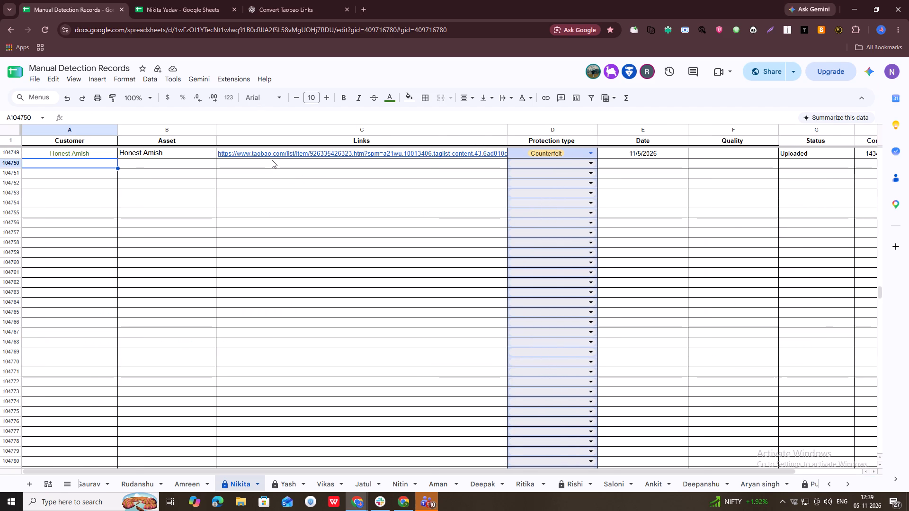
{"action": "key", "text": "ctrl+Left"}
{"action": "key", "text": "ctrl+Left"}
{"action": "key", "text": "Down"}
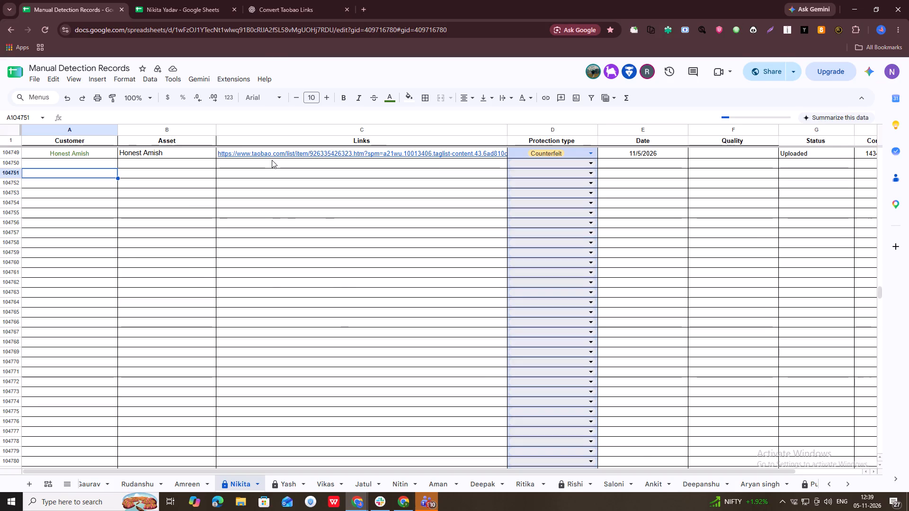
{"action": "left_click", "coordinate": [200, 0]}
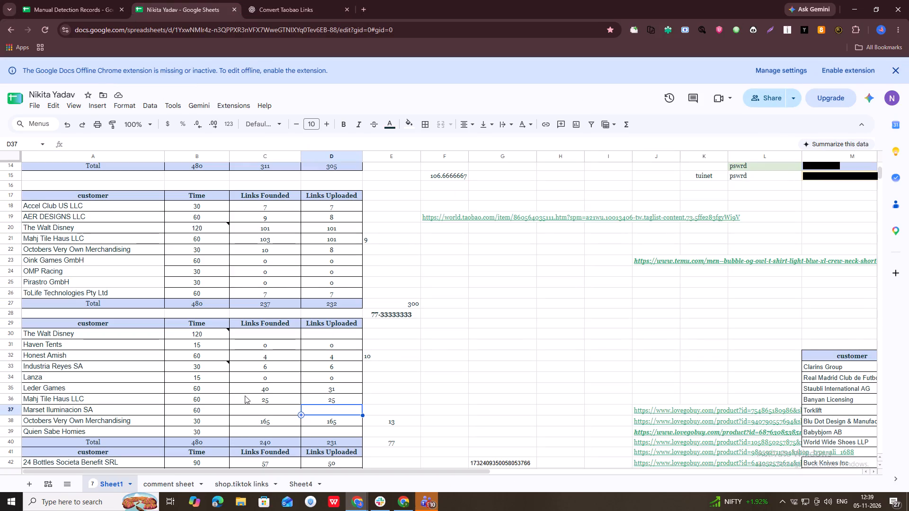
{"action": "left_click", "coordinate": [103, 429]}
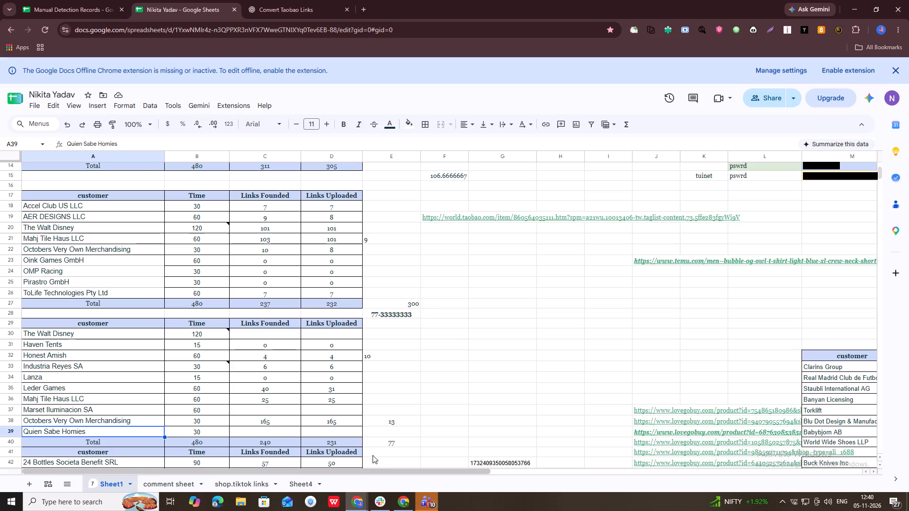
{"action": "left_click", "coordinate": [389, 438]}
{"action": "key", "text": "F2"}
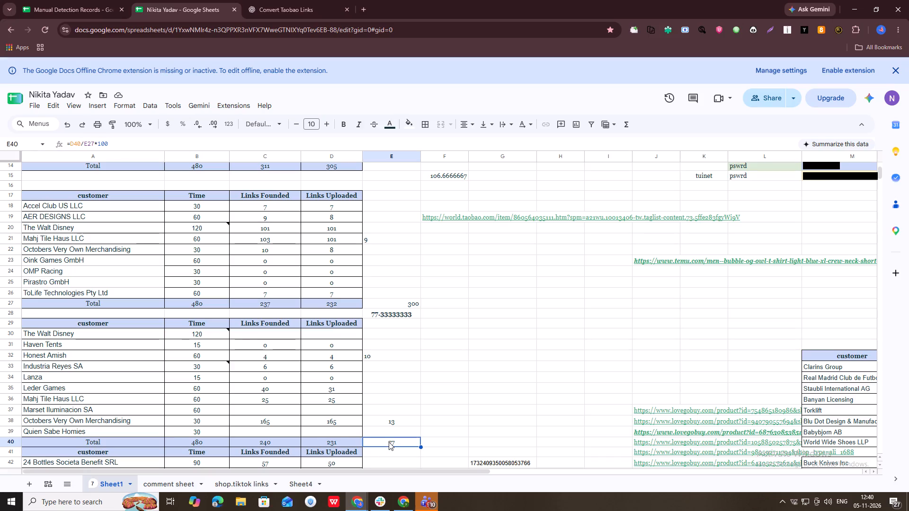
{"action": "left_click", "coordinate": [447, 432]}
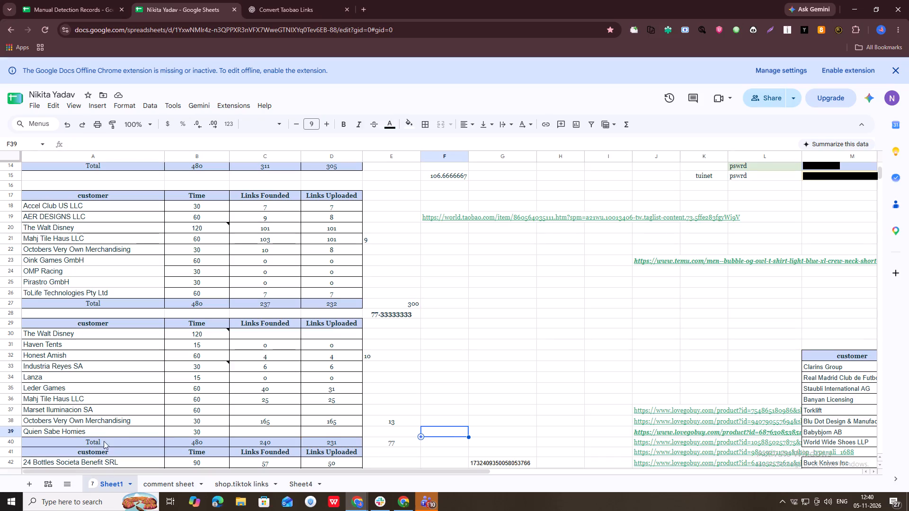
Switch to the other browser window and search Temu for "dga clothing".
{"action": "key", "text": "alt+Tab"}
{"action": "left_click", "coordinate": [587, 259], "text": "alt"}
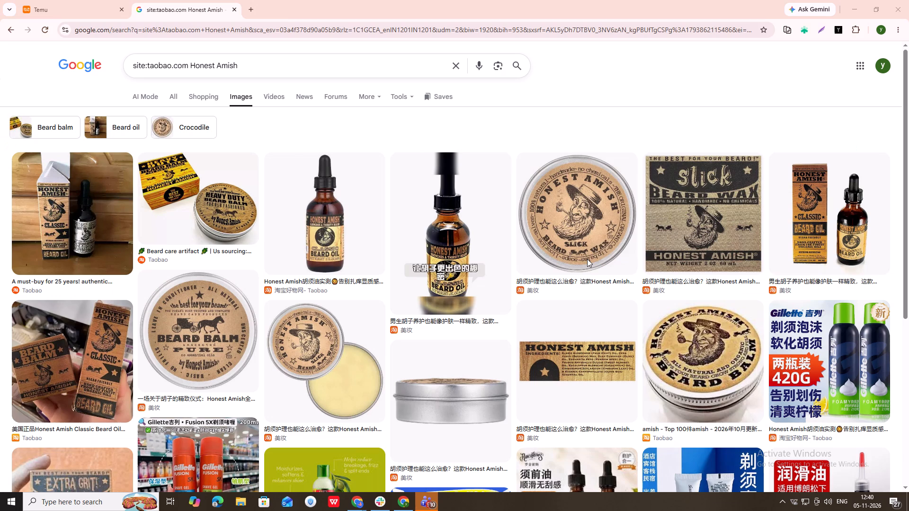
{"action": "left_click", "coordinate": [110, 0]}
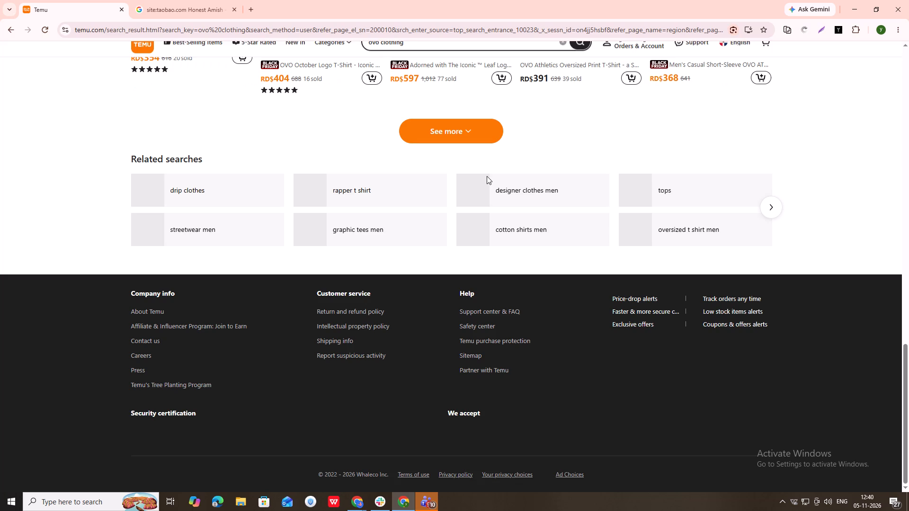
{"action": "scroll", "coordinate": [423, 197], "scroll_direction": "up", "scroll_amount": 8}
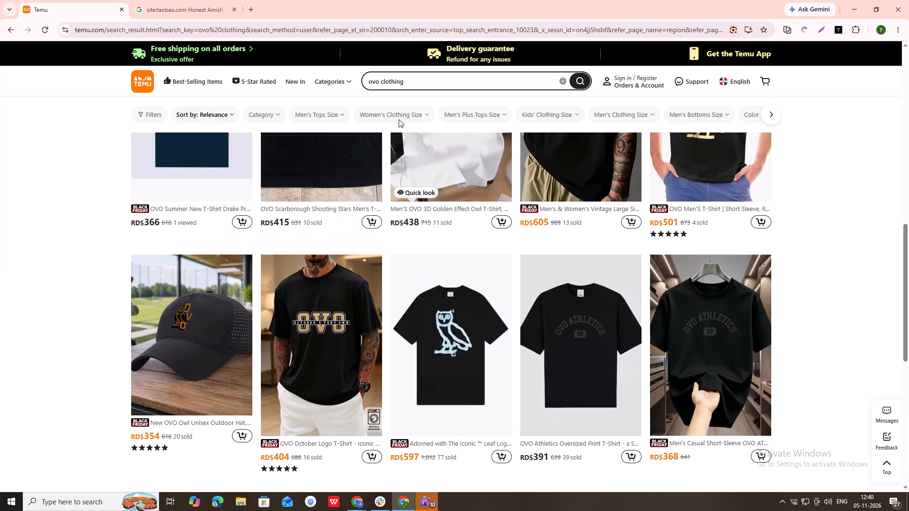
{"action": "double_click", "coordinate": [374, 79]}
{"action": "double_click", "coordinate": [373, 79]}
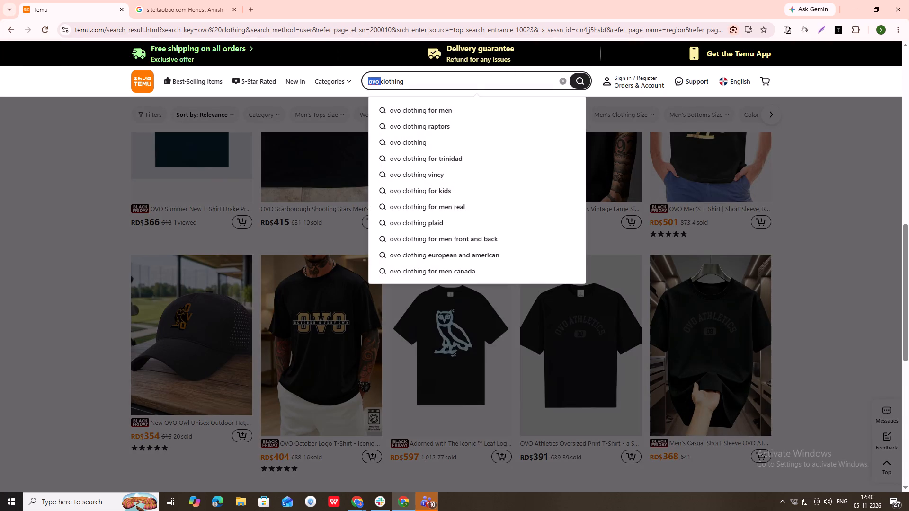
{"action": "key", "text": "g"}
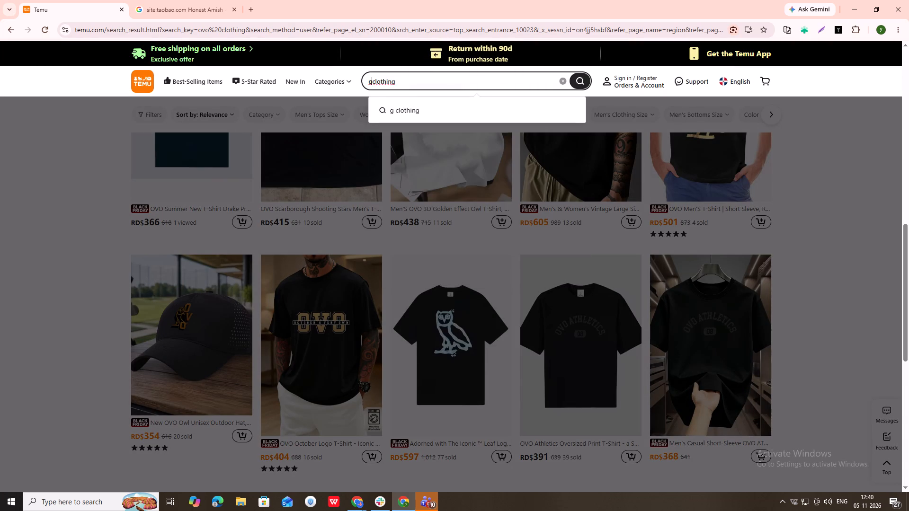
{"action": "key", "text": "BackSpace"}
{"action": "type", "text": "dga"}
{"action": "key", "text": "space"}
{"action": "key", "text": "Return"}
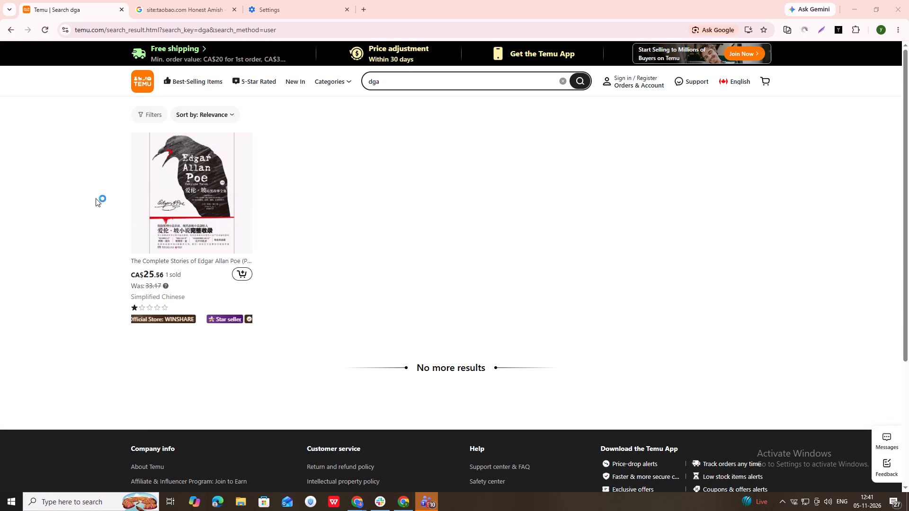
Open Temu's country and region settings and bring up the Country/Region choices.
{"action": "left_click", "coordinate": [424, 82]}
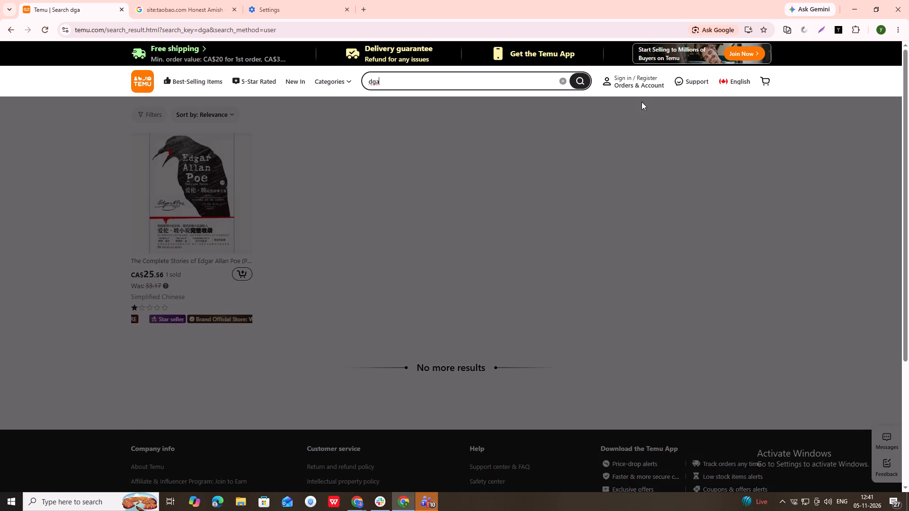
{"action": "left_click", "coordinate": [732, 86]}
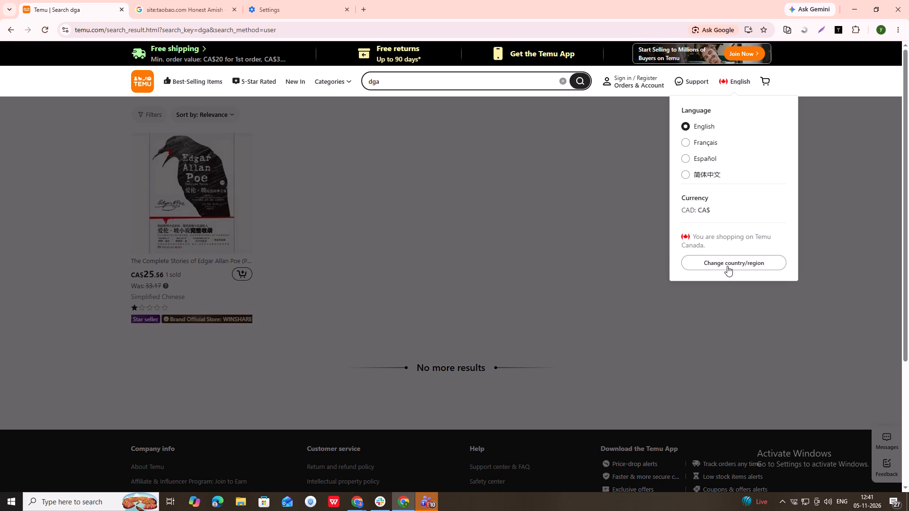
{"action": "left_click", "coordinate": [727, 264]}
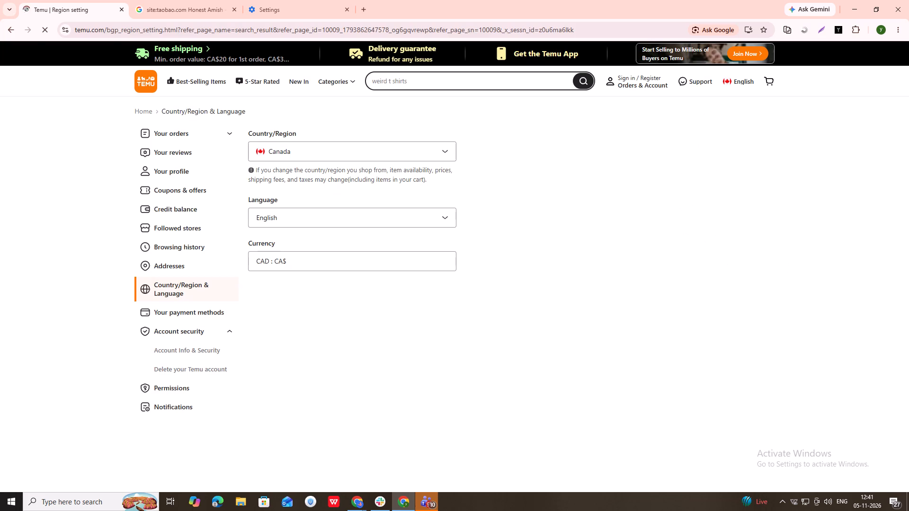
{"action": "left_click", "coordinate": [341, 153]}
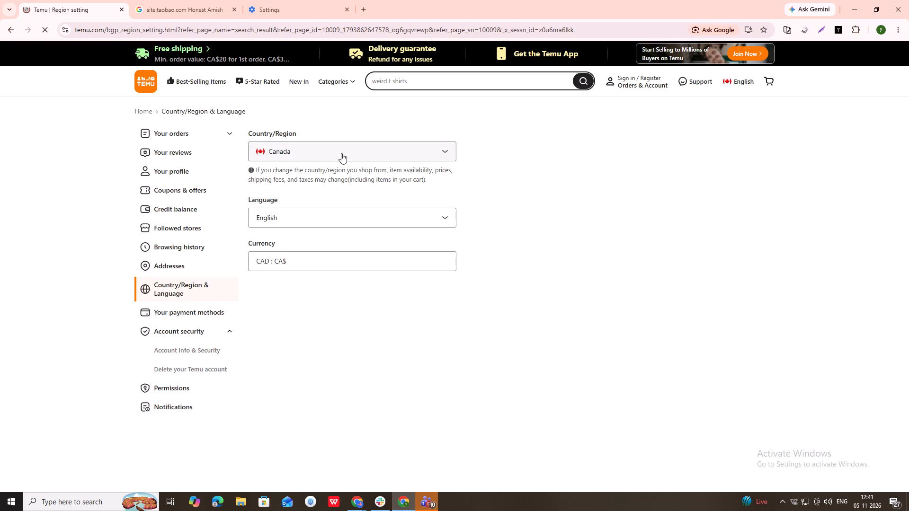
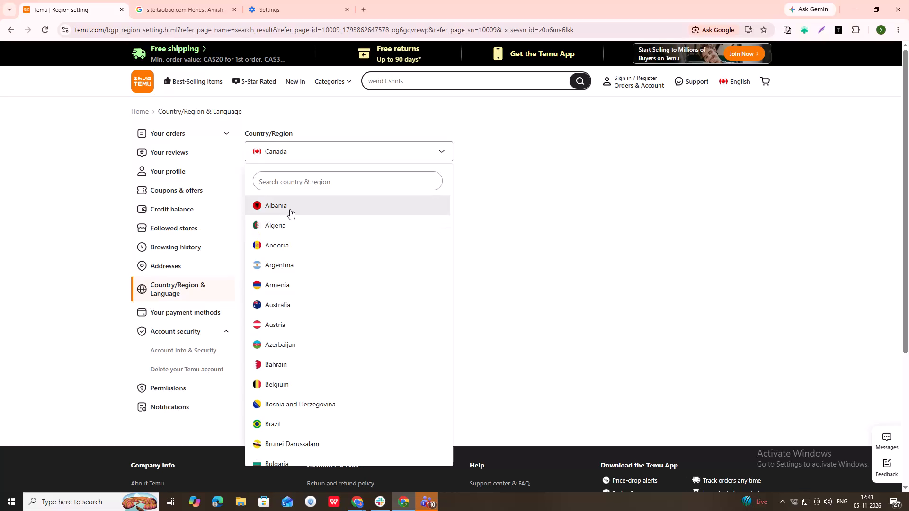
Change Temu's Country/Region setting to Albania.
{"action": "left_click", "coordinate": [290, 209]}
{"action": "left_click", "coordinate": [444, 272]}
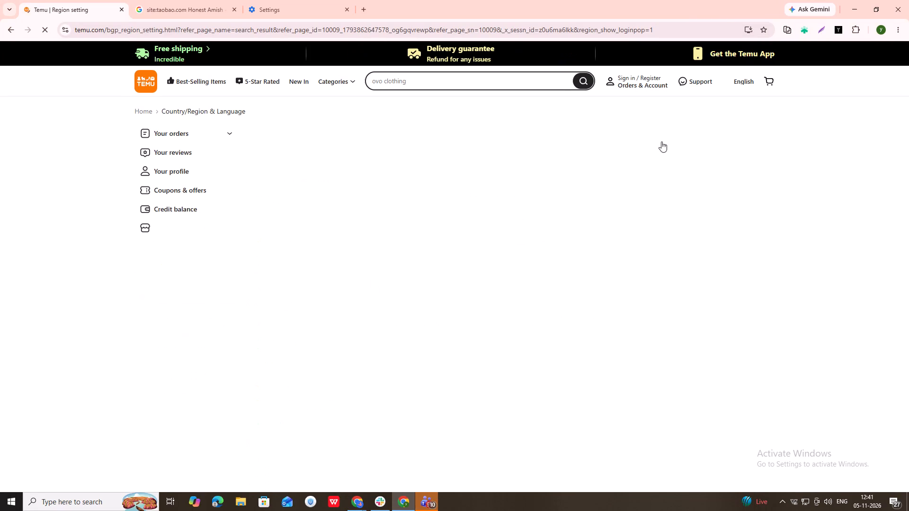
Dismiss the sign-in offer, search Temu for "hommies" and look through the listings.
{"action": "left_click", "coordinate": [457, 88]}
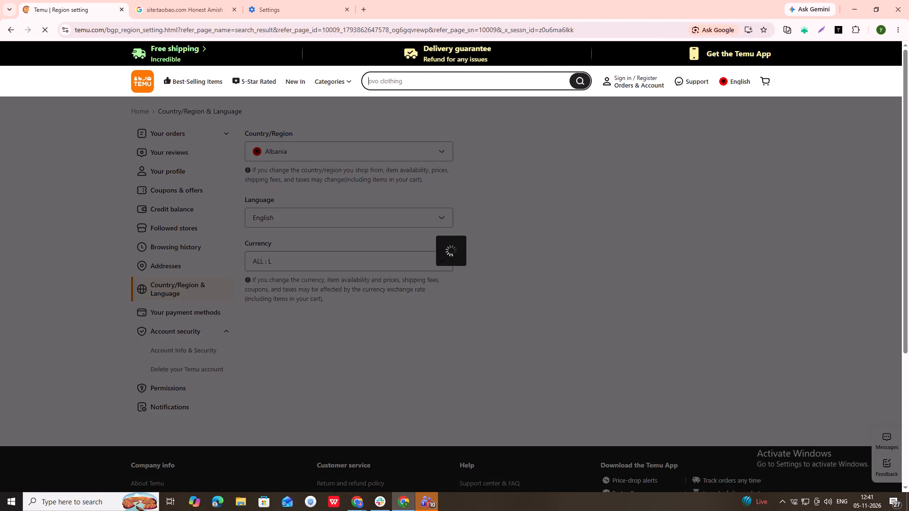
{"action": "type", "text": "hommies"}
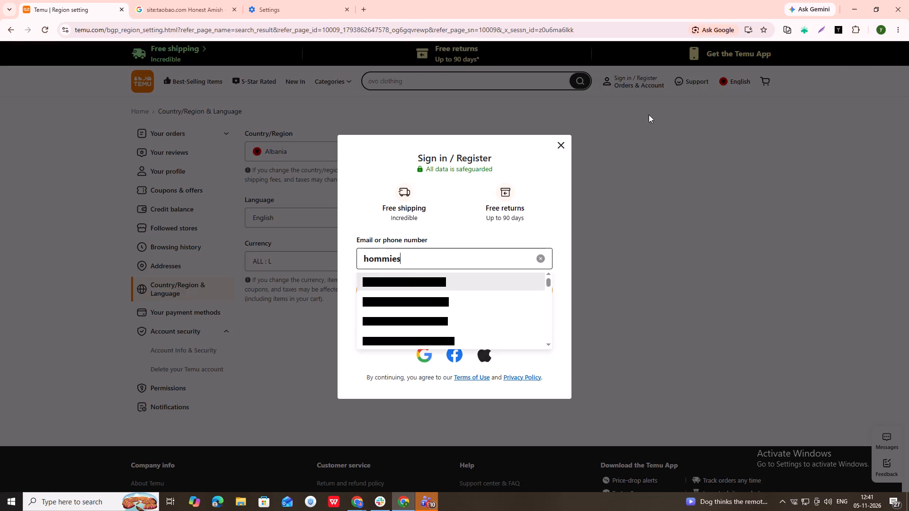
{"action": "left_click", "coordinate": [566, 147]}
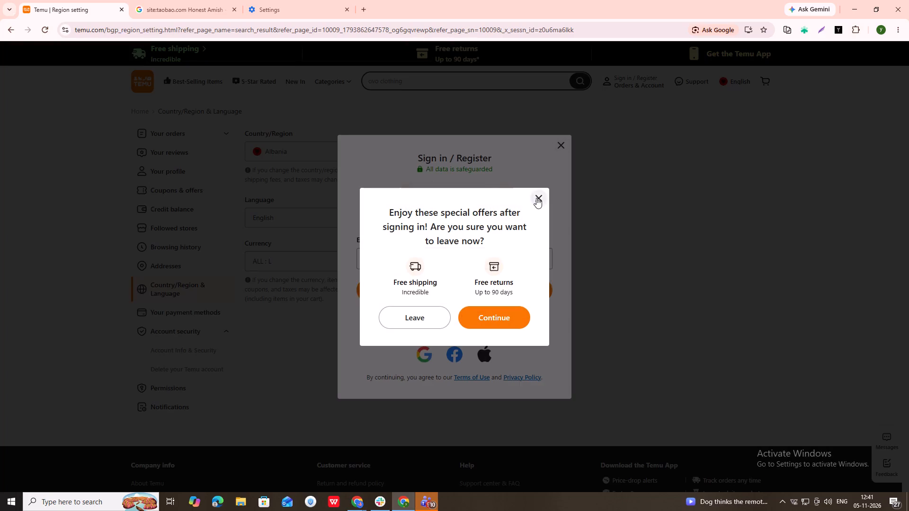
{"action": "left_click", "coordinate": [536, 198]}
{"action": "left_click", "coordinate": [434, 81]}
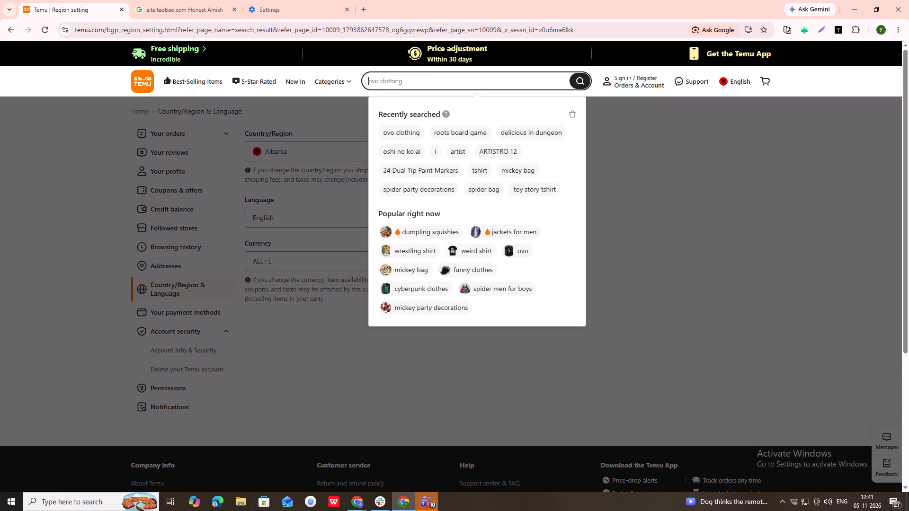
{"action": "type", "text": "hommies"}
{"action": "key", "text": "Return"}
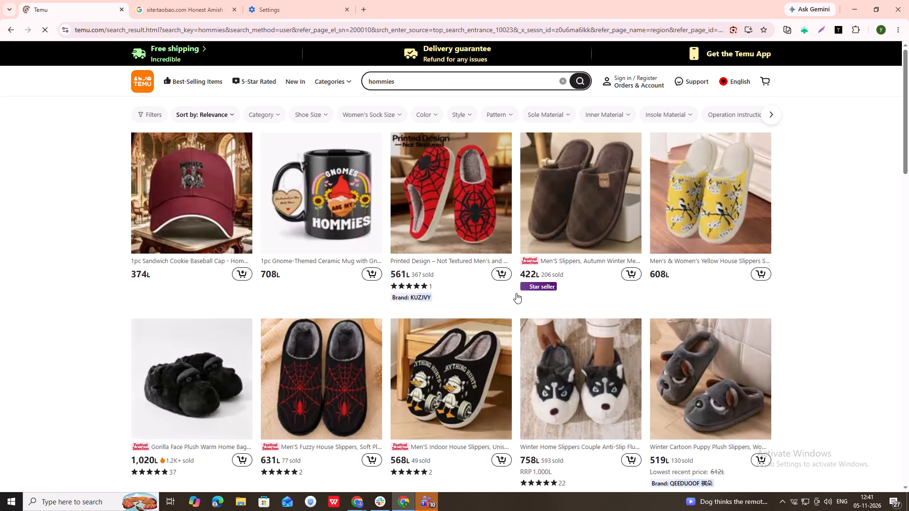
{"action": "scroll", "coordinate": [604, 313], "scroll_direction": "down", "scroll_amount": 6}
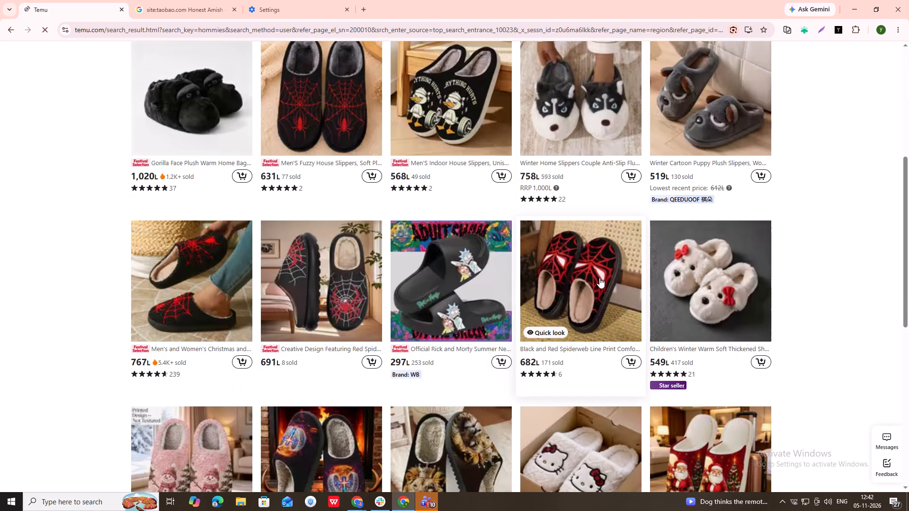
{"action": "scroll", "coordinate": [599, 275], "scroll_direction": "up", "scroll_amount": 6}
{"action": "scroll", "coordinate": [551, 252], "scroll_direction": "up", "scroll_amount": 6}
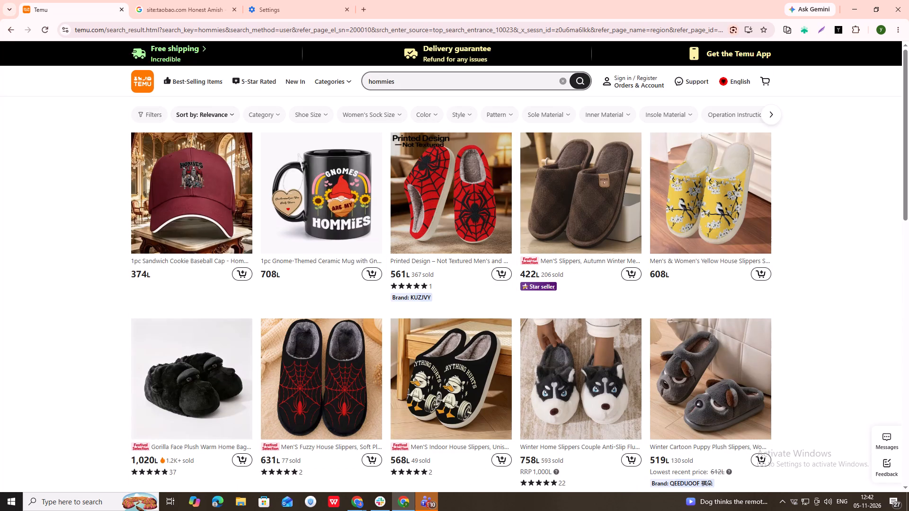
Search Temu for "dga".
{"action": "left_click", "coordinate": [401, 83]}
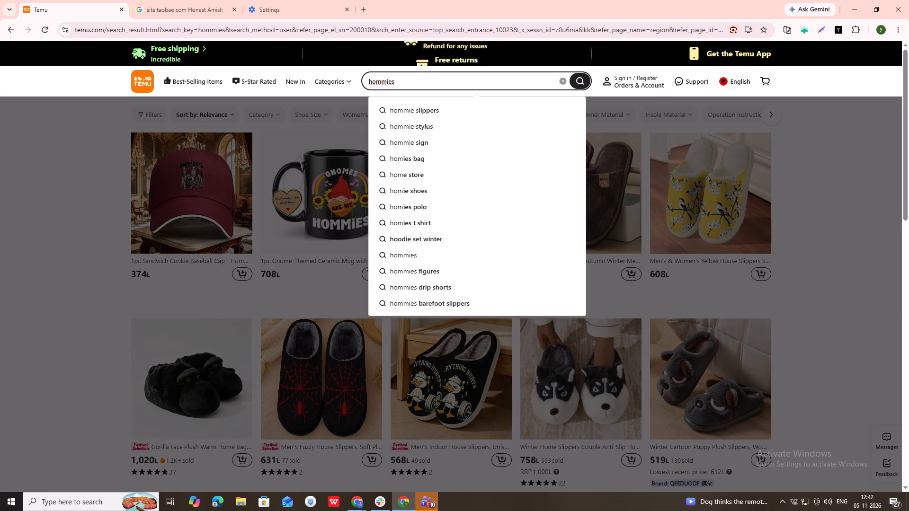
{"action": "key", "text": "ctrl+a"}
{"action": "type", "text": "dga"}
{"action": "key", "text": "space"}
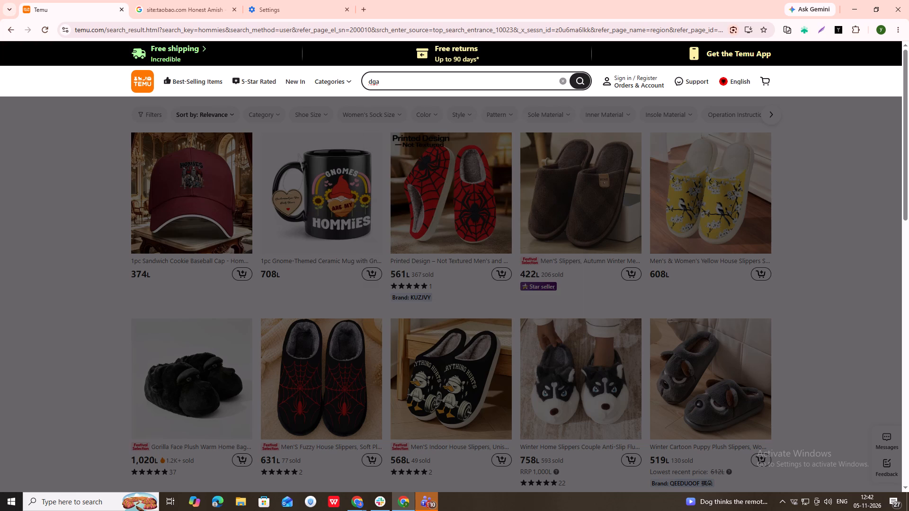
{"action": "key", "text": "Return"}
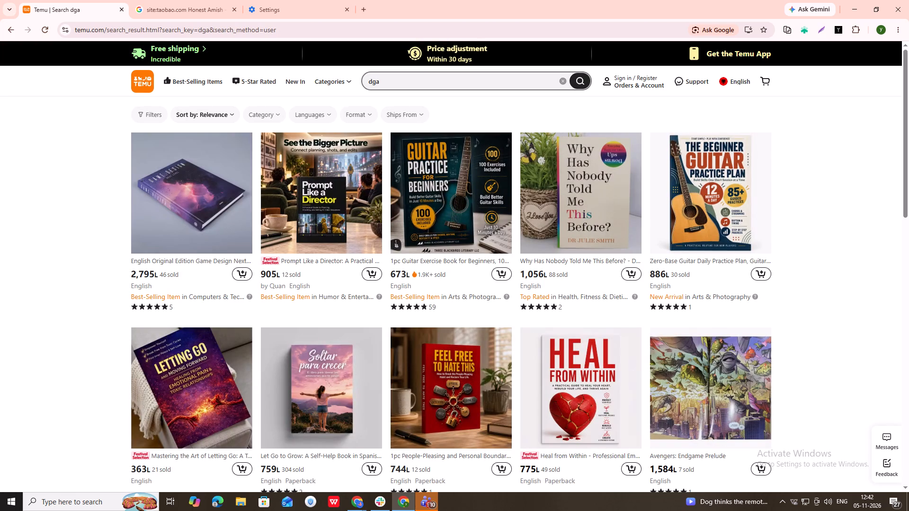
Extend the Temu search to "dga clothing" and look through the listings.
{"action": "left_click", "coordinate": [423, 86]}
{"action": "key", "text": "space"}
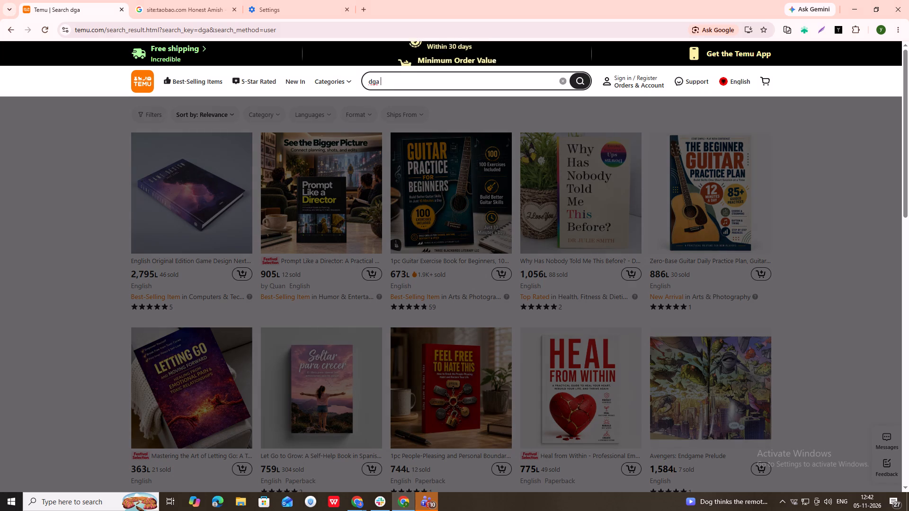
{"action": "type", "text": "clothing"}
{"action": "key", "text": "Return"}
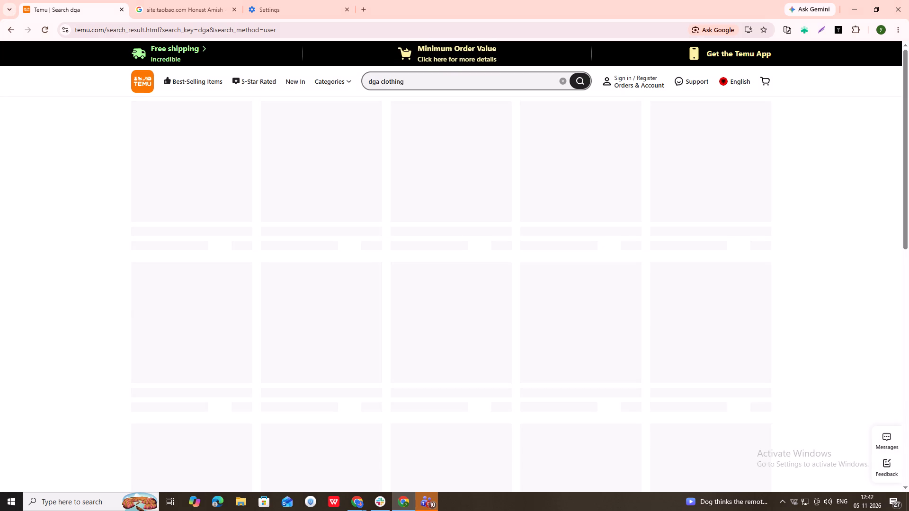
{"action": "key", "text": "apostrophe"}
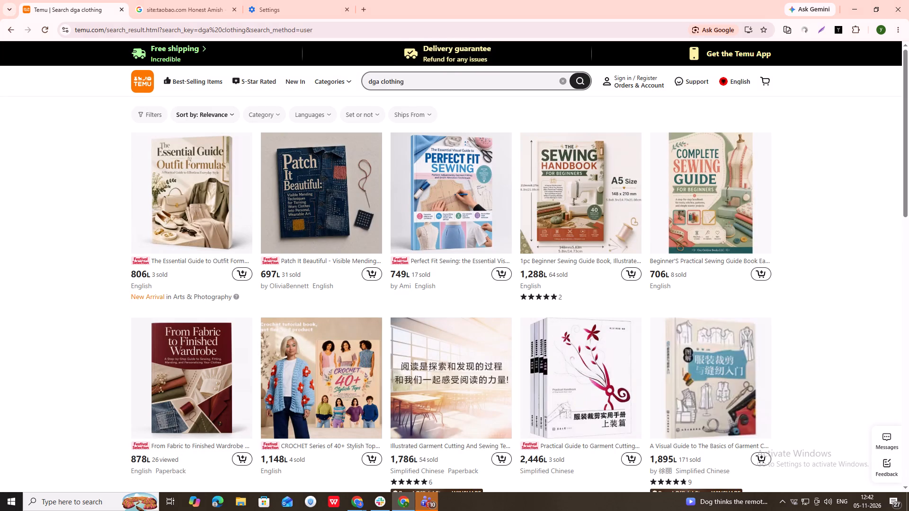
{"action": "scroll", "coordinate": [424, 90], "scroll_direction": "down", "scroll_amount": 7}
{"action": "scroll", "coordinate": [505, 183], "scroll_direction": "down", "scroll_amount": 11}
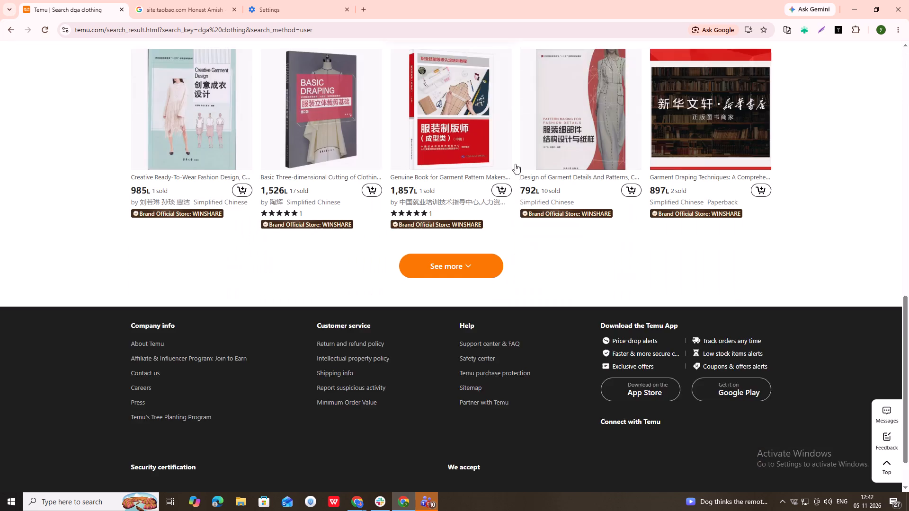
{"action": "scroll", "coordinate": [515, 164], "scroll_direction": "down", "scroll_amount": 9}
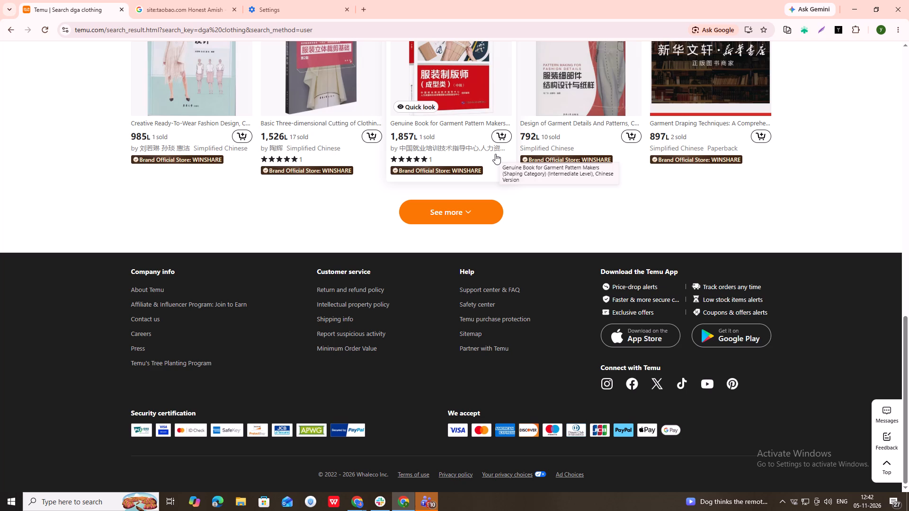
In Sheet1 of the daily report, enter 0 for both Links Founded and Links Uploaded in the Quien Sabe Homies row.
{"action": "key", "text": "alt+Tab"}
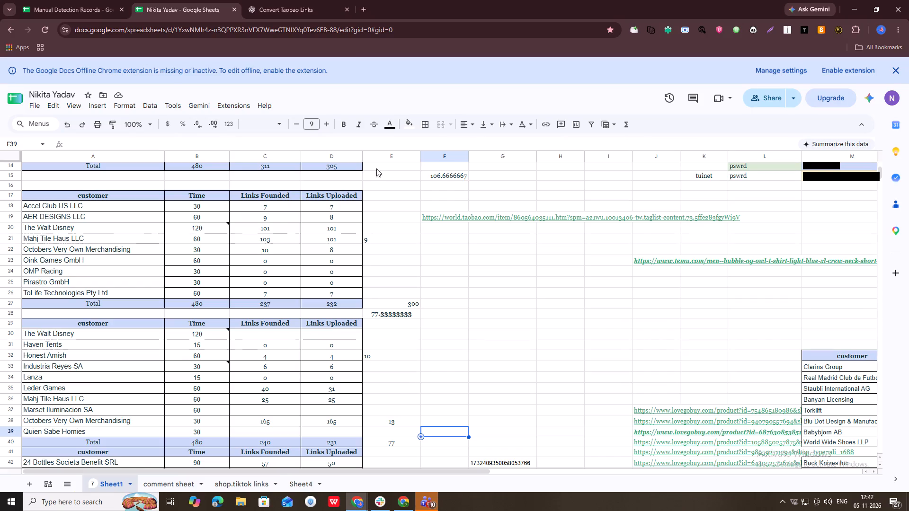
{"action": "left_click", "coordinate": [272, 428]}
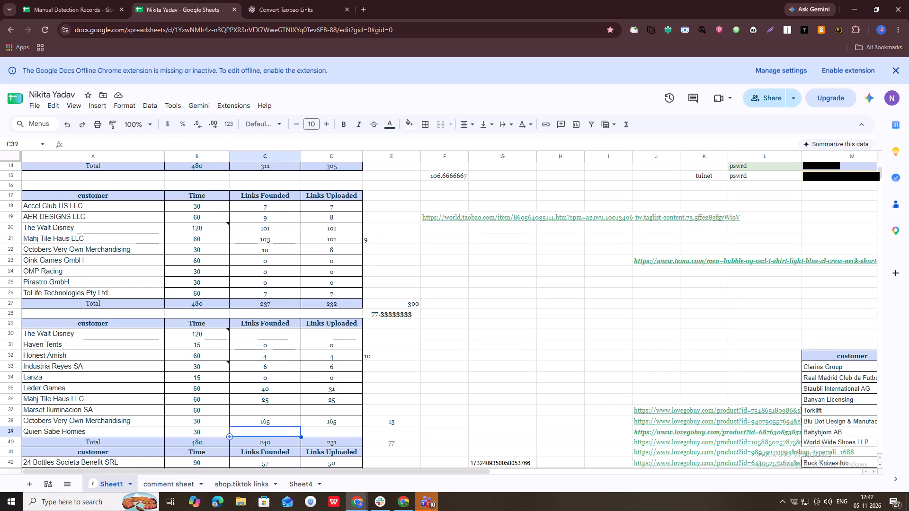
{"action": "key", "text": "0"}
{"action": "key", "text": "Right"}
{"action": "key", "text": "0"}
{"action": "key", "text": "Up"}
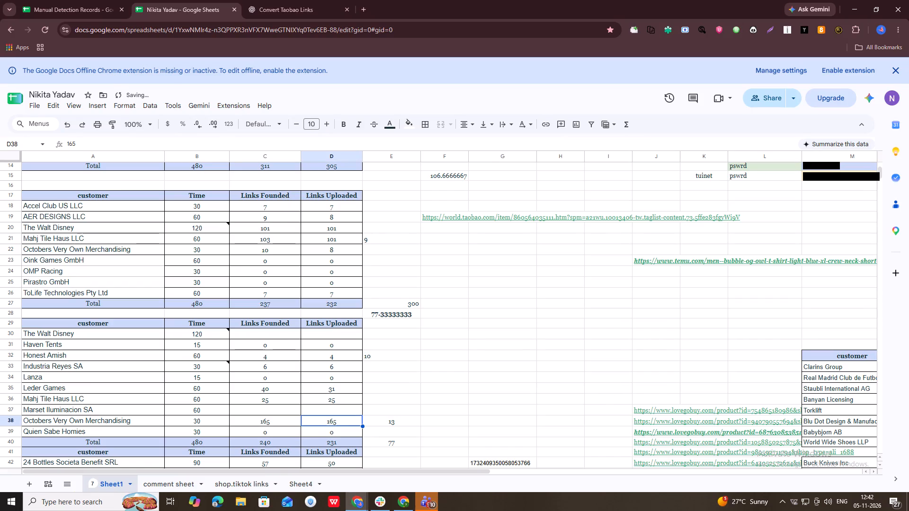
In Tuinet's Brand page, filter the customer to Quien Sabe Homies and mark day 5 of its temu.com row as 0.
{"action": "left_click", "coordinate": [102, 0]}
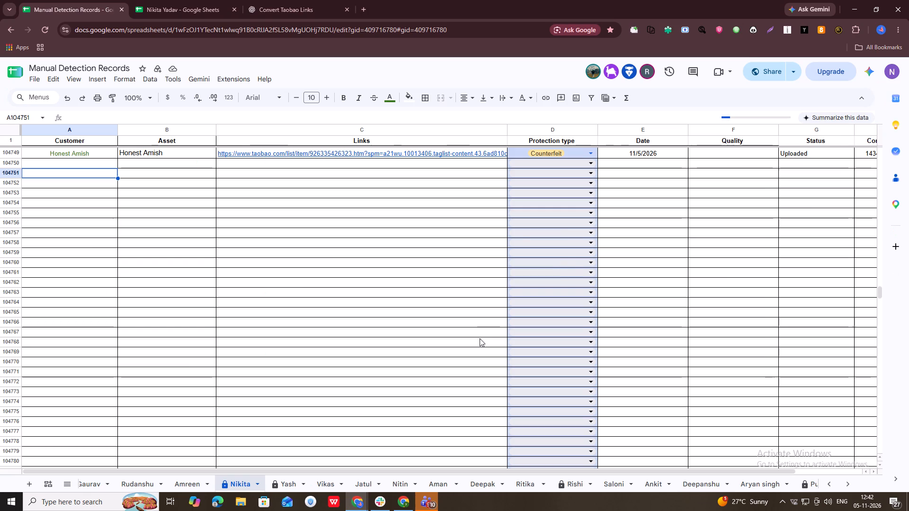
{"action": "key", "text": "alt+Tab"}
{"action": "key", "text": "alt+Tab"}
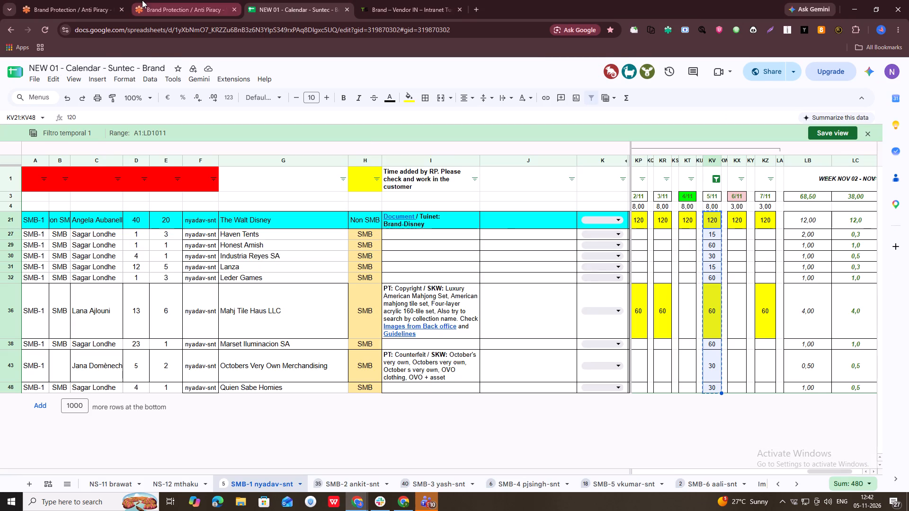
{"action": "left_click", "coordinate": [376, 0]}
{"action": "left_click", "coordinate": [371, 155]}
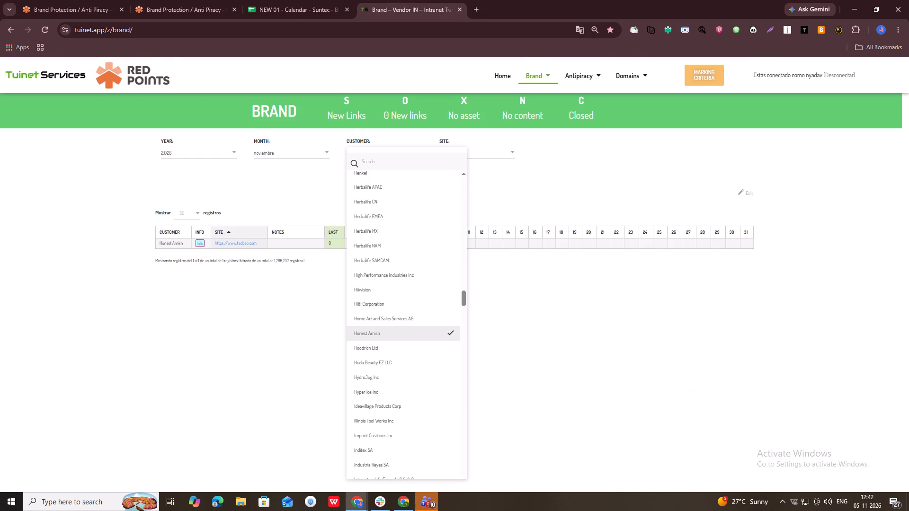
{"action": "type", "text": "homi"}
{"action": "left_click", "coordinate": [372, 176]}
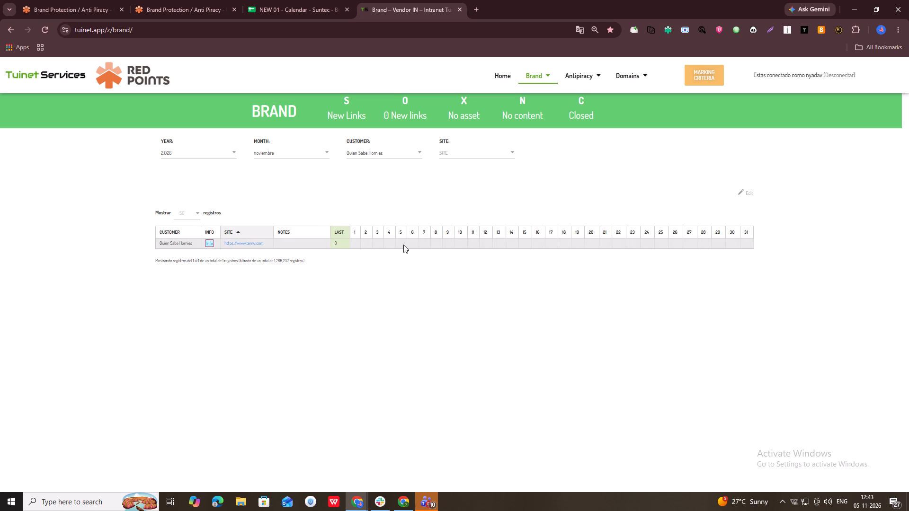
{"action": "double_click", "coordinate": [401, 244]}
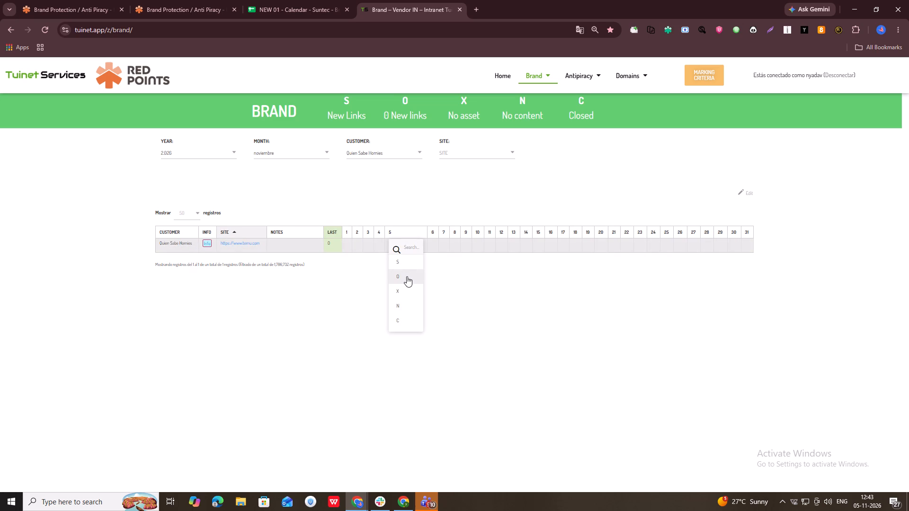
{"action": "left_click", "coordinate": [407, 276]}
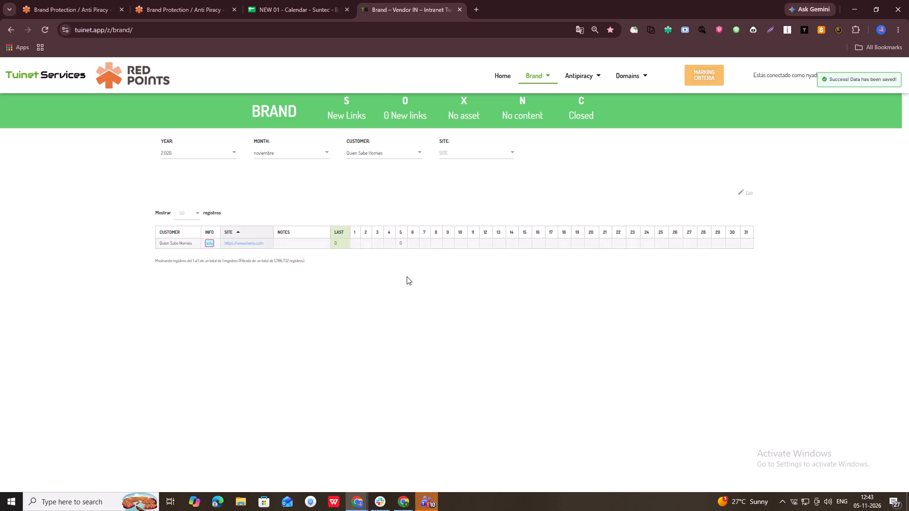
Copy the customer name Marset Iluminacion SA from Sheet1 and paste it without formatting into cell A104751 of Manual Detection Records.
{"action": "left_click", "coordinate": [293, 0]}
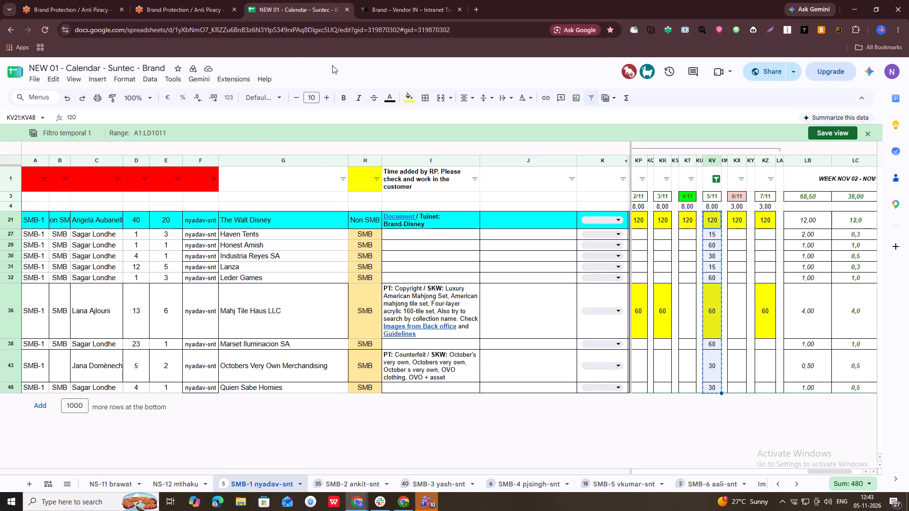
{"action": "key", "text": "alt+Tab"}
{"action": "left_click", "coordinate": [201, 0]}
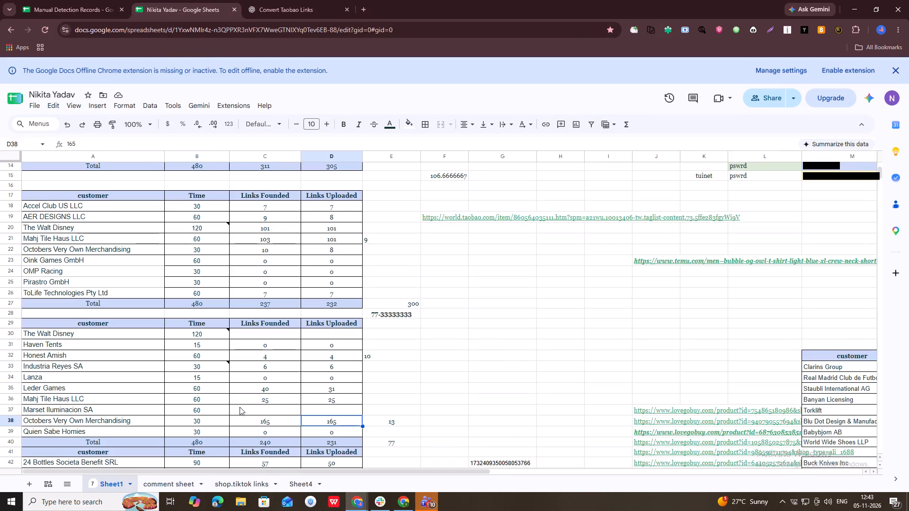
{"action": "left_click", "coordinate": [251, 409]}
{"action": "key", "text": "Left"}
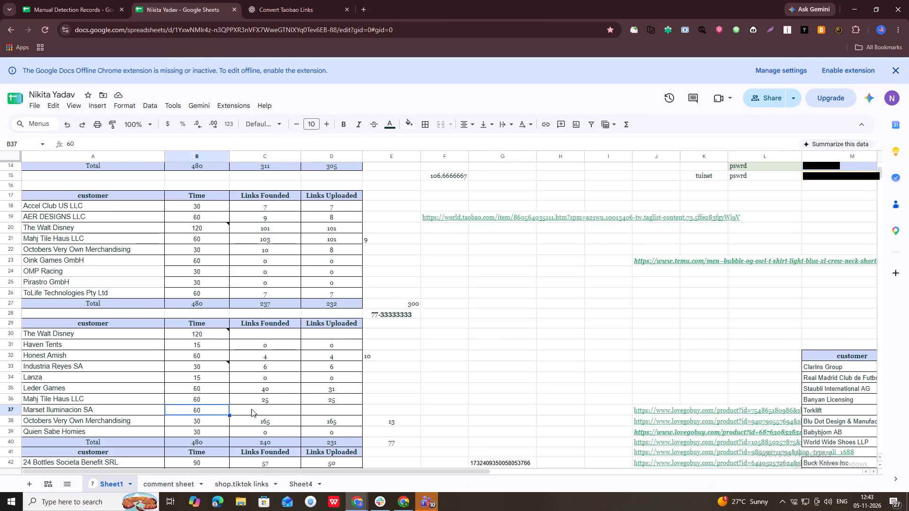
{"action": "key", "text": "Left"}
{"action": "key", "text": "ctrl+c"}
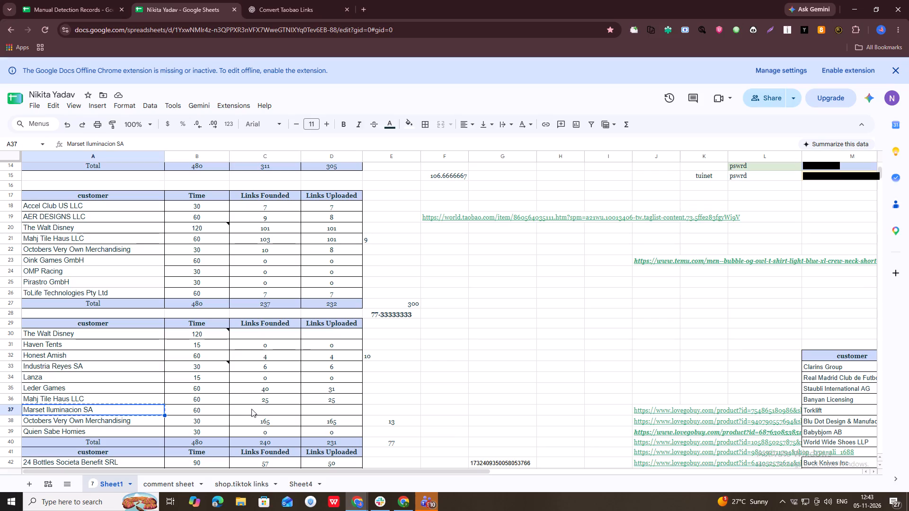
{"action": "left_click", "coordinate": [63, 0]}
{"action": "key", "text": "ctrl+shift+v"}
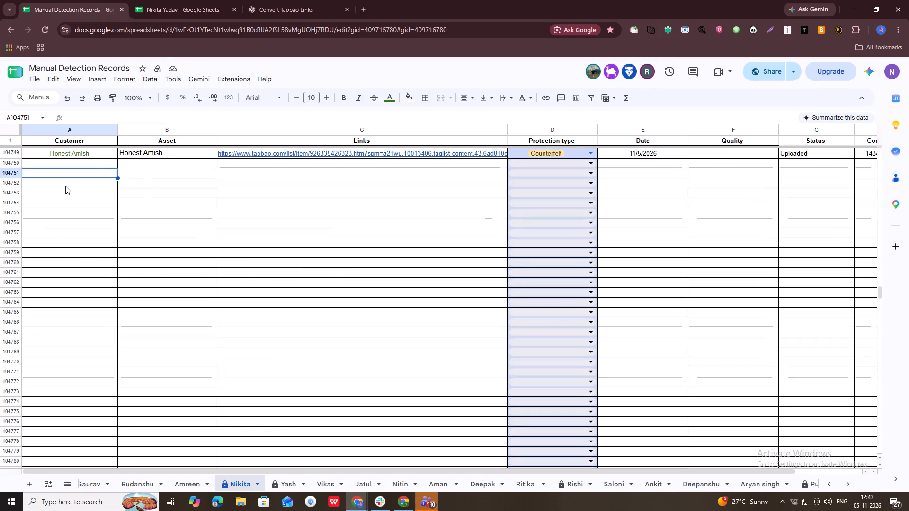
{"action": "key", "text": "Right"}
Open the Lifetime Brands Inc - Infringement Validation Vendor Guide page on Confluence in a new tab.
{"action": "key", "text": "alt+Tab"}
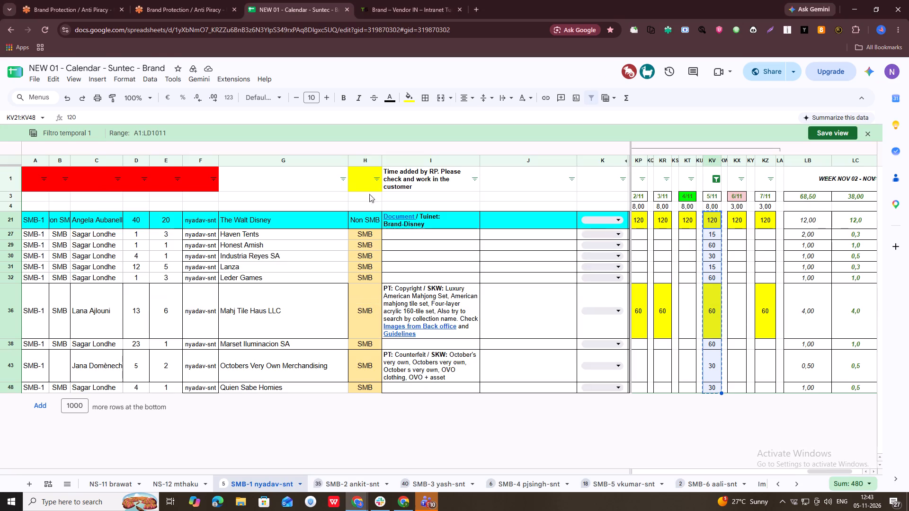
{"action": "left_click", "coordinate": [475, 12]}
{"action": "type", "text": "pq"}
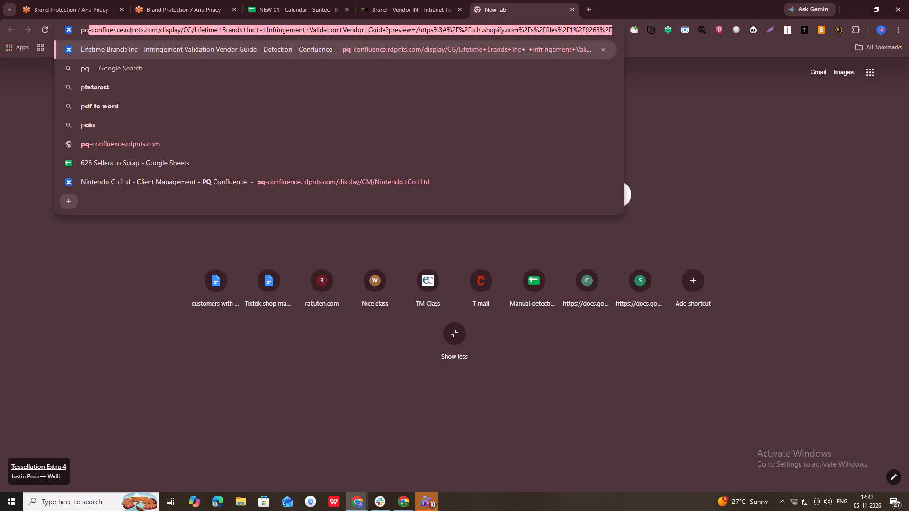
{"action": "key", "text": "Return"}
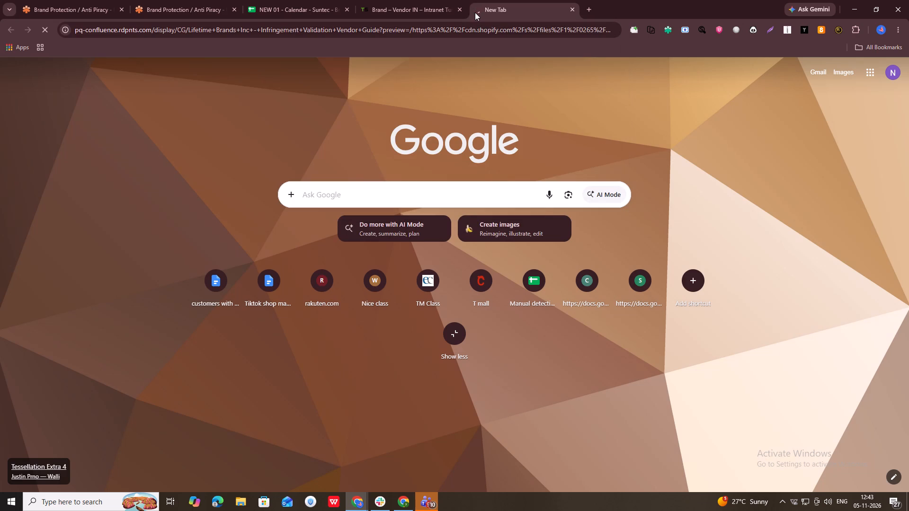